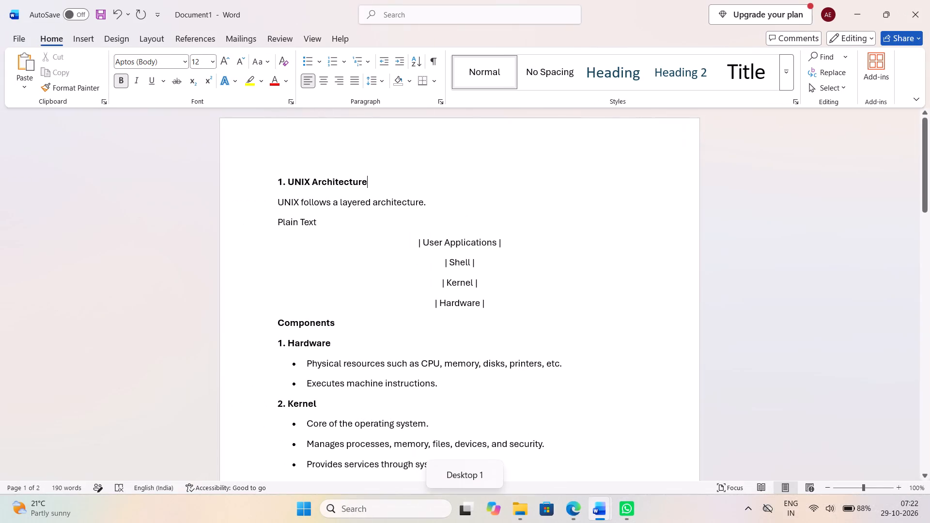
Switch to Edge and bring up the handwritten UNIX Module 1 notes PDF.
left_click(627, 511)
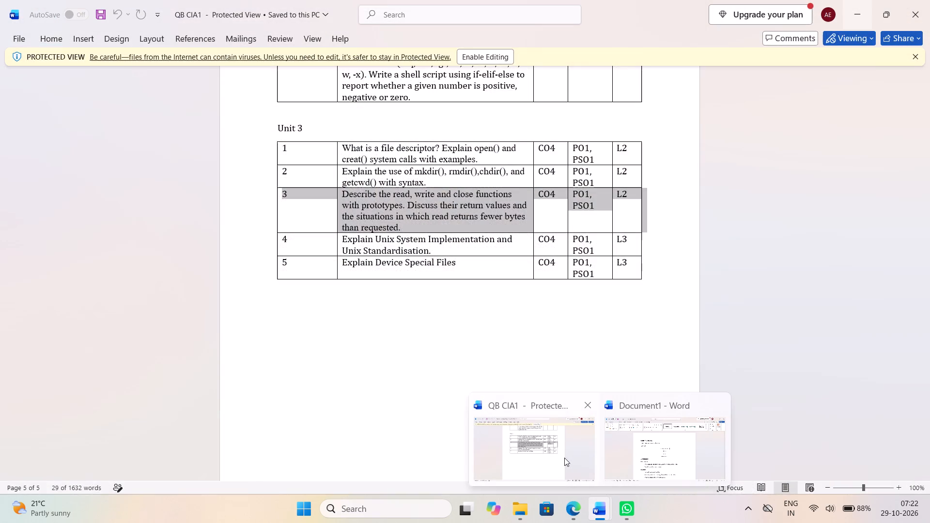
left_click(580, 516)
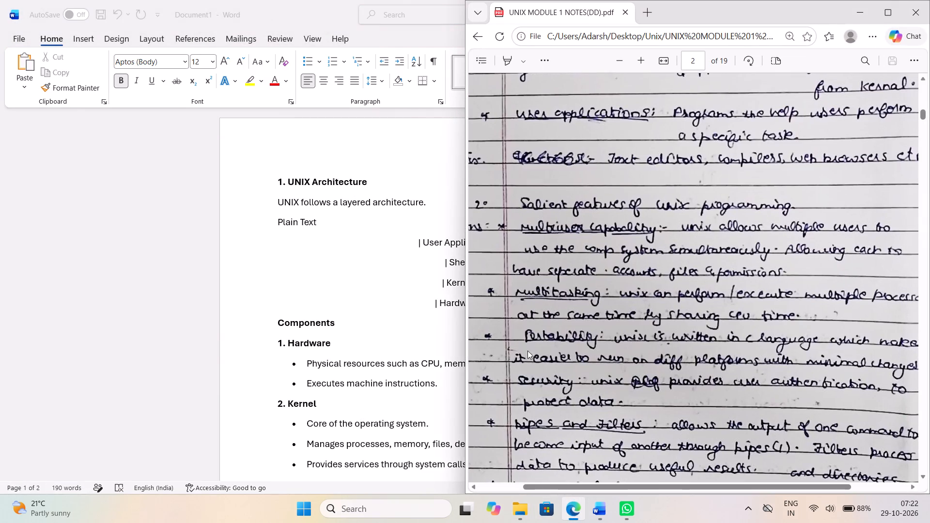
Examine the architecture diagram in the handwritten UNIX Module 1 notes and compare it with the diagram in the Word document.
scroll(582, 326, "up", 16)
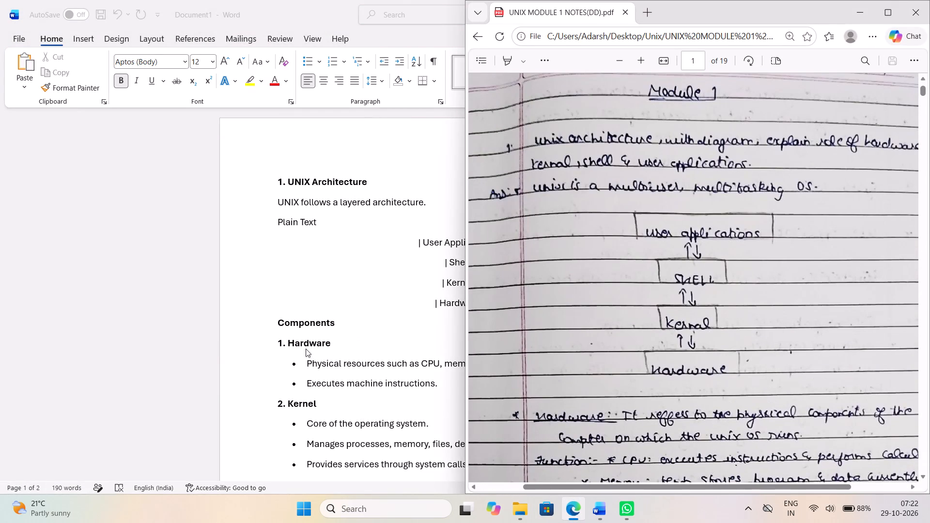
left_click(249, 307)
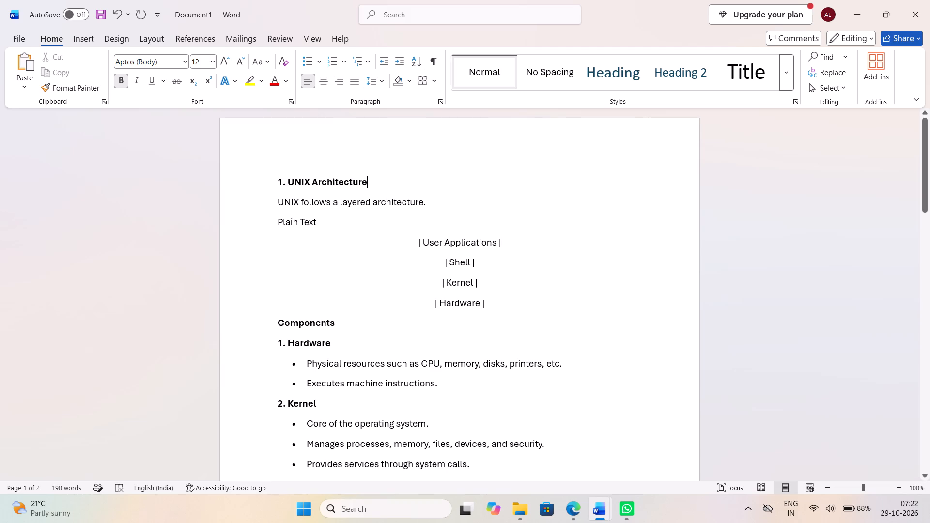
left_click(455, 252)
left_click(511, 247)
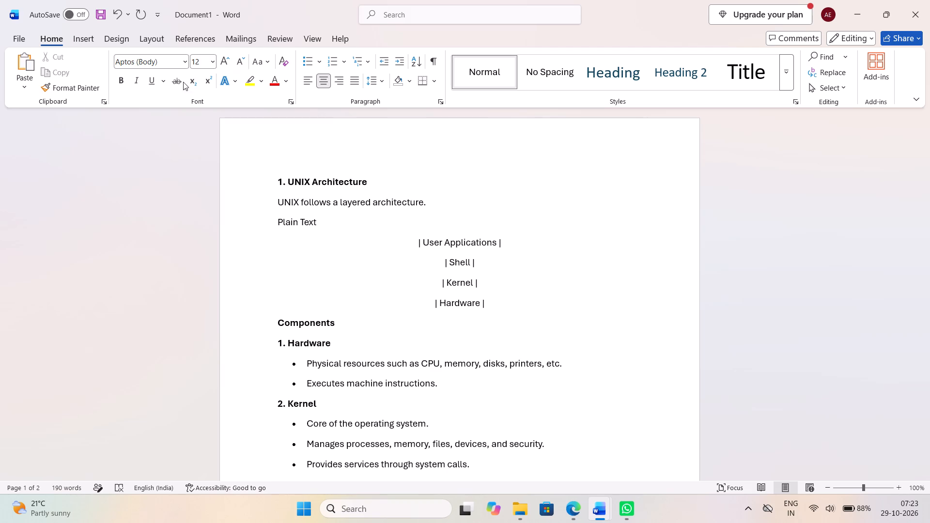
left_click(77, 43)
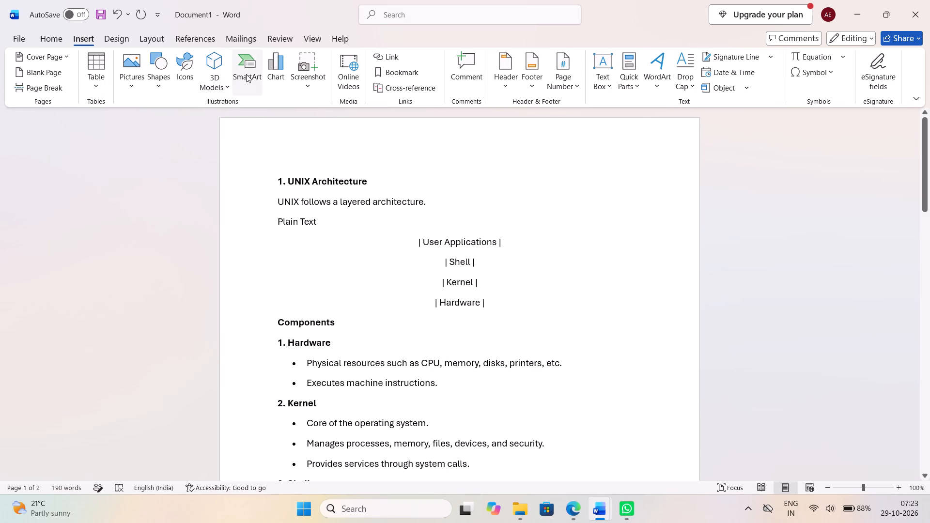
left_click(60, 41)
scroll(393, 168, "down", 2)
scroll(394, 168, "up", 2)
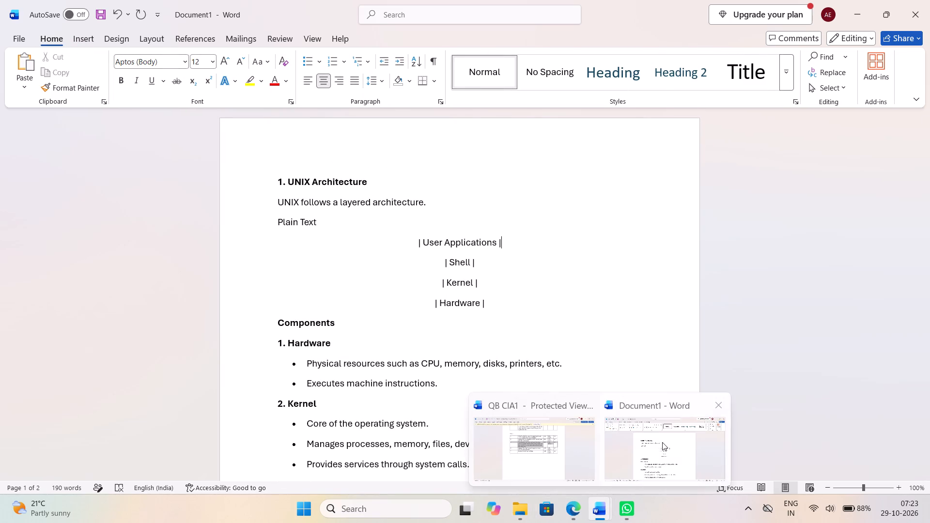
Switch to the QB CIA1 question bank and copy the full text of question 1 about UNIX architecture.
left_click(566, 461)
scroll(565, 336, "up", 14)
scroll(551, 282, "up", 1)
middle_click(551, 282)
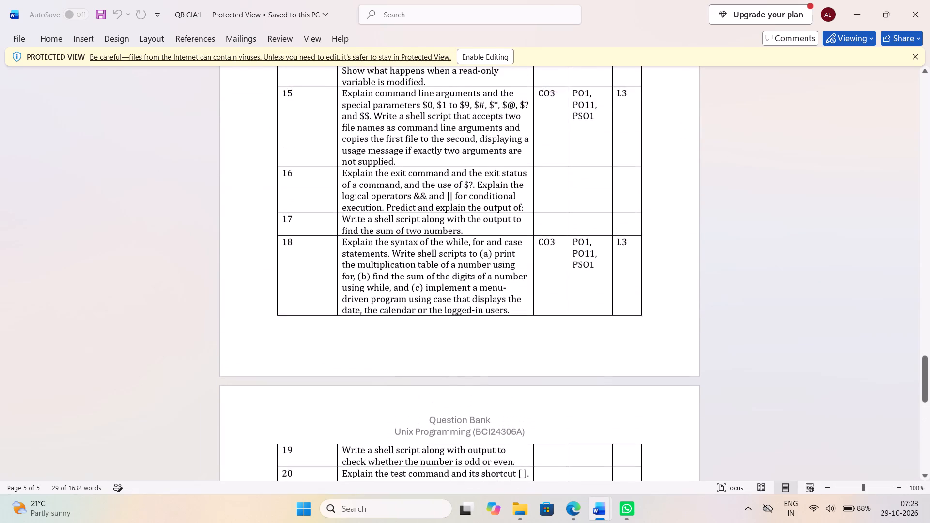
middle_click(565, 104)
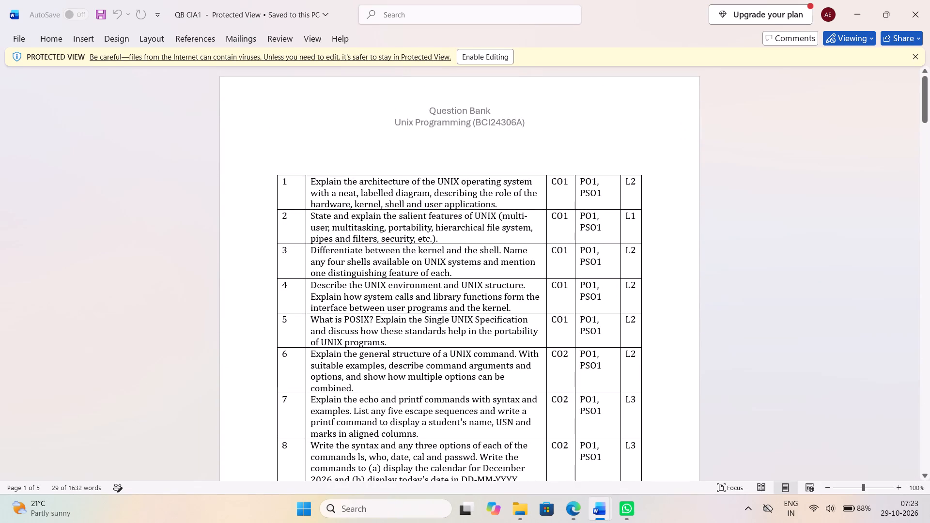
left_click_drag(310, 178, 389, 201)
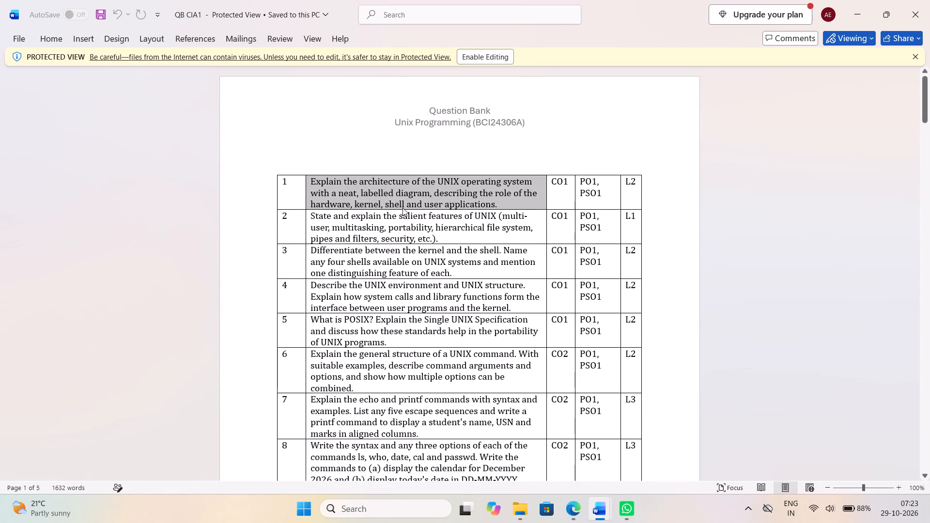
key("ctrl+c")
Return to Document1 and replace the heading text "UNIX Architecture" after "1." with the copied question.
left_click(601, 510)
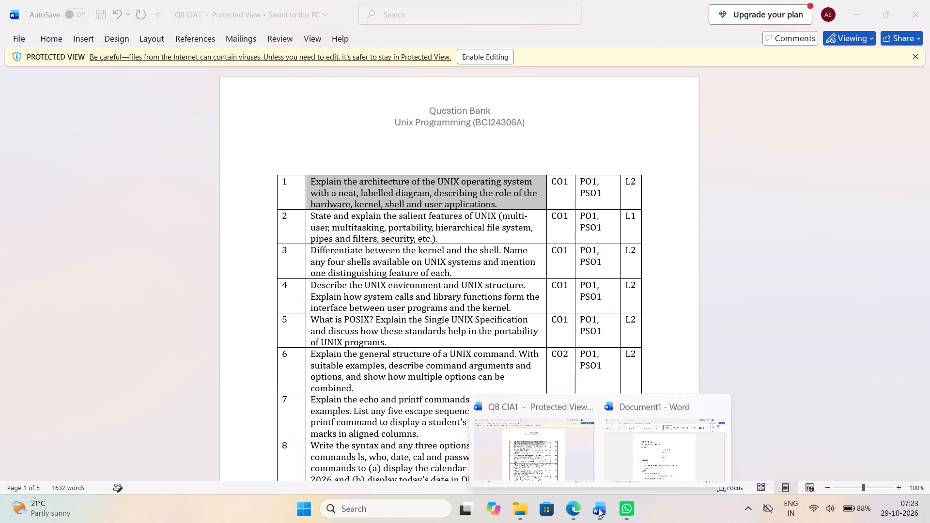
left_click(643, 447)
left_click_drag(369, 179, 289, 176)
key("ctrl+v")
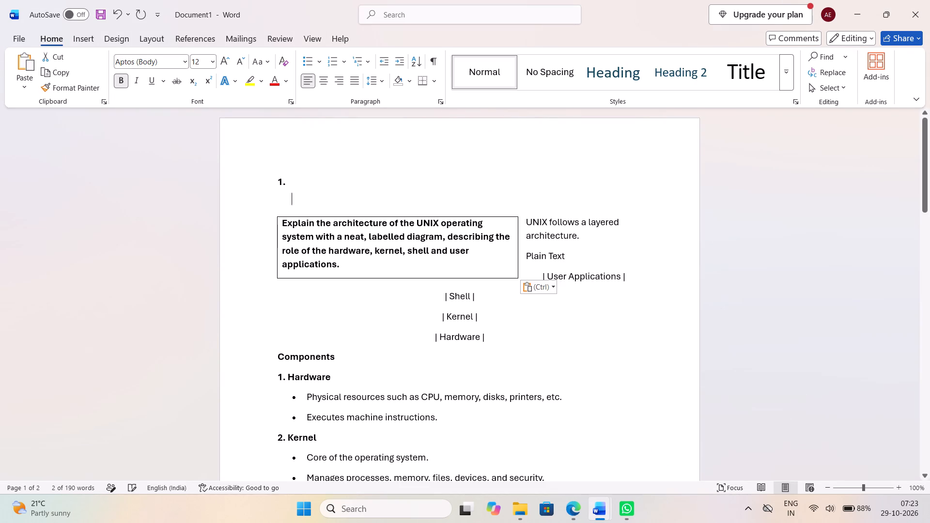
Move the question text out of the pasted table cell onto the heading line directly after "1.".
left_click(304, 208)
key("BackSpace")
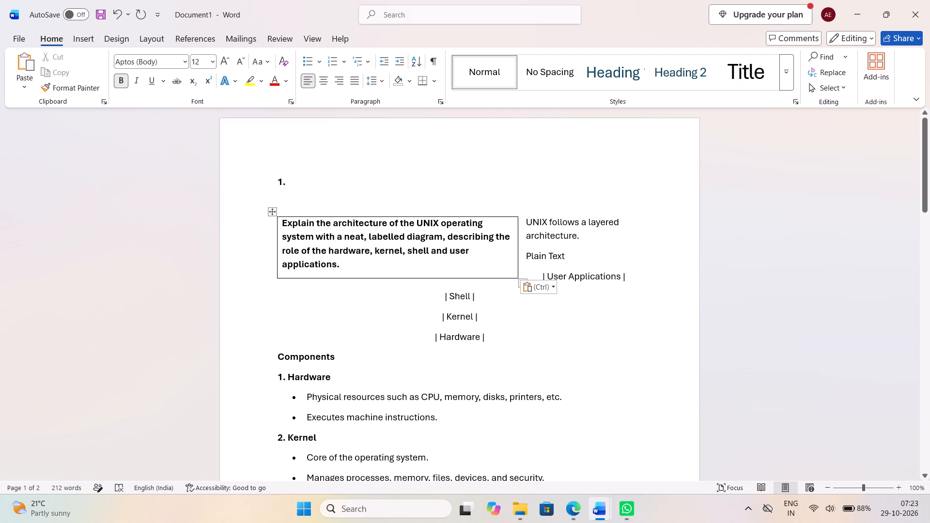
left_click_drag(284, 222, 341, 274)
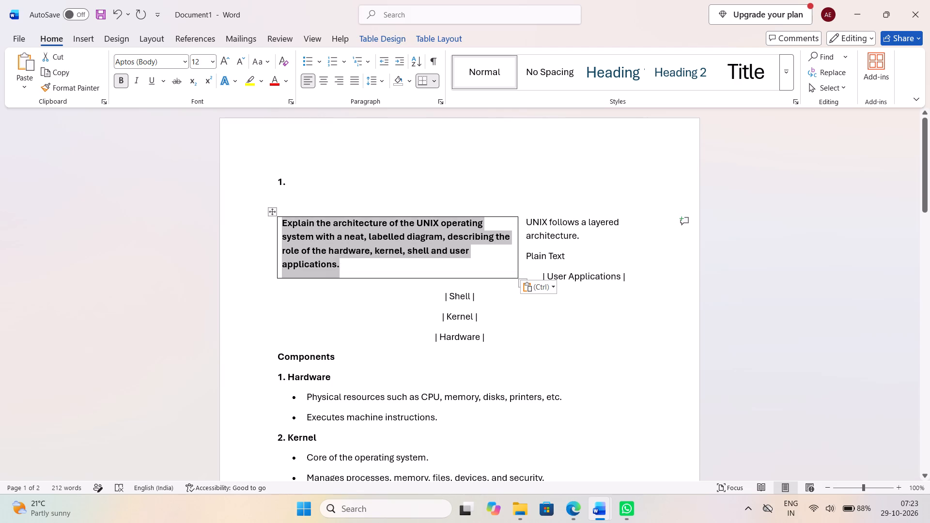
key("ctrl+x")
left_click(313, 183)
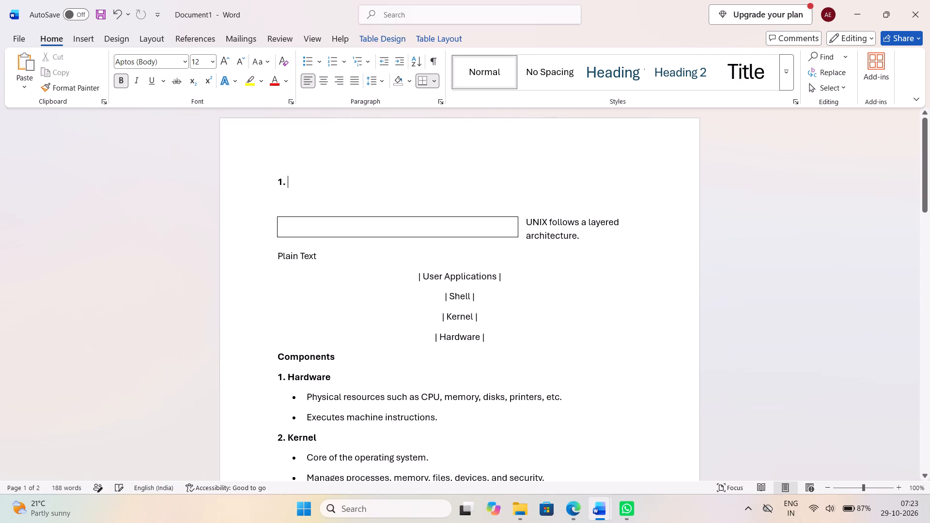
key("ctrl+v")
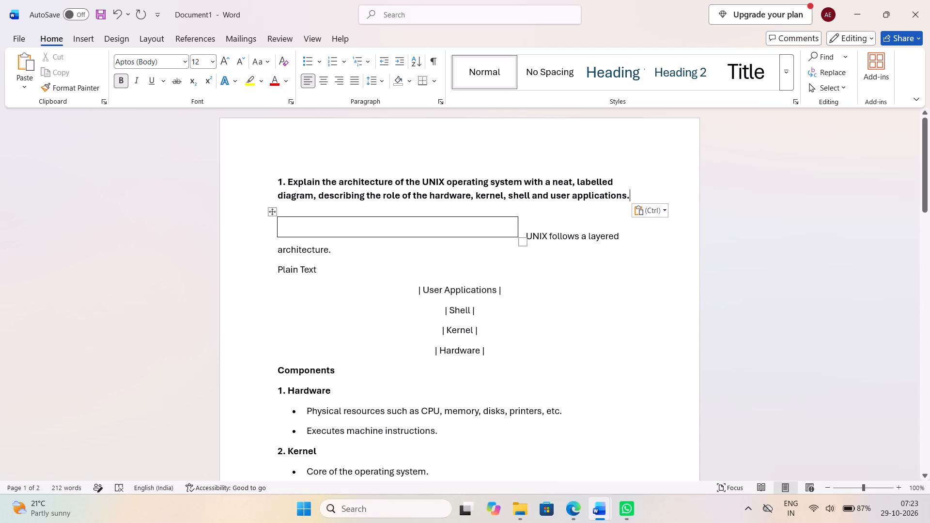
Delete the empty table box below the heading together with the sentence "UNIX follows a layered architecture.".
left_click_drag(274, 220, 326, 223)
key("Delete")
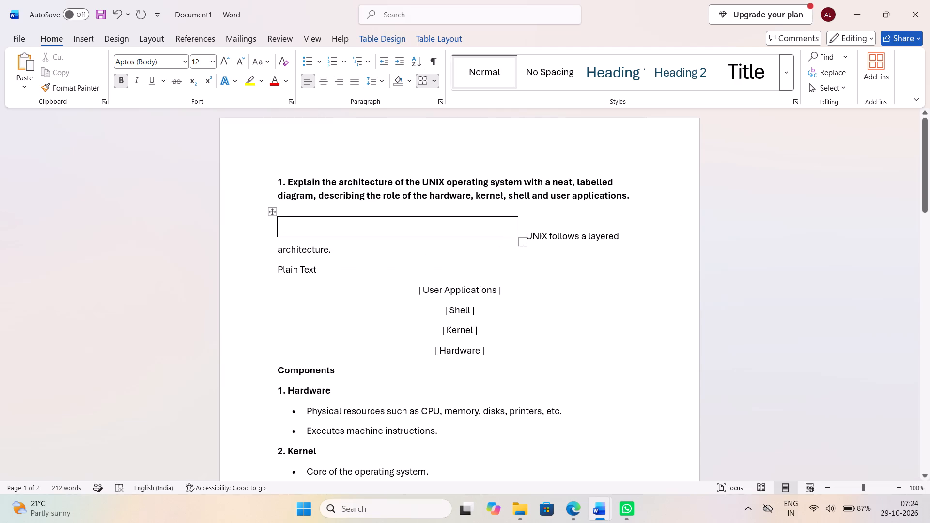
left_click_drag(538, 247, 459, 224)
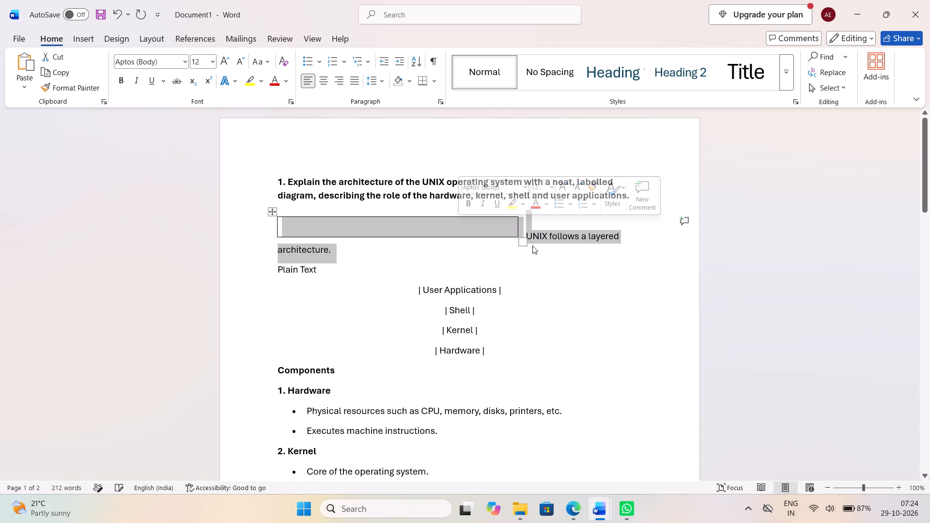
key("Delete")
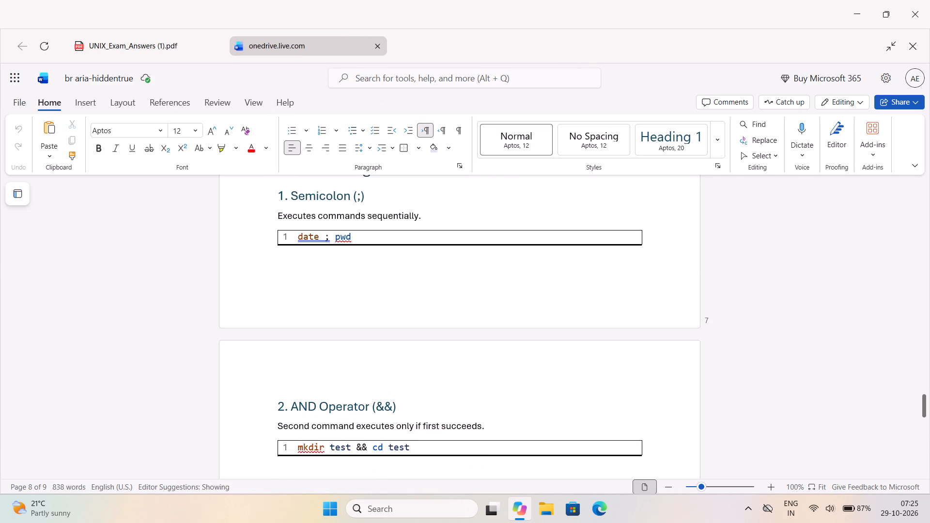
left_click_drag(924, 405, 834, 71)
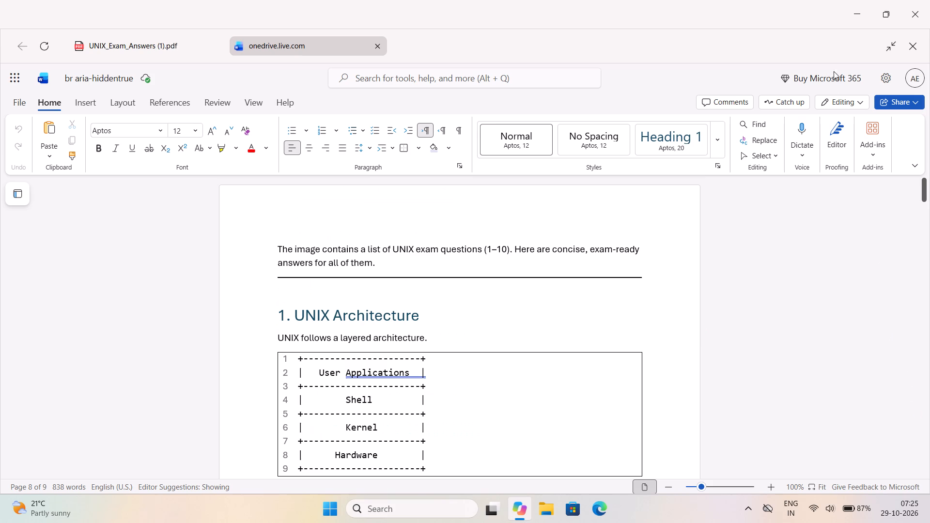
left_click_drag(834, 71, 834, 60)
left_click_drag(278, 303, 422, 522)
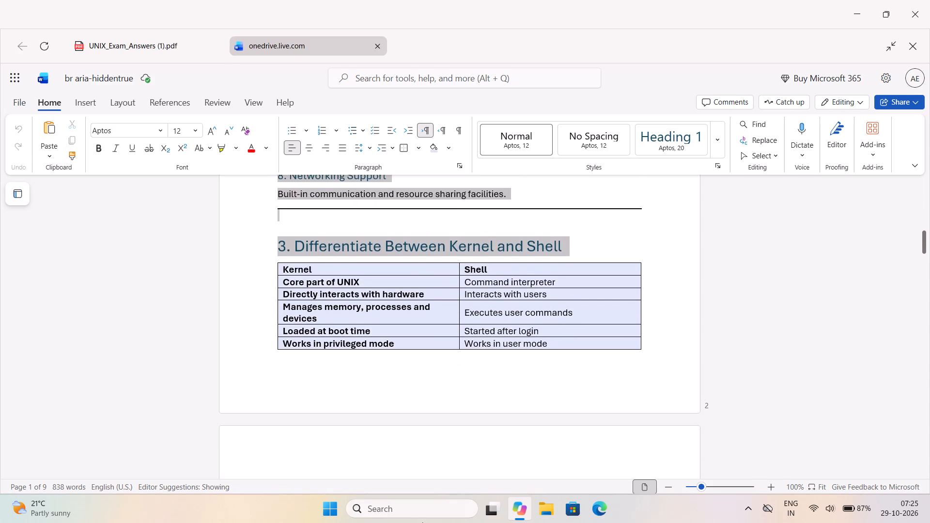
left_click_drag(422, 522, 425, 522)
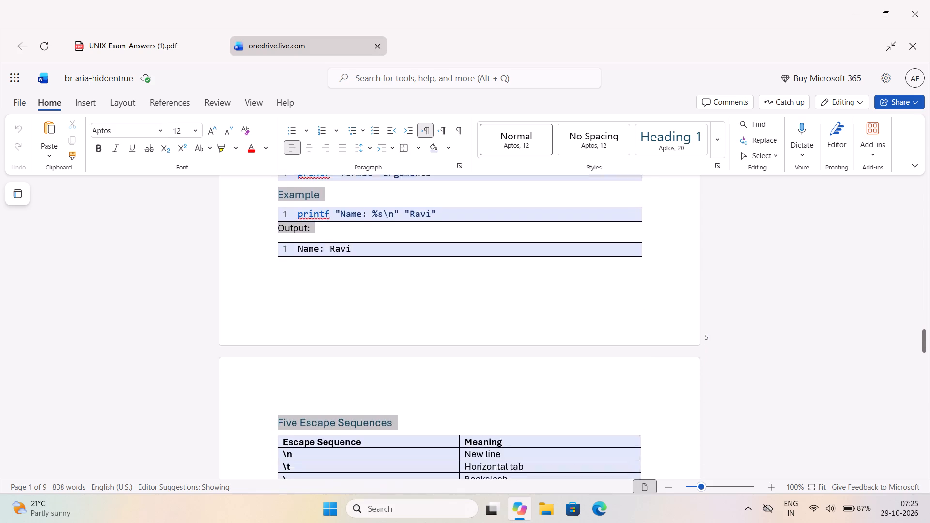
left_click_drag(425, 522, 417, 507)
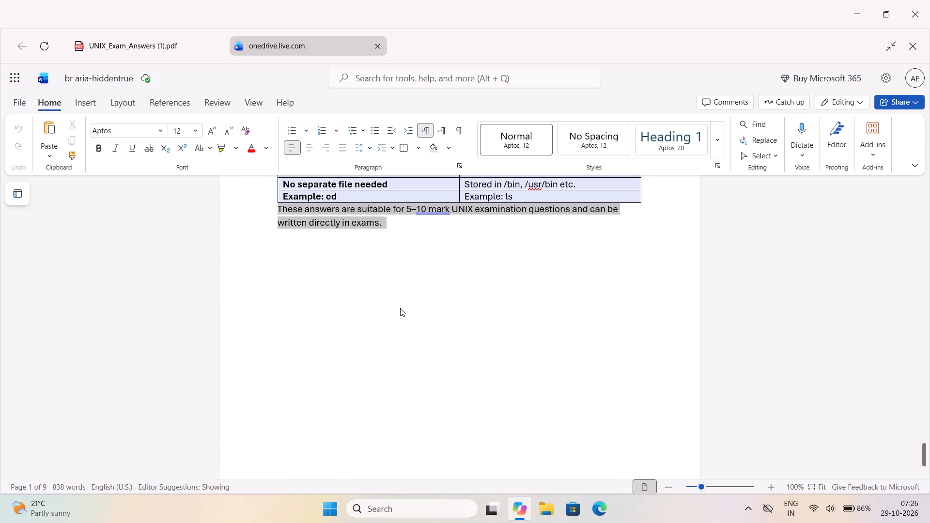
key("ctrl+c")
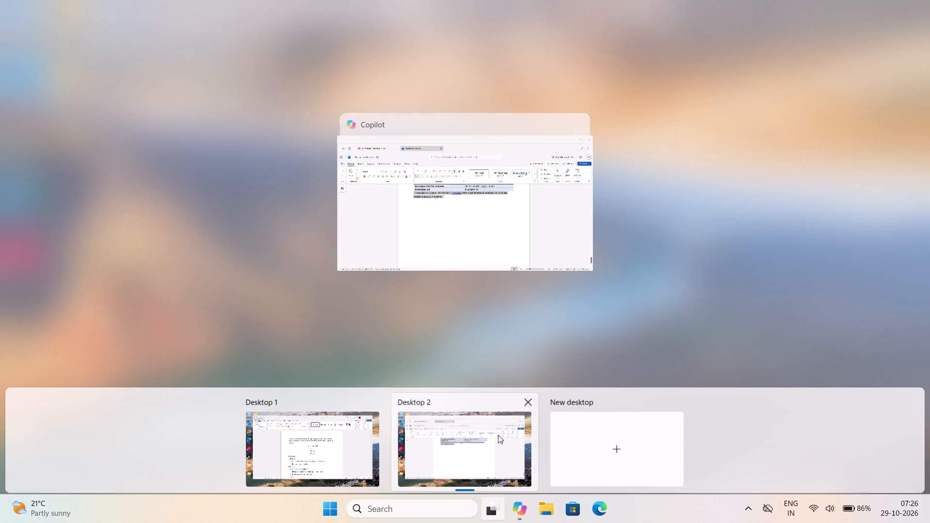
Switch to Word on Desktop 1, create a blank document and paste the copied answers into it.
left_click(358, 431)
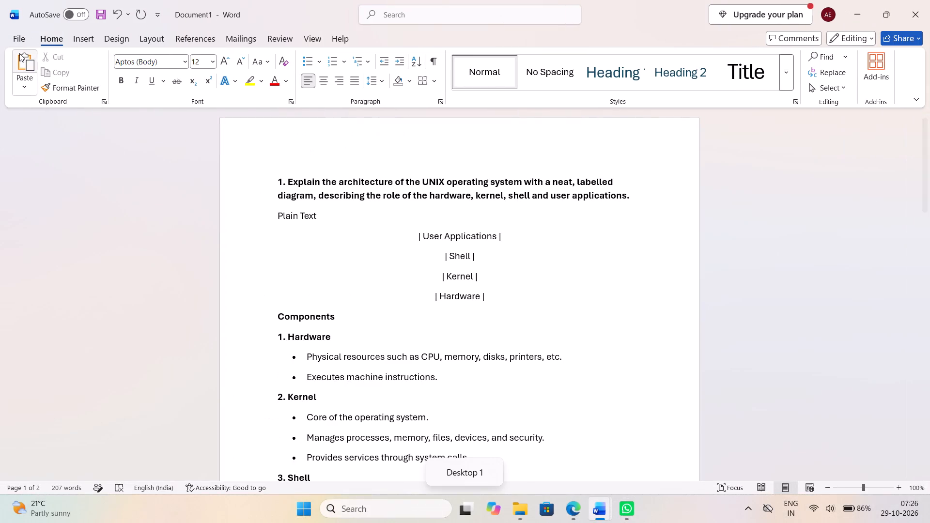
left_click(21, 31)
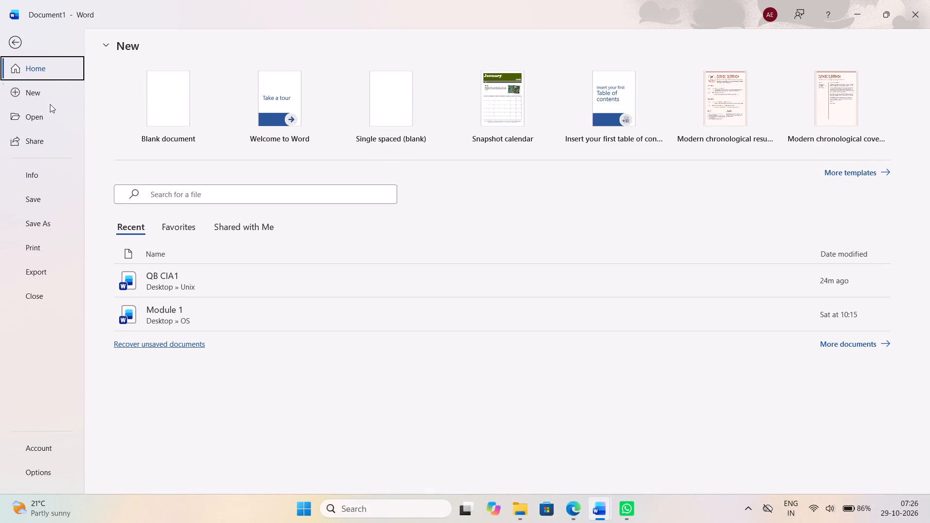
left_click(168, 123)
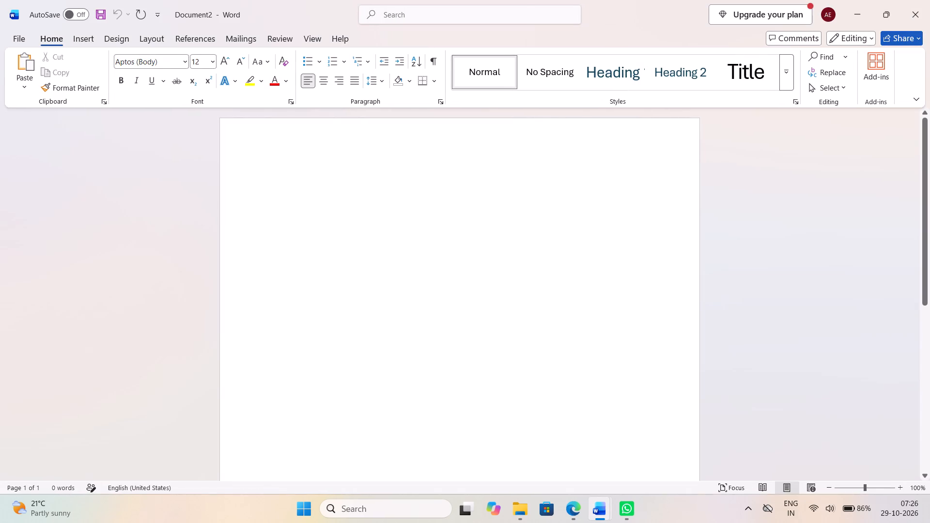
key("ctrl+v")
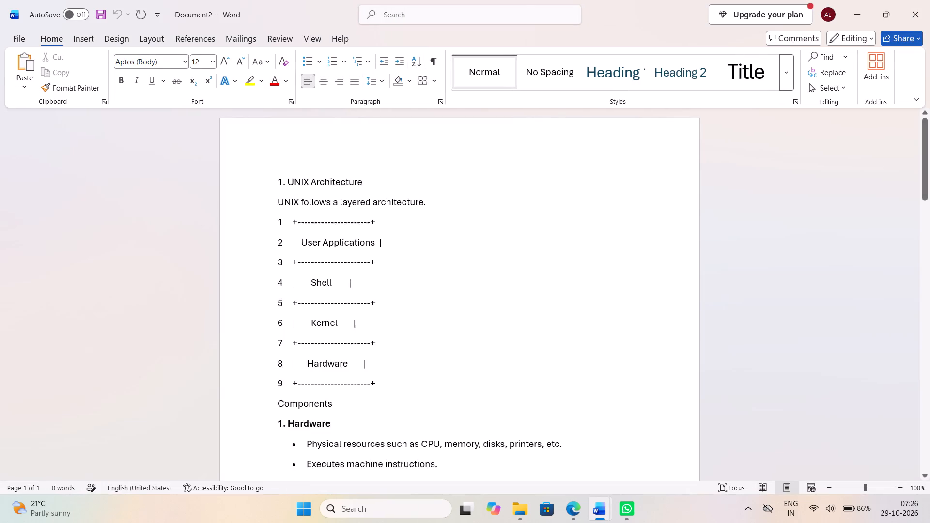
Check the pasted answers and compare the UNIX Architecture section with the exported original on the Copilot desktop.
scroll(362, 222, "up", 5)
scroll(362, 222, "down", 1)
scroll(362, 222, "up", 4)
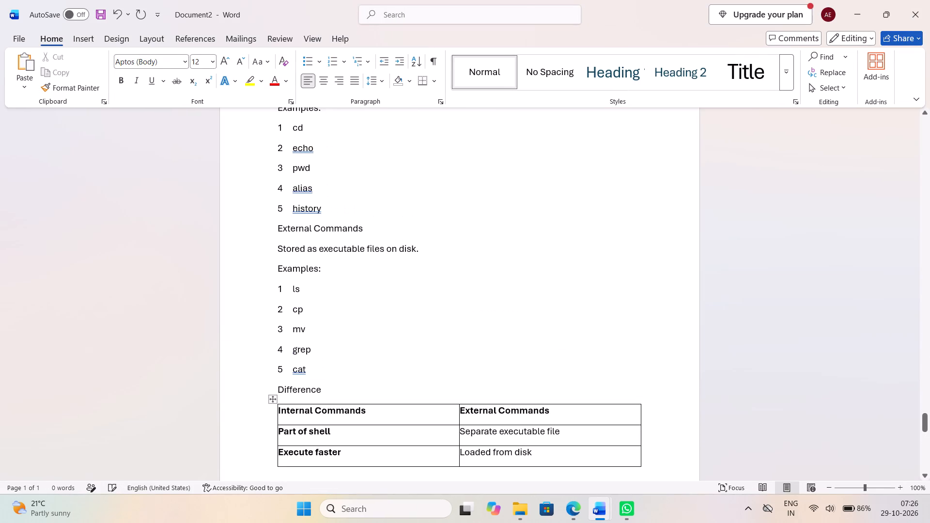
left_click_drag(924, 424, 849, 74)
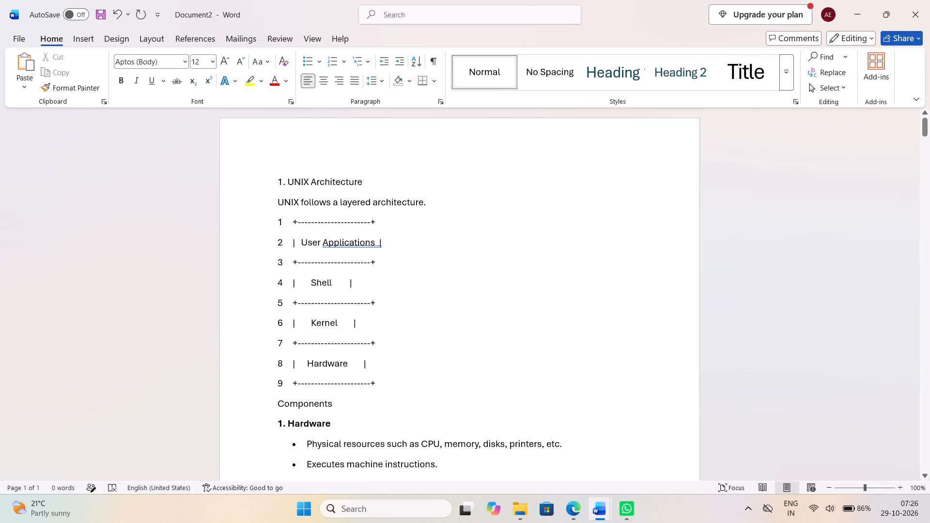
scroll(389, 291, "down", 3)
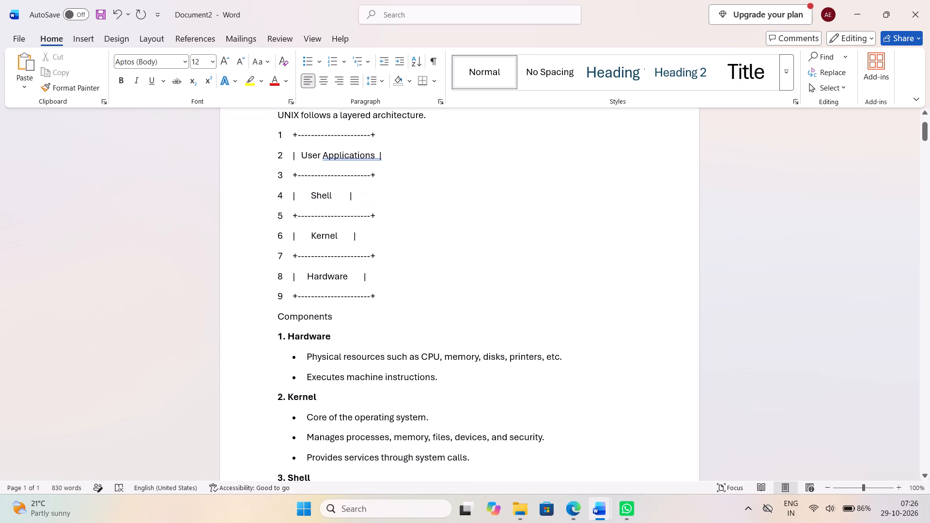
scroll(401, 418, "down", 3)
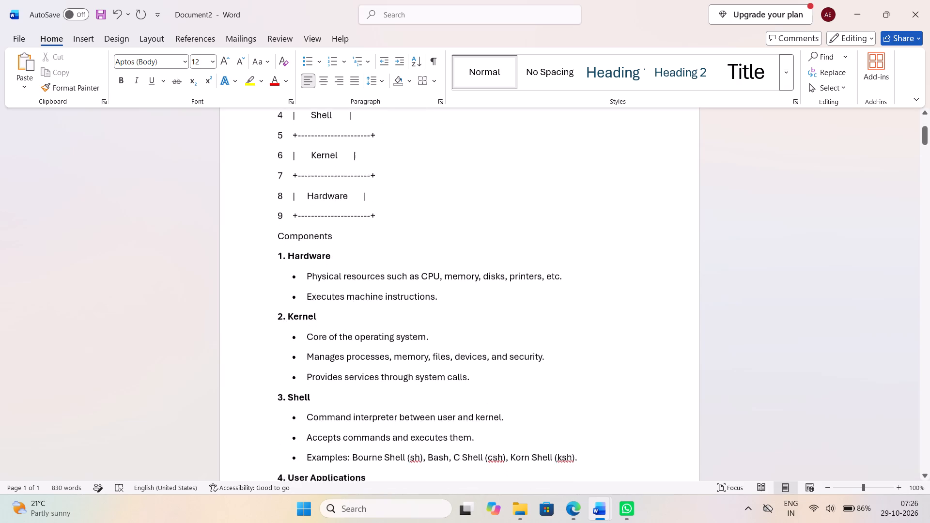
scroll(401, 418, "down", 1)
scroll(401, 418, "up", 4)
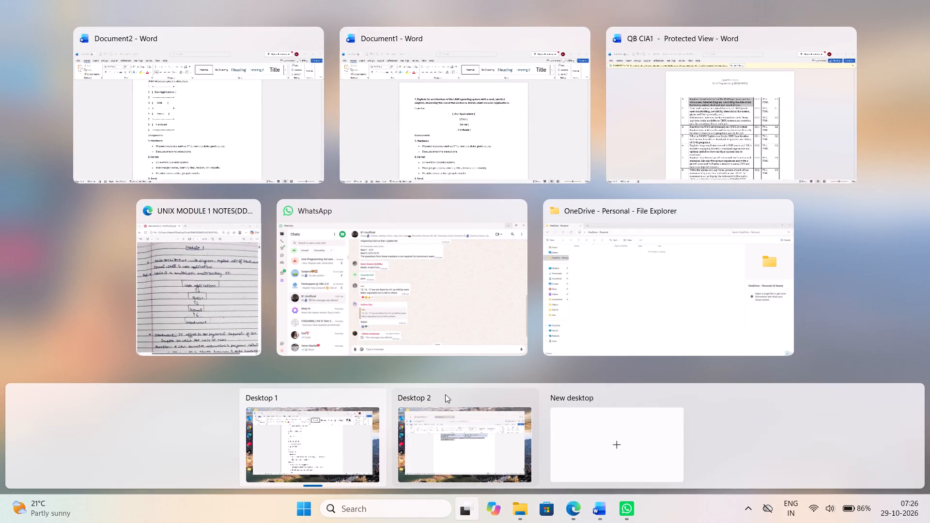
left_click(421, 435)
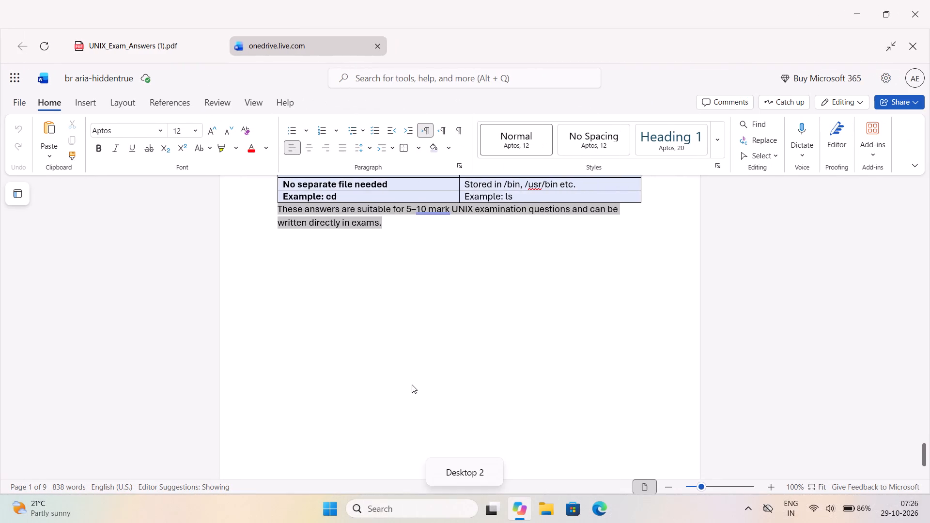
scroll(429, 333, "up", 3)
left_click(266, 329)
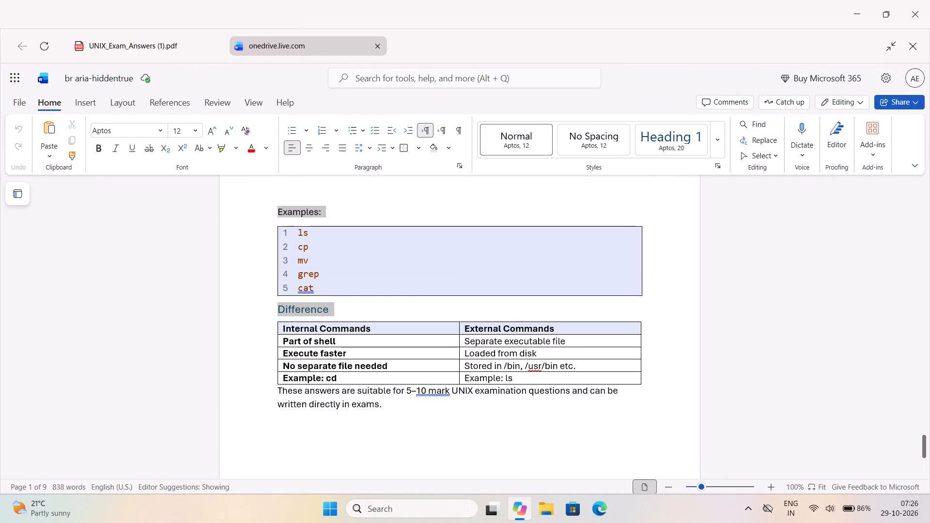
left_click_drag(925, 440, 844, 106)
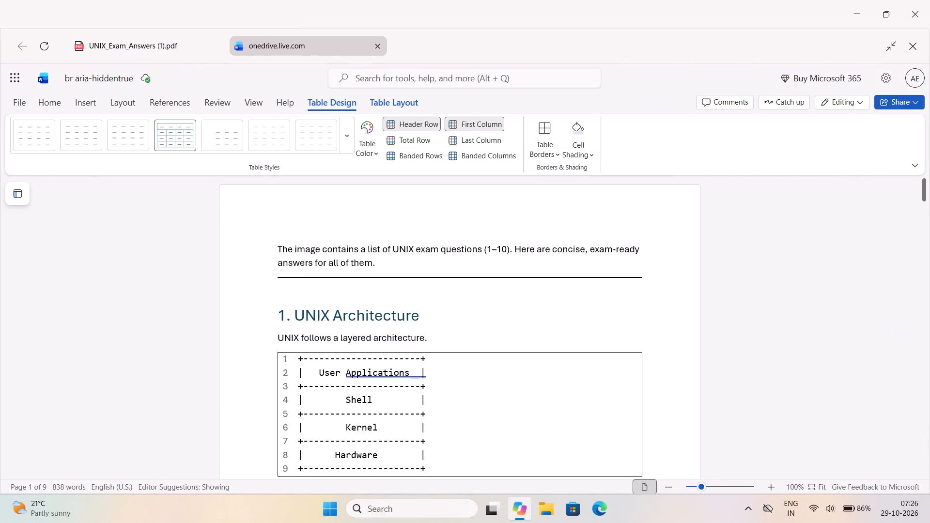
scroll(613, 262, "down", 2)
scroll(579, 285, "down", 2)
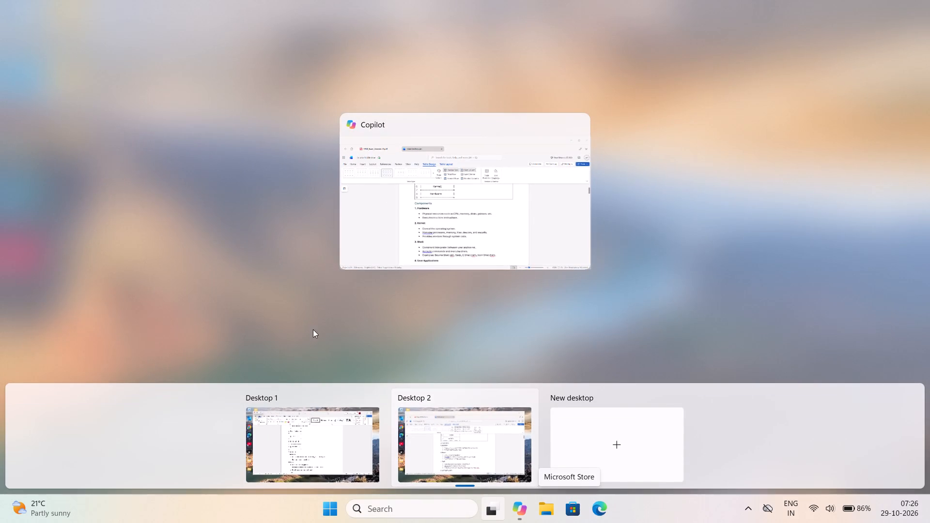
Return to the pasted Word document and delete the dashed border lines from all five border rows of the UNIX Architecture diagram.
left_click(326, 443)
scroll(294, 277, "up", 2)
scroll(335, 281, "up", 3)
scroll(333, 272, "down", 1)
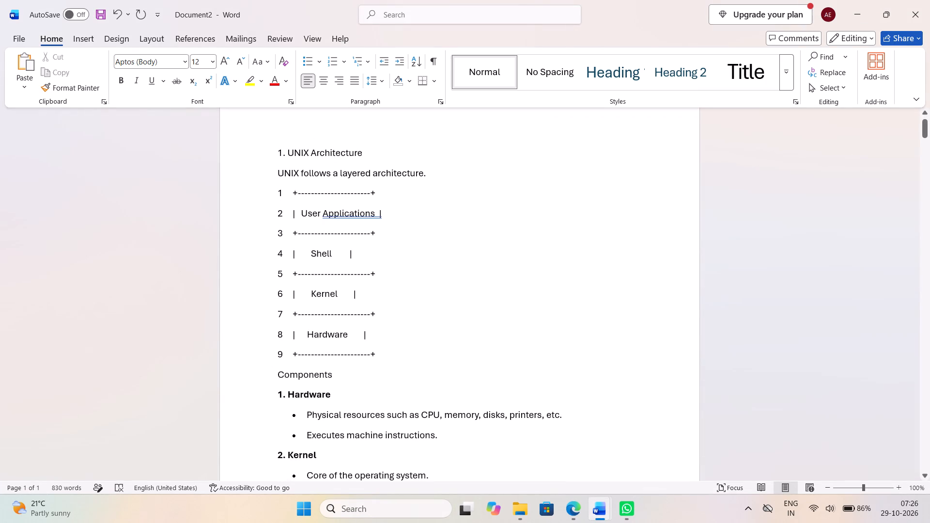
left_click_drag(386, 359, 292, 358)
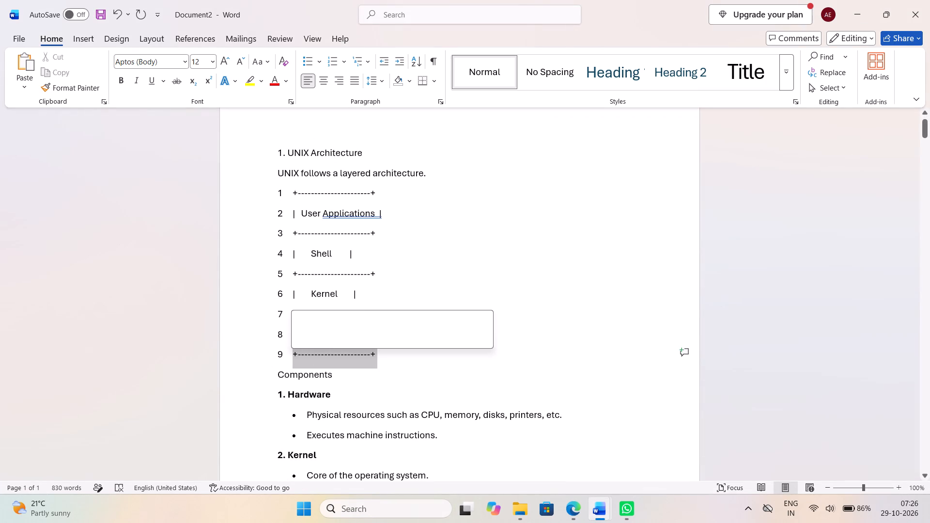
key("BackSpace")
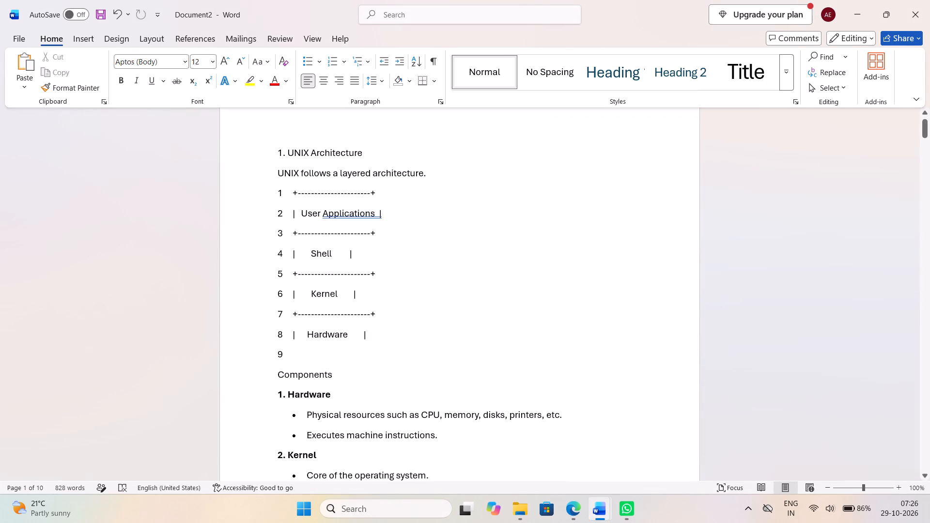
left_click_drag(398, 316, 294, 321)
key("BackSpace")
left_click_drag(379, 275, 287, 275)
key("BackSpace")
left_click_drag(382, 237, 293, 244)
key("BackSpace")
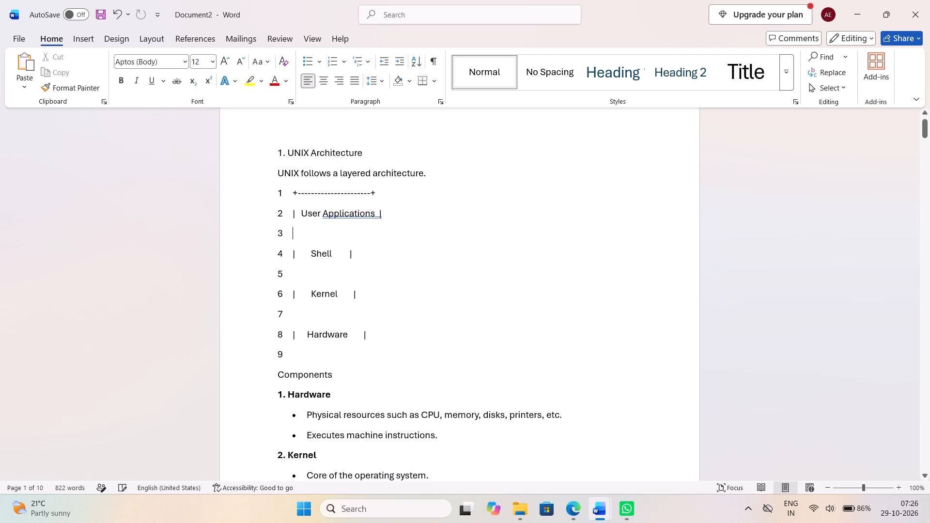
left_click_drag(381, 197, 286, 200)
key("BackSpace")
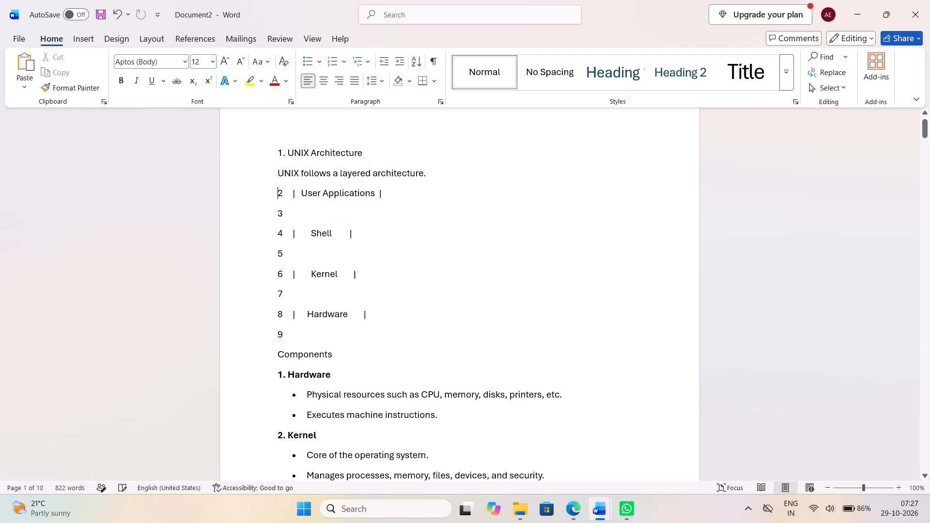
Remove the line numbers 2, 3, 4 and 5 from the architecture diagram, along with the empty row below Shell.
left_click(285, 216)
key("BackSpace")
key("BackSpace")
left_click(284, 236)
key("BackSpace")
key("BackSpace")
left_click(288, 196)
key("BackSpace")
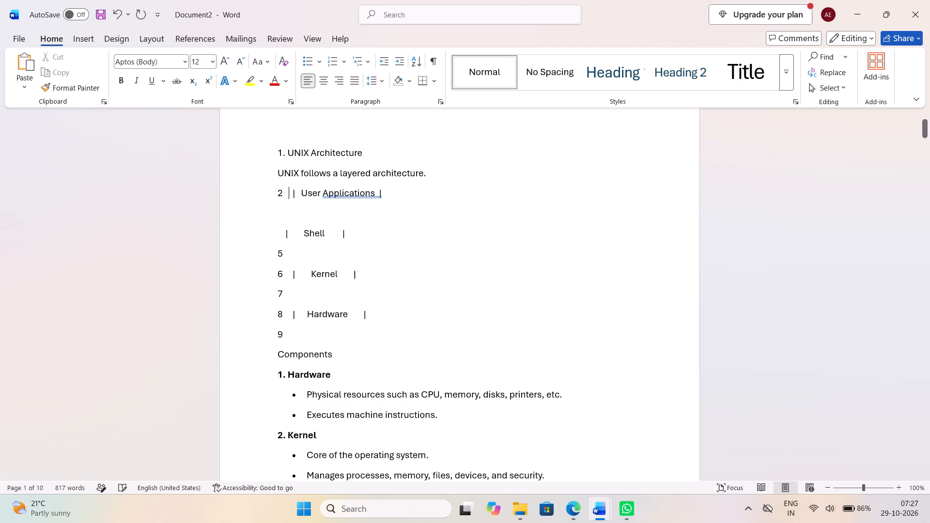
key("BackSpace")
key("BackSpace")
key("BackSpace")
left_click(284, 258)
key("BackSpace")
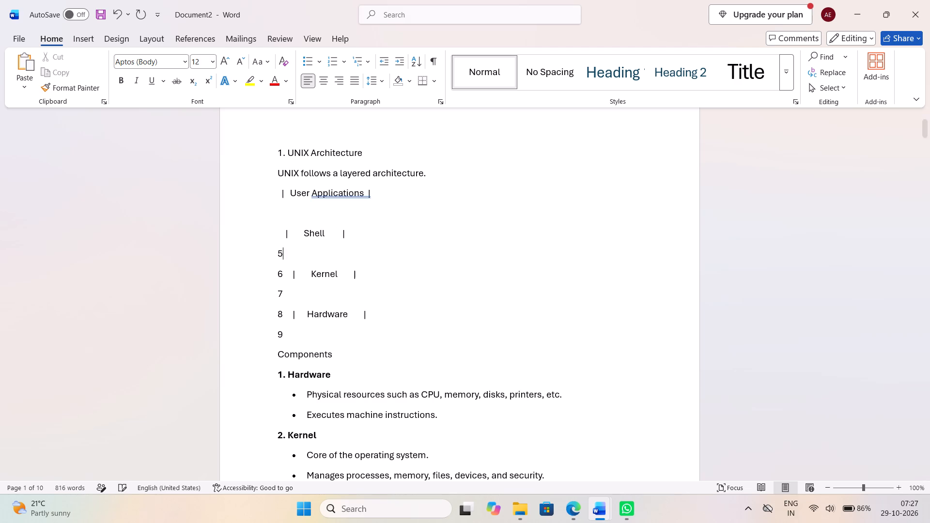
key("BackSpace")
key("BackSpace")
key("BackSpace")
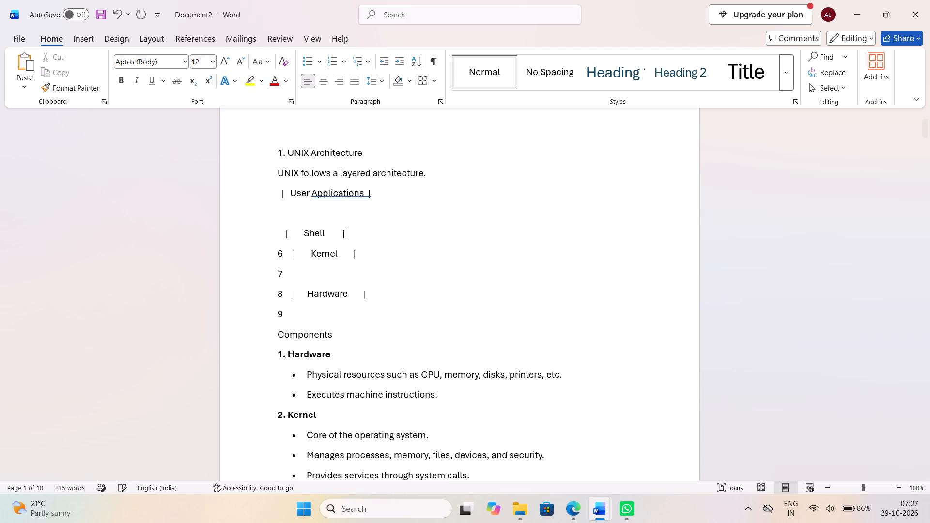
Join the Kernel row onto the Shell row of the architecture diagram, removing line number 6 and its extra spaces.
key("Delete")
key("Delete")
key("Delete")
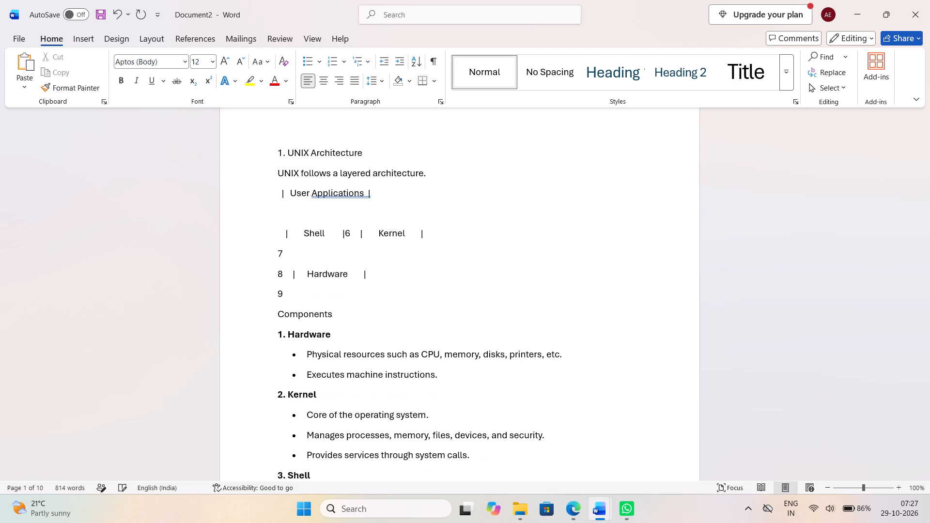
key("Delete")
key("Delete")
key("Delete")
key("Delete")
key("Delete")
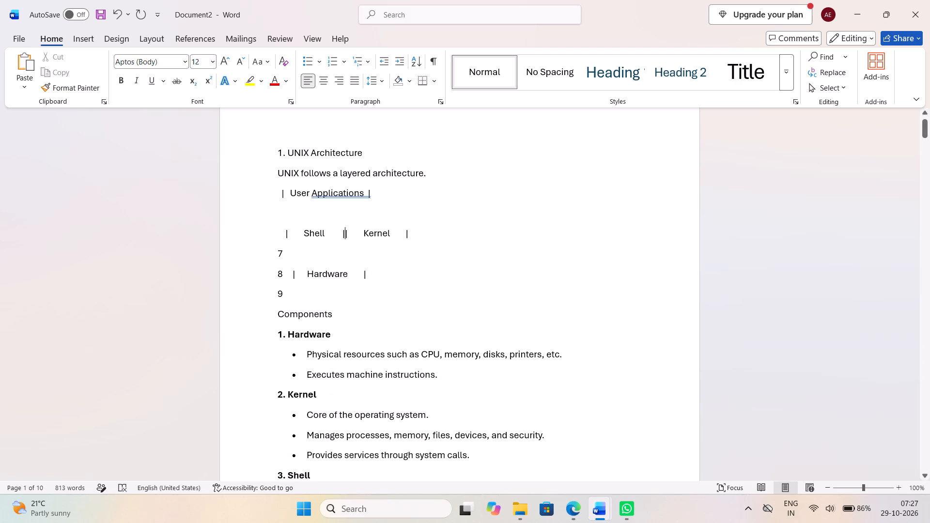
Insert the text arrows "-> <-" between the Shell and Kernel boxes of the diagram.
key("space")
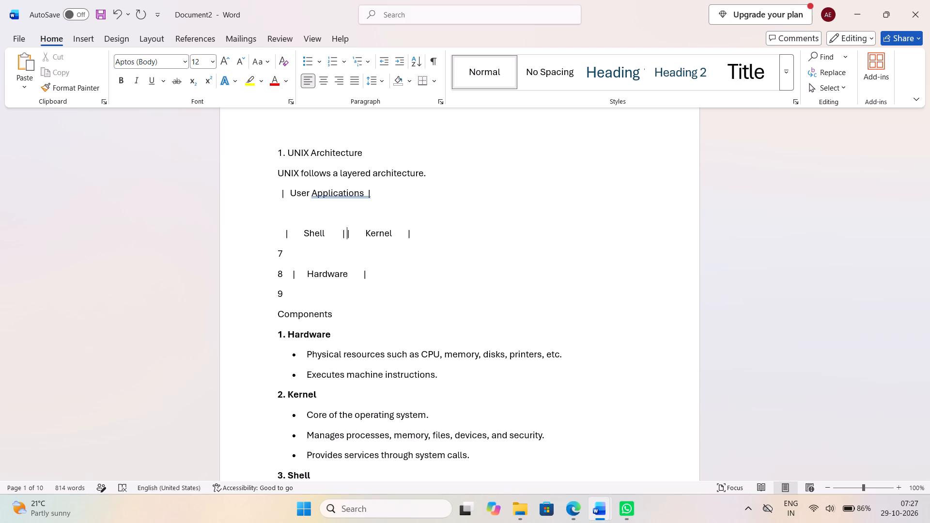
key("minus")
key("shift+greater")
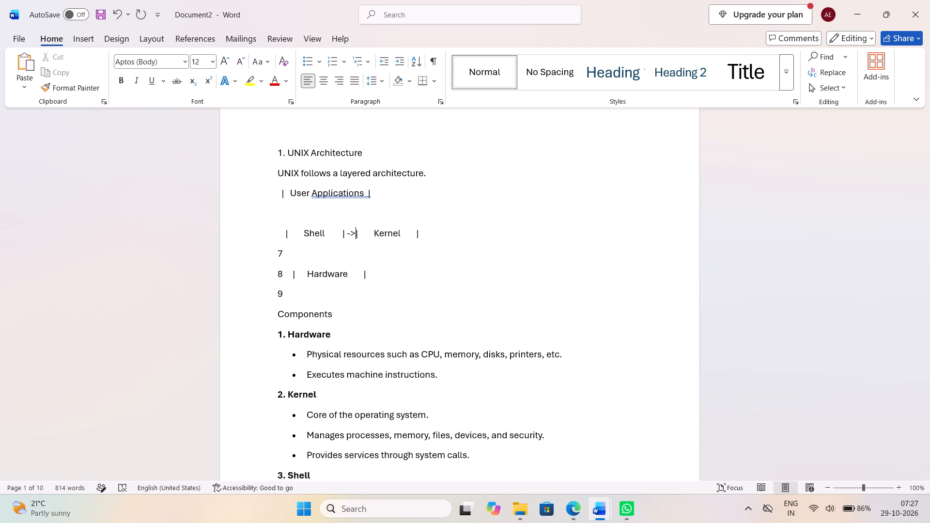
key("space")
key("minus")
key("shift+less")
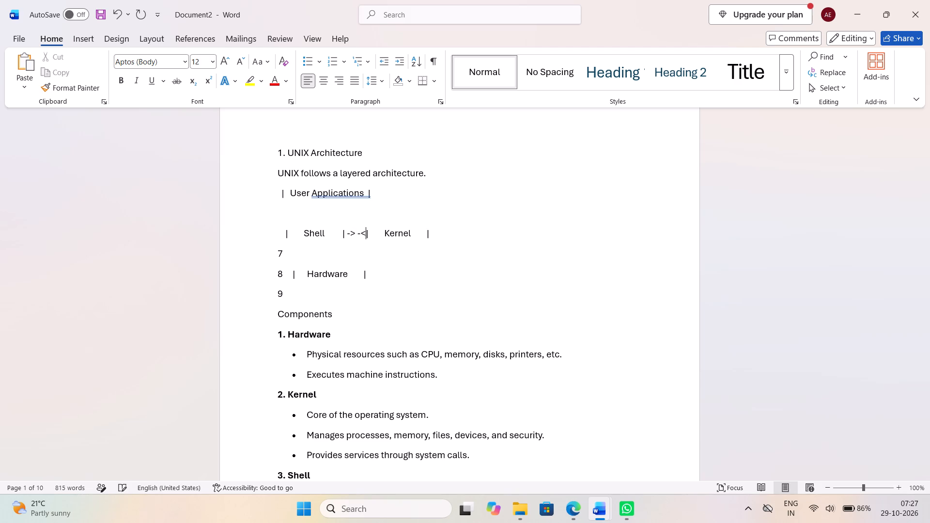
key("BackSpace")
key("BackSpace")
type("<-")
key("Up")
key("Down")
Join the Shell and Kernel line onto the User Applications line, removing the empty row and surplus spaces between them.
key("Up")
key("BackSpace")
key("BackSpace")
key("BackSpace")
key("BackSpace")
key("BackSpace")
key("Delete")
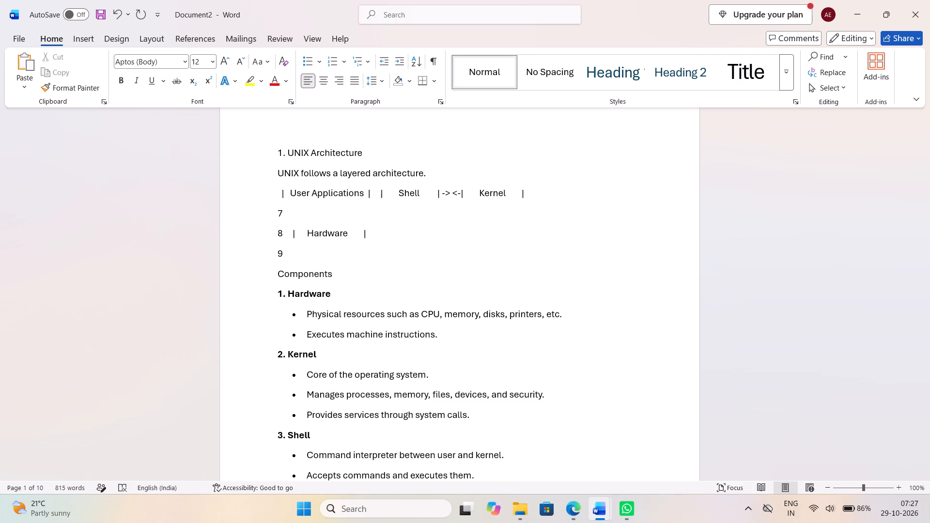
key("Delete")
key("Delete")
key("Delete")
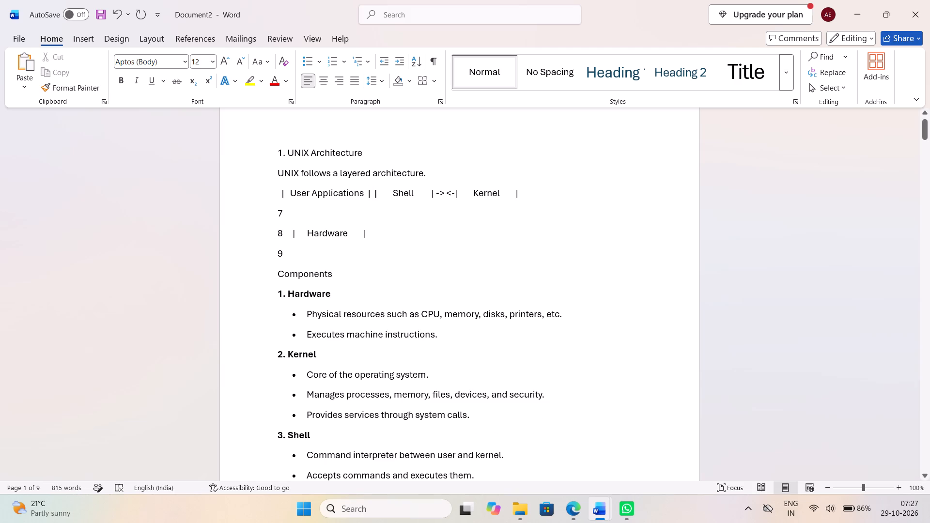
Insert a left arrow followed by a right arrow, separated by a space, between User Applications and Shell.
key("shift+less")
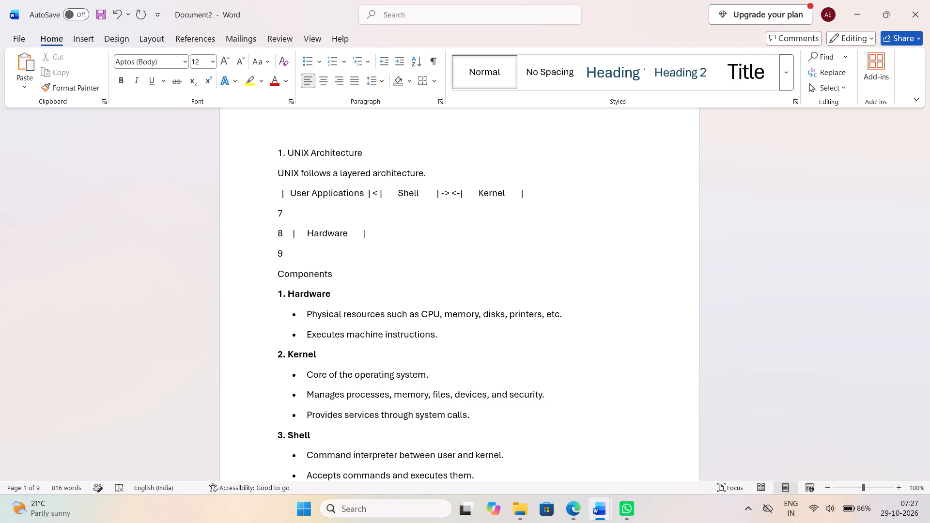
key("minus")
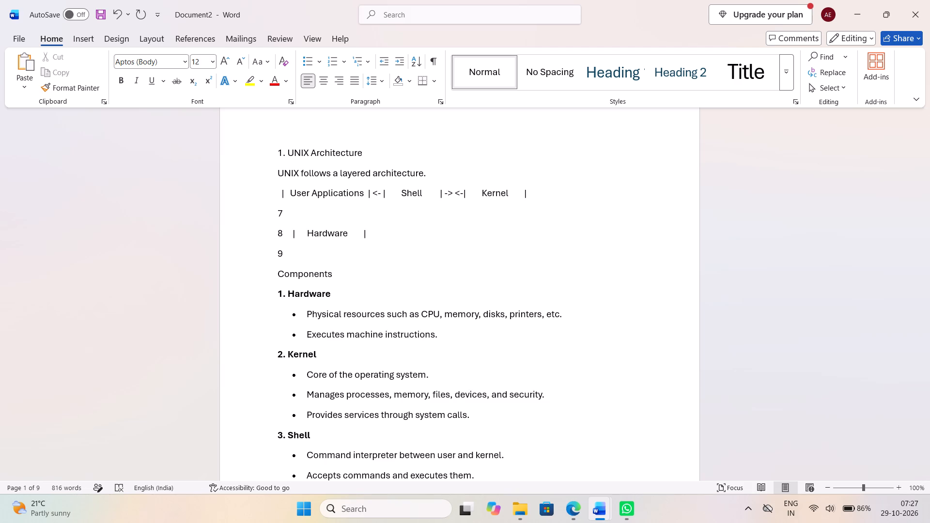
key("minus")
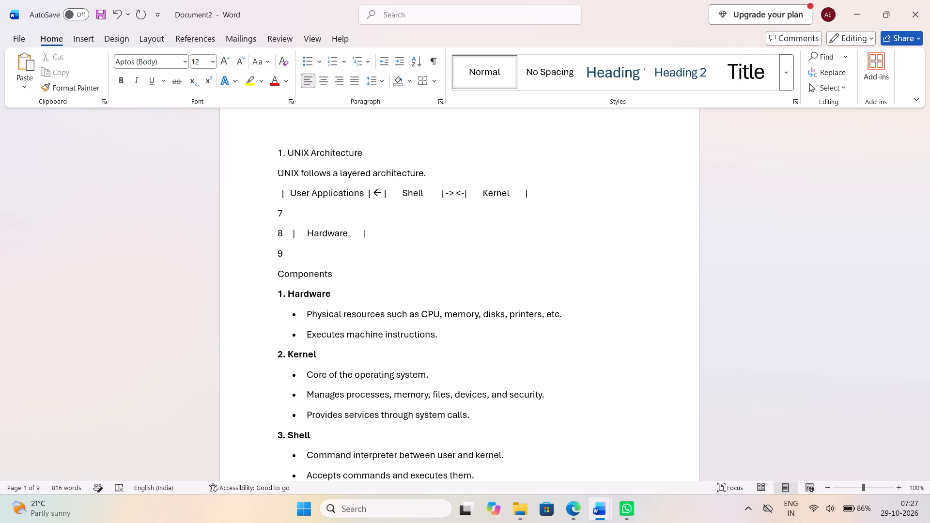
key("minus")
key("shift+greater")
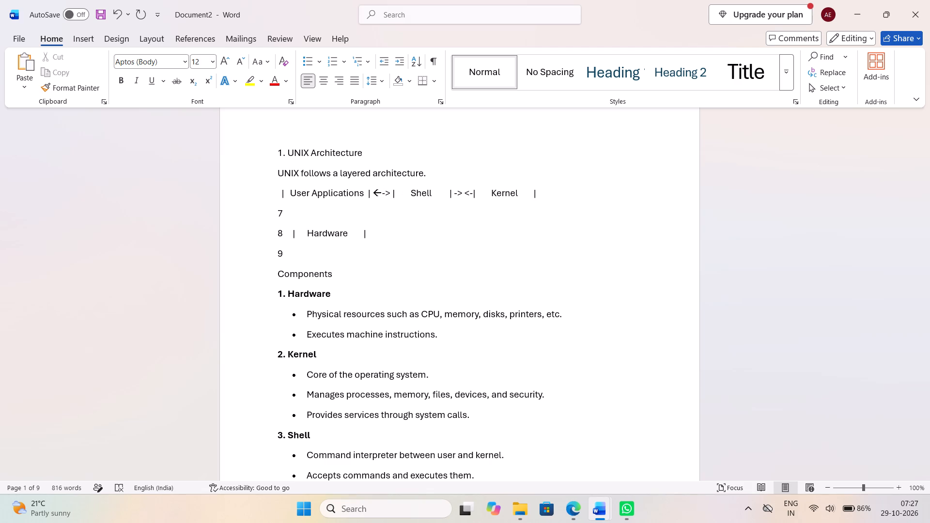
key("Left")
key("minus")
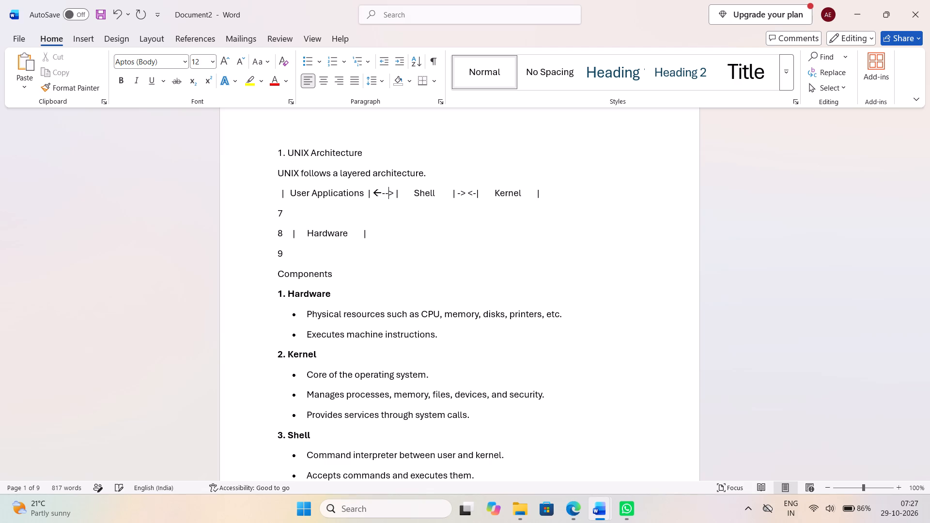
key("Right")
key("Return")
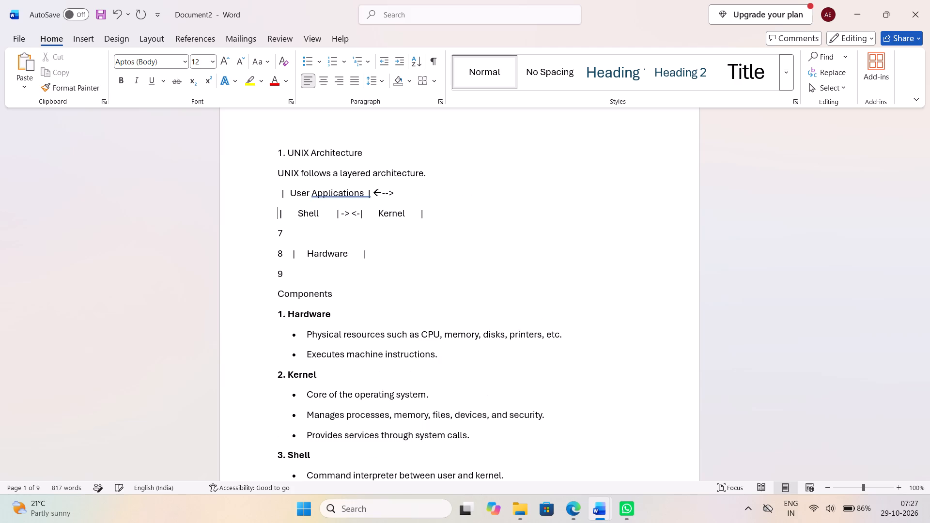
key("BackSpace")
key("BackSpace")
key("BackSpace")
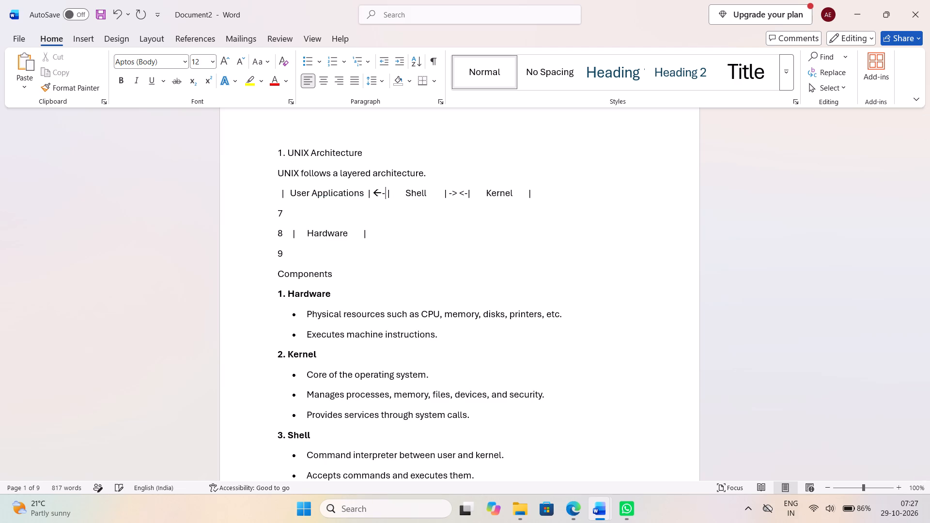
key("BackSpace")
key("space")
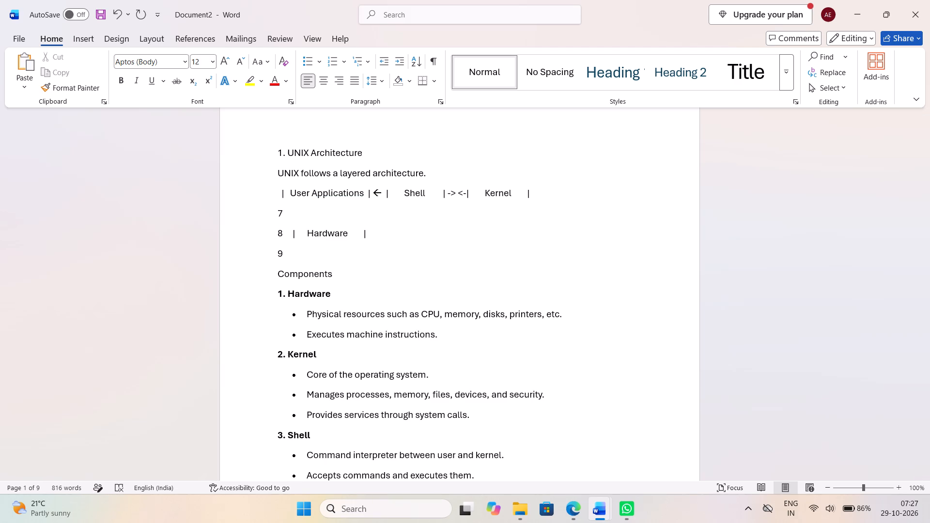
type("--")
key("shift+greater")
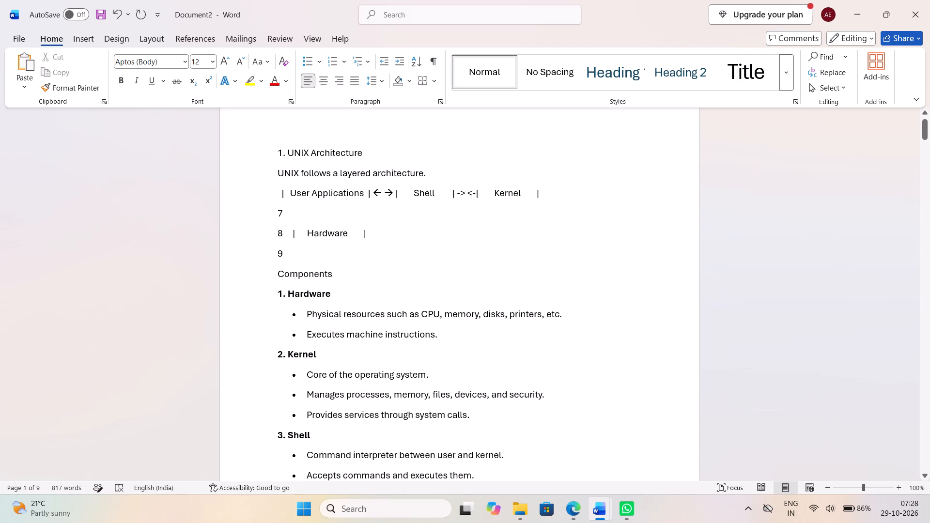
Rearrange the arrows between User Applications and Shell as →←, so they point toward each other with no space.
left_click(382, 192)
key("BackSpace")
key("BackSpace")
key("Right")
key("Right")
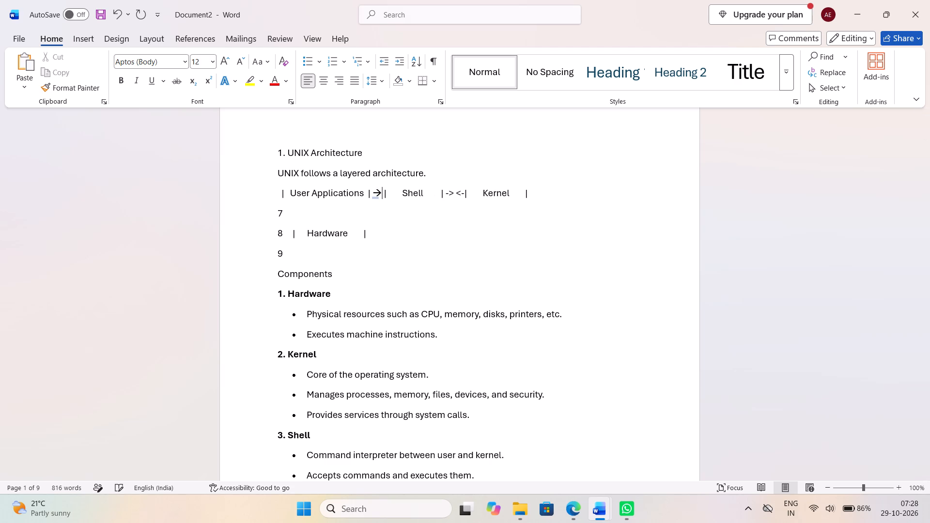
type("--")
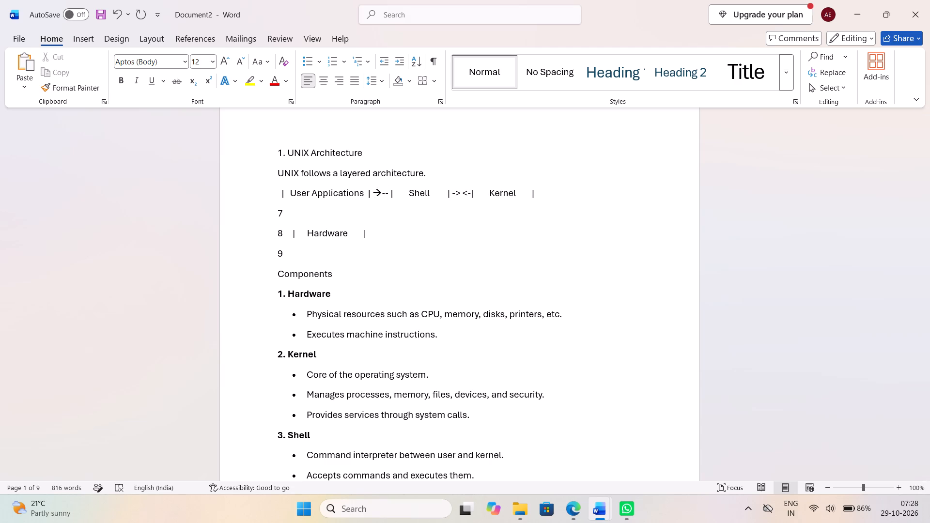
key("Left")
key("Left")
key("shift+less")
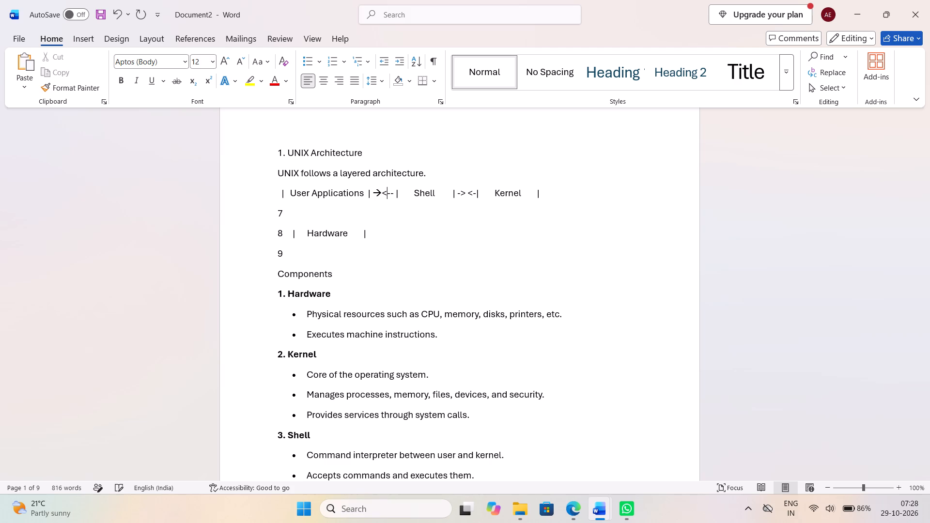
key("Right")
key("Right")
key("BackSpace")
key("BackSpace")
type("--")
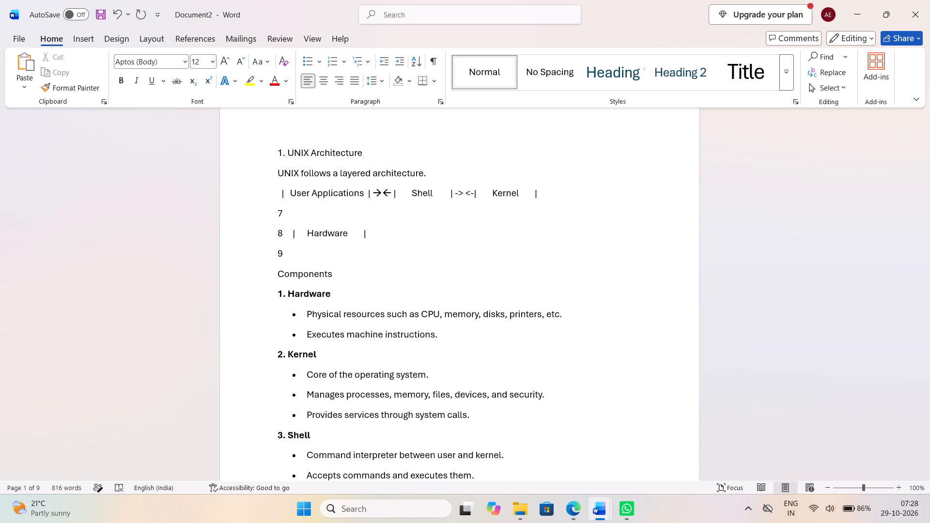
Replace the text arrows between Shell and Kernel with the arrow symbols →←.
left_click(455, 191)
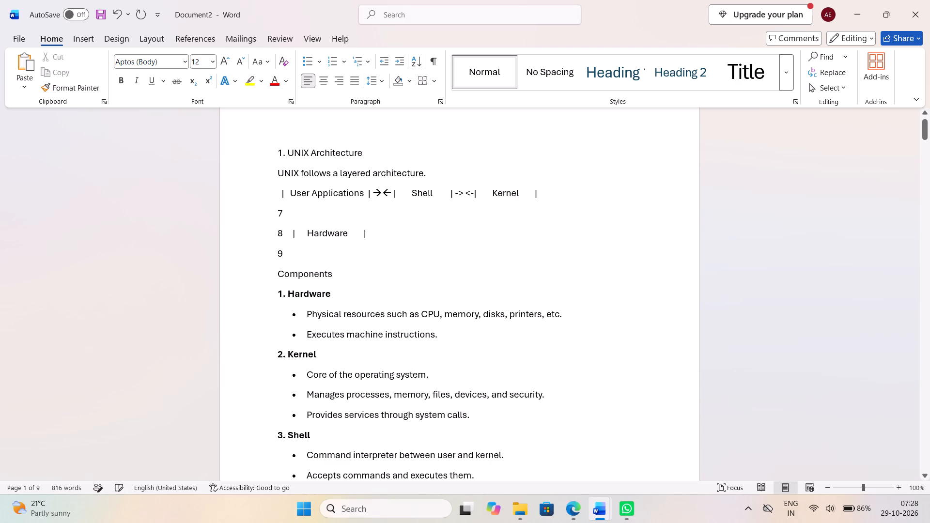
key("minus")
key("Right")
key("Right")
key("Right")
key("Right")
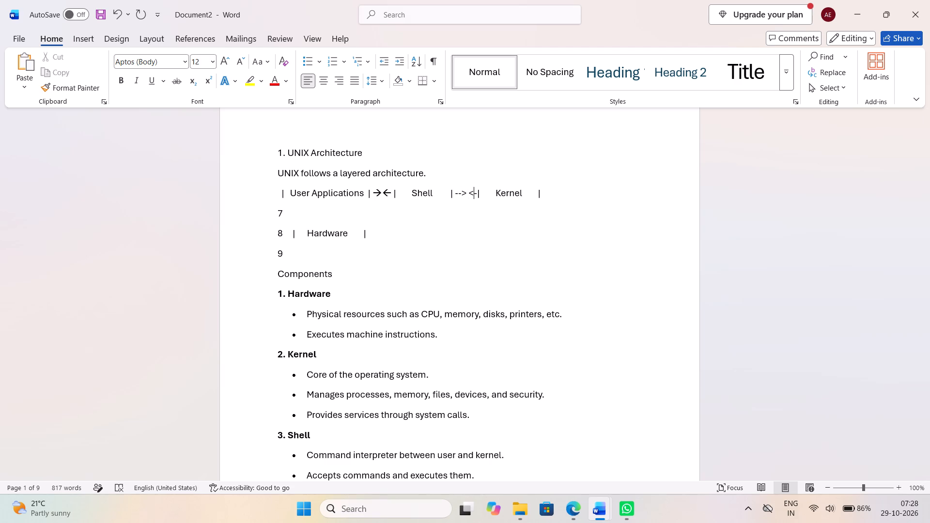
key("Right")
key("BackSpace")
key("BackSpace")
key("BackSpace")
key("BackSpace")
key("shift+greater")
type("<--")
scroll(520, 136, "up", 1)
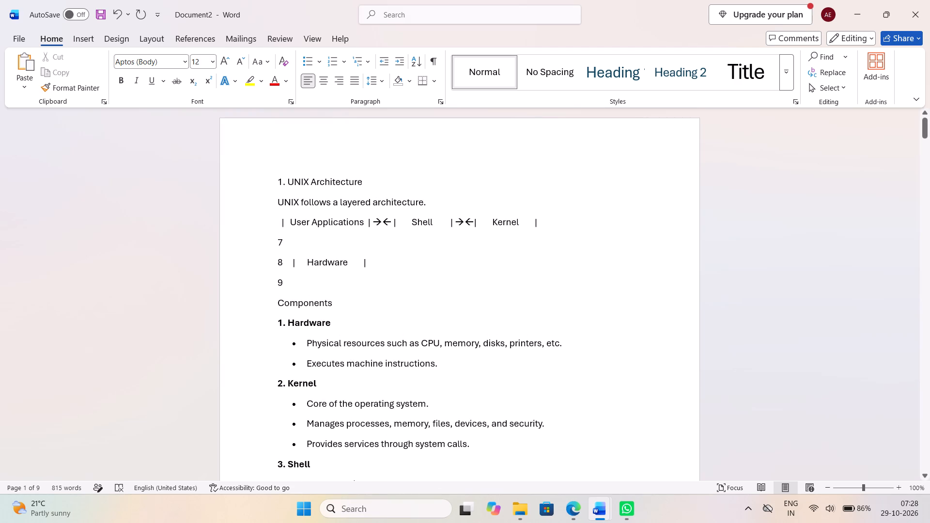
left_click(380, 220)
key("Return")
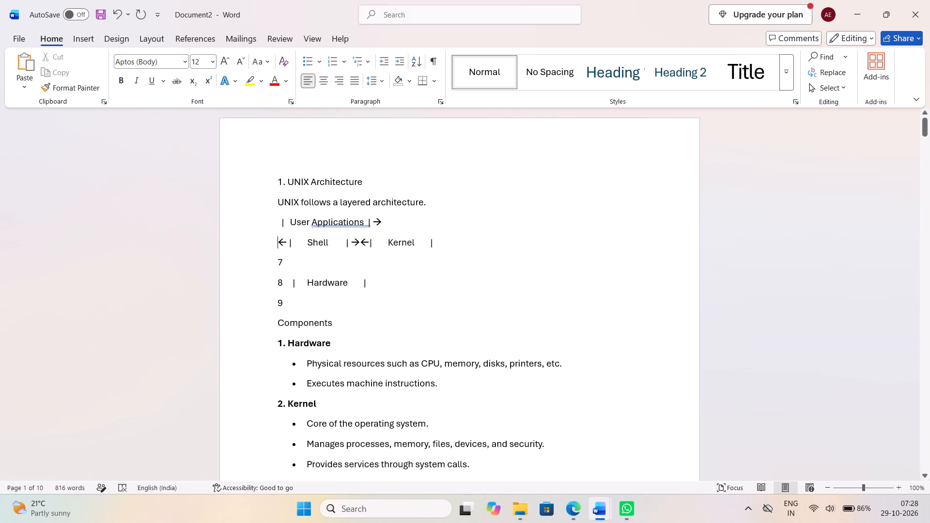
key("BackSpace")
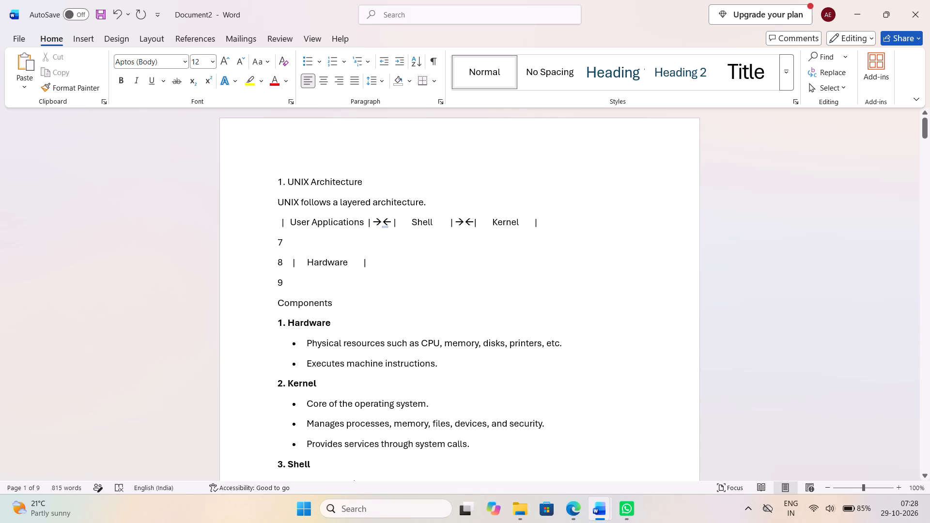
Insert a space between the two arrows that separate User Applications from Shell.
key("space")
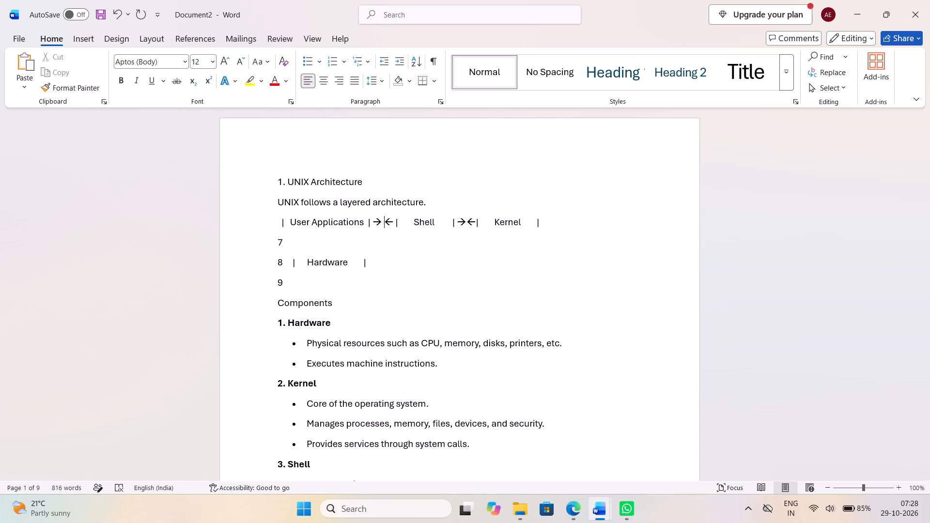
Join the Hardware line onto the end of the Kernel line, removing the rows' numbers 7 and 8 and the surplus spaces.
key("Right")
key("Right")
key("Right")
key("Right")
key("Right")
key("Right")
key("Right")
key("Right")
key("Right")
key("Right")
key("Right")
key("Right")
key("Right")
key("Right")
key("Right")
key("Right")
key("Right")
key("Right")
key("Right")
key("Right")
key("Right")
key("Right")
key("Right")
key("Right")
key("Right")
key("Right")
key("Right")
key("Right")
key("Right")
key("Right")
key("Right")
key("Right")
key("Right")
key("Right")
key("Right")
key("Right")
key("Right")
key("Right")
key("Right")
key("Right")
key("Right")
key("Right")
key("Right")
key("Right")
key("Right")
key("Right")
key("Right")
key("Right")
key("Right")
key("Right")
key("Right")
key("Right")
key("Right")
key("Delete")
key("Delete")
key("Delete")
key("Delete")
key("Delete")
key("Delete")
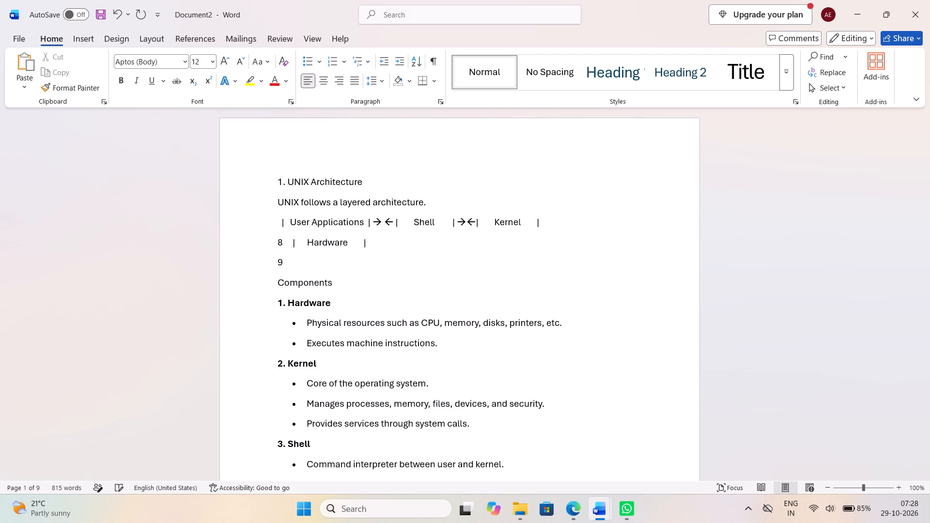
key("Delete")
key("Delete")
key("Delete")
key("Delete")
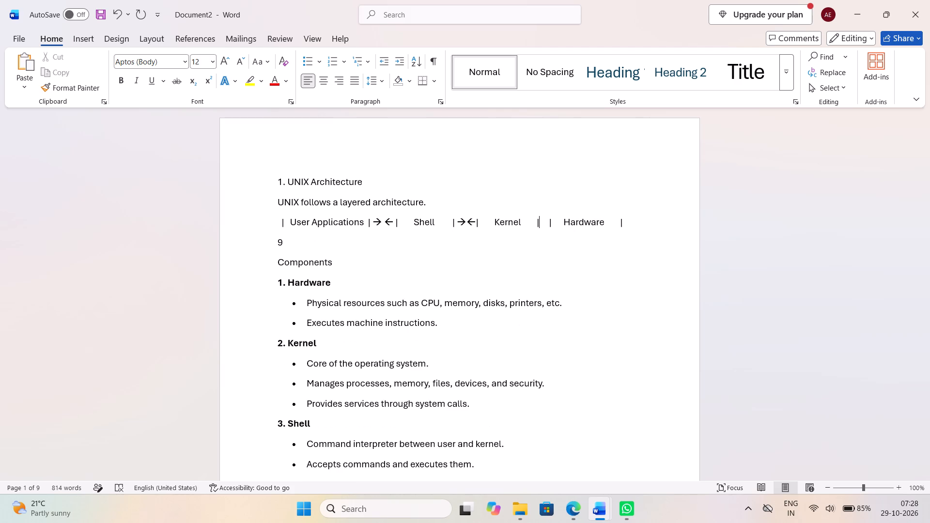
Insert the arrow symbols →← between Kernel and Hardware in the architecture diagram.
type("--")
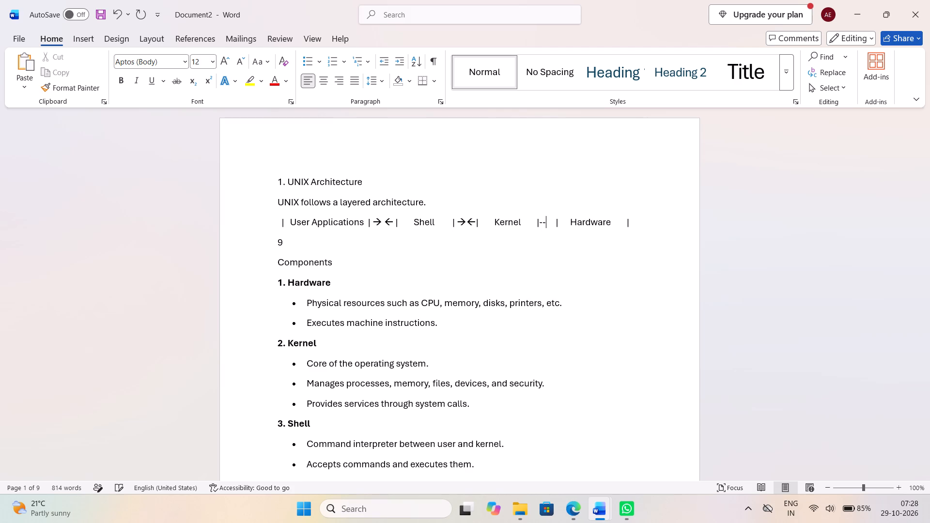
key("shift+greater")
type("<--")
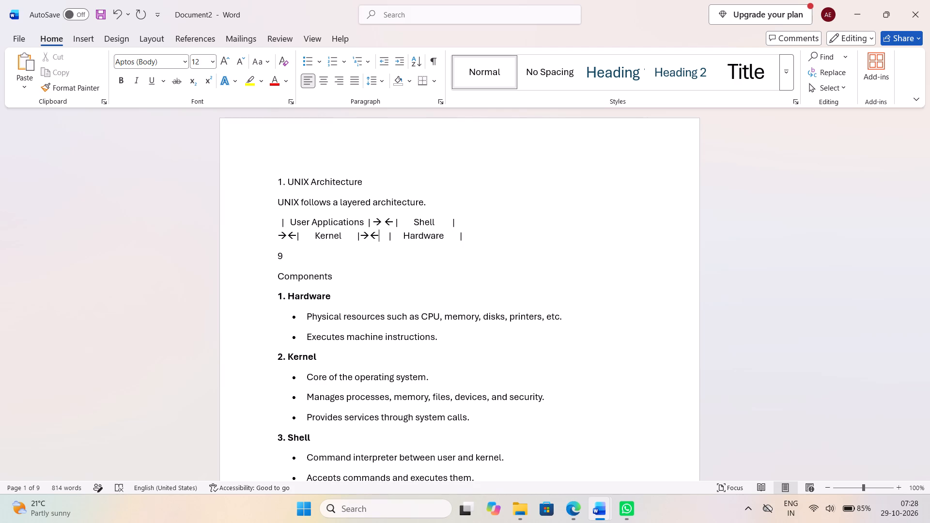
Delete the leftover row numbered 9 below the architecture diagram.
left_click(283, 260)
key("BackSpace")
key("BackSpace")
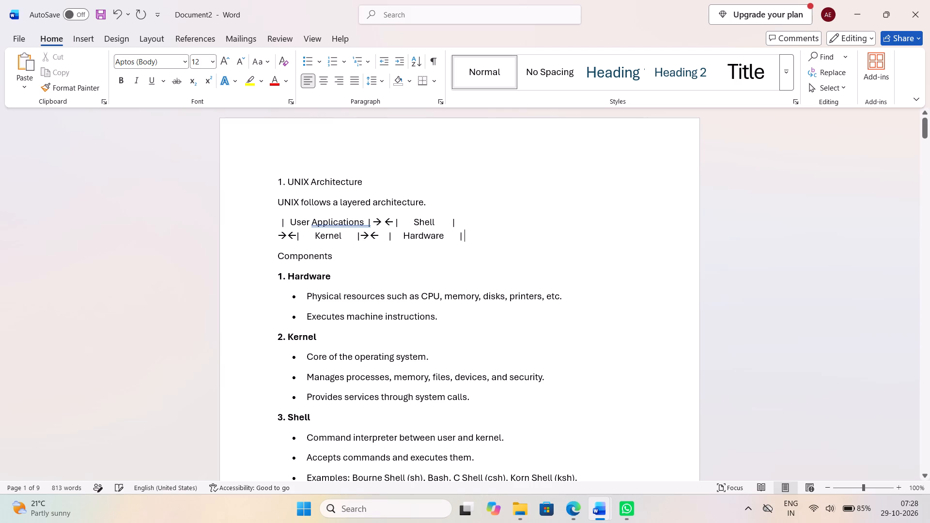
Remove surplus spaces at the diagram's start and around the User Applications and Shell arrows so the whole diagram fits on one line.
left_click(275, 234)
key("BackSpace")
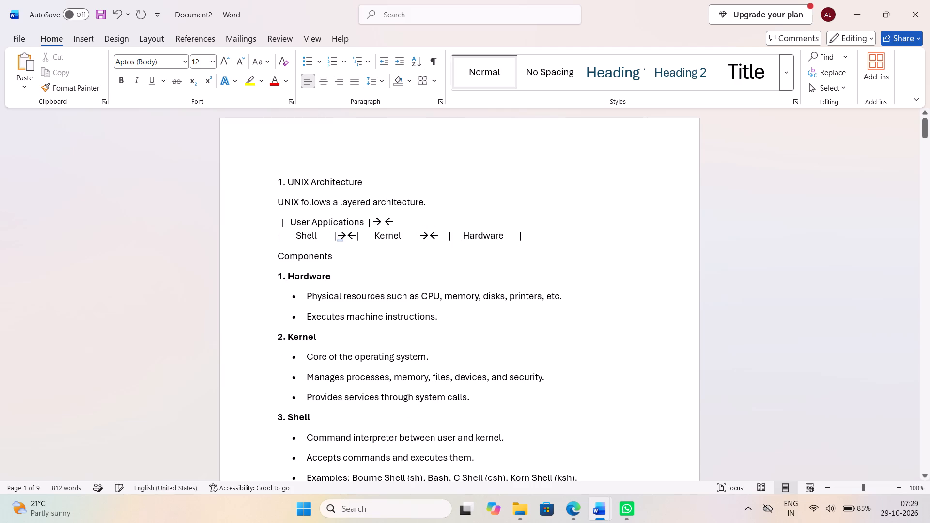
left_click(374, 223)
key("BackSpace")
left_click(280, 219)
key("BackSpace")
key("BackSpace")
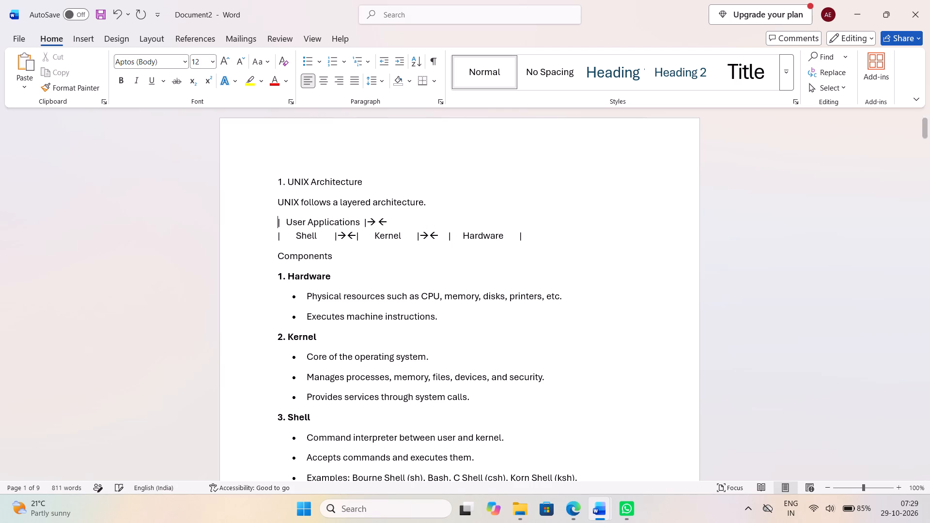
key("BackSpace")
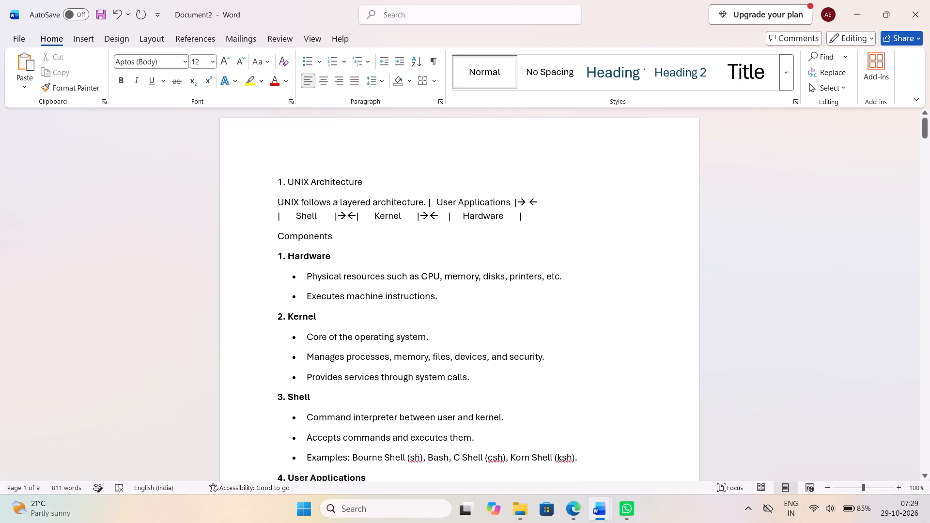
key("Return")
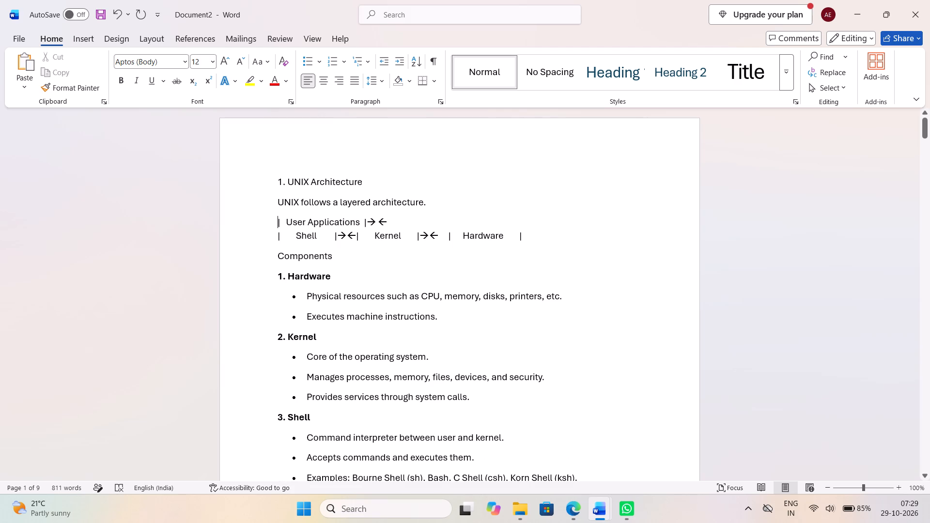
left_click(389, 223)
key("BackSpace")
left_click(379, 222)
key("BackSpace")
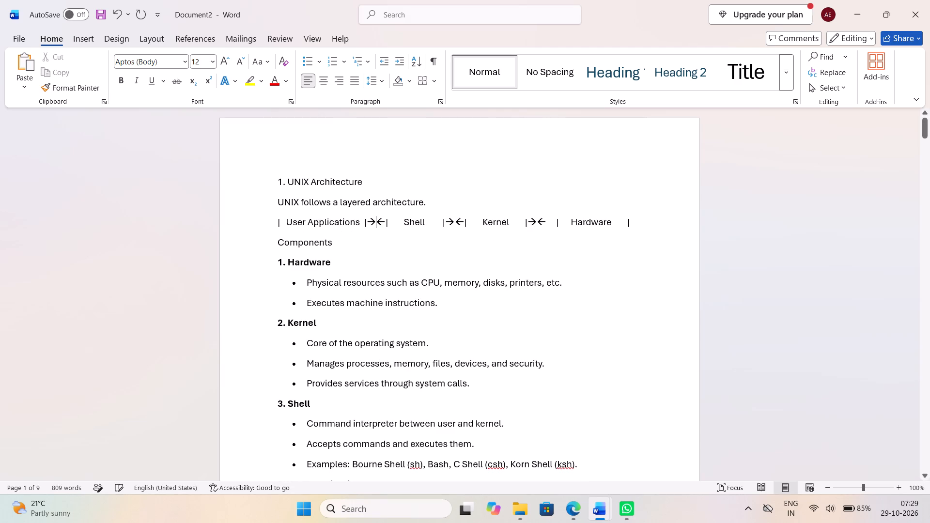
Shorten the gap between Shell and its closing bar to five spaces.
left_click(443, 221)
key("BackSpace")
key("BackSpace")
key("BackSpace")
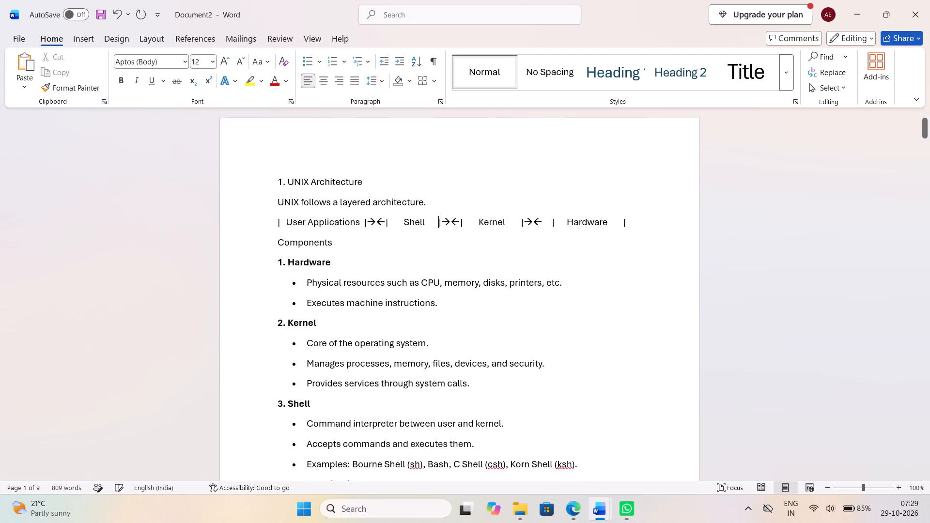
key("BackSpace")
key("BackSpace")
key("BackSpace")
key("BackSpace")
key("BackSpace")
key("BackSpace")
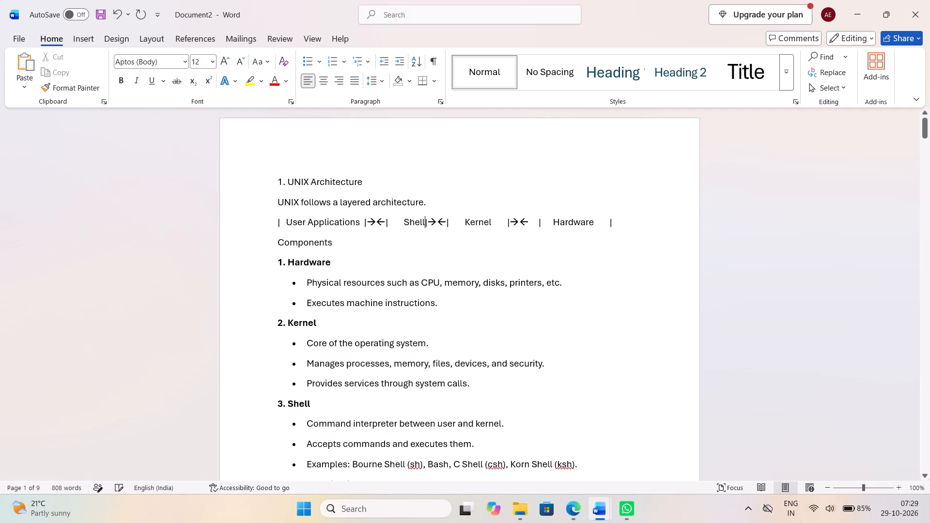
key("space")
key("space")
key("space")
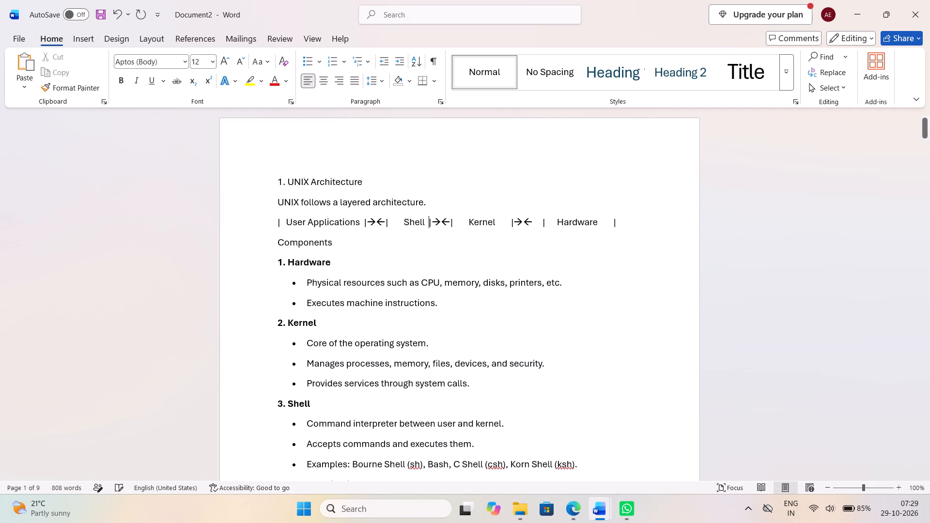
key("space")
key("space")
left_click(444, 246)
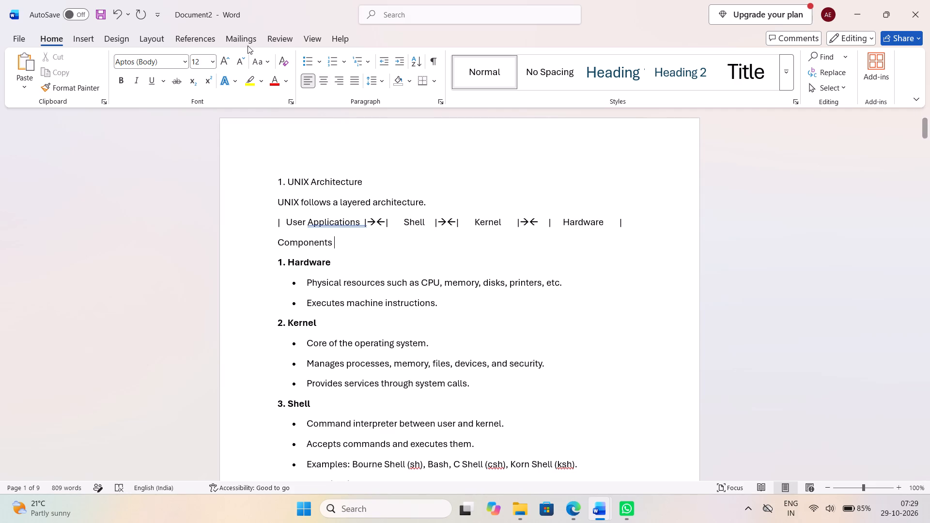
Switch to the handwritten UNIX Module 1 notes in Edge and compare their architecture answer with the Word document's.
scroll(342, 310, "down", 9)
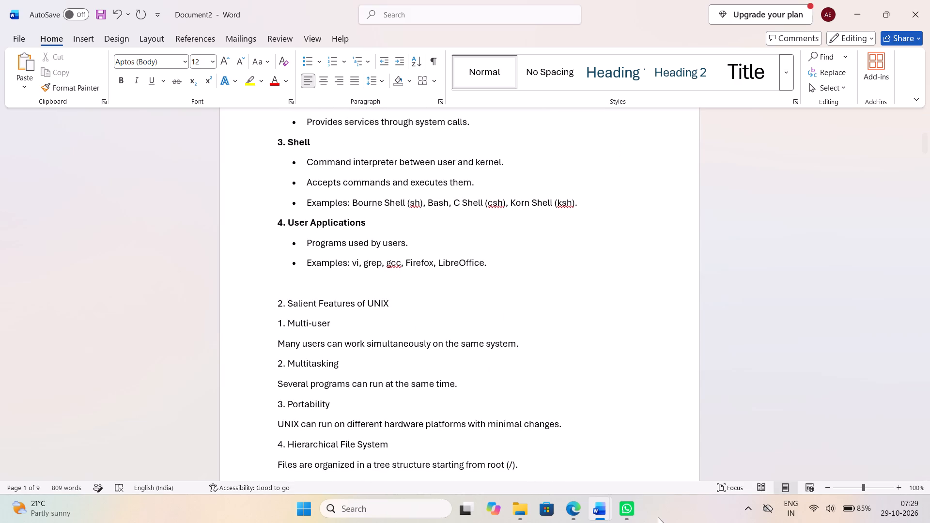
left_click(573, 508)
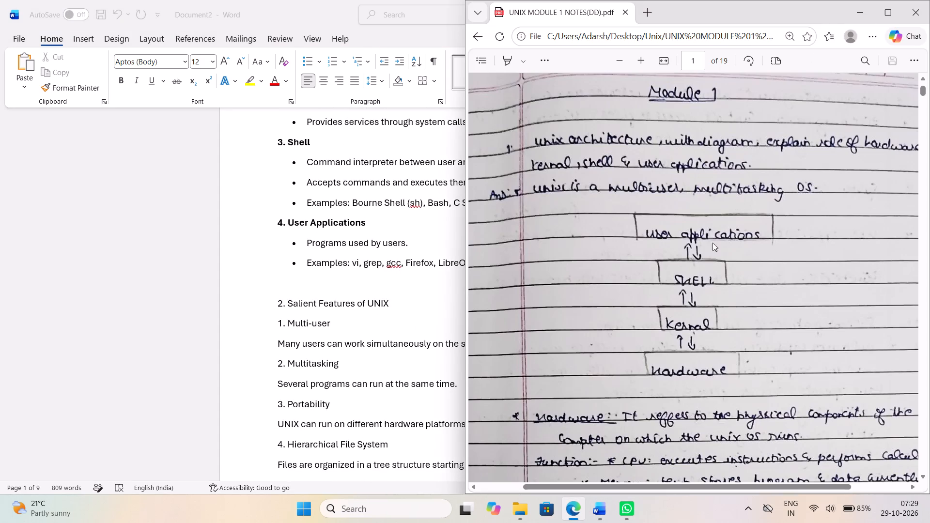
scroll(651, 376, "down", 7)
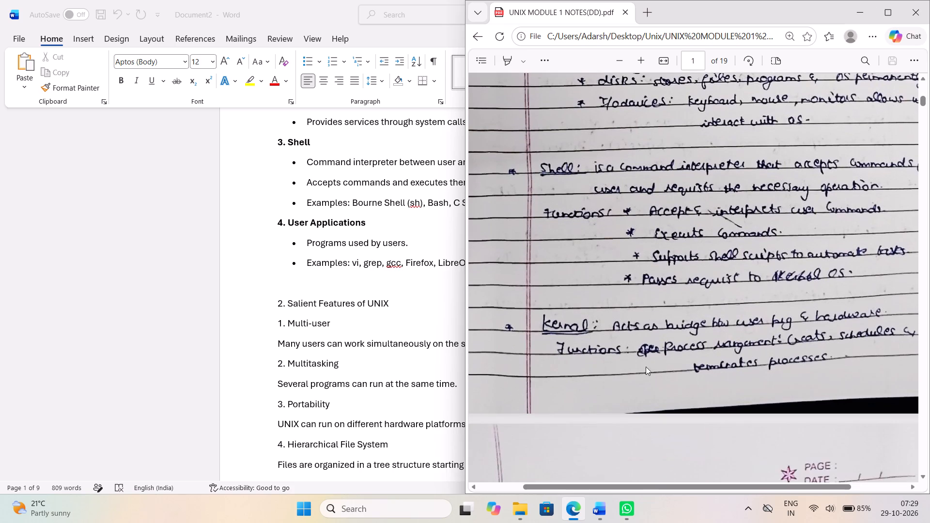
scroll(334, 325, "down", 4)
scroll(574, 334, "down", 5)
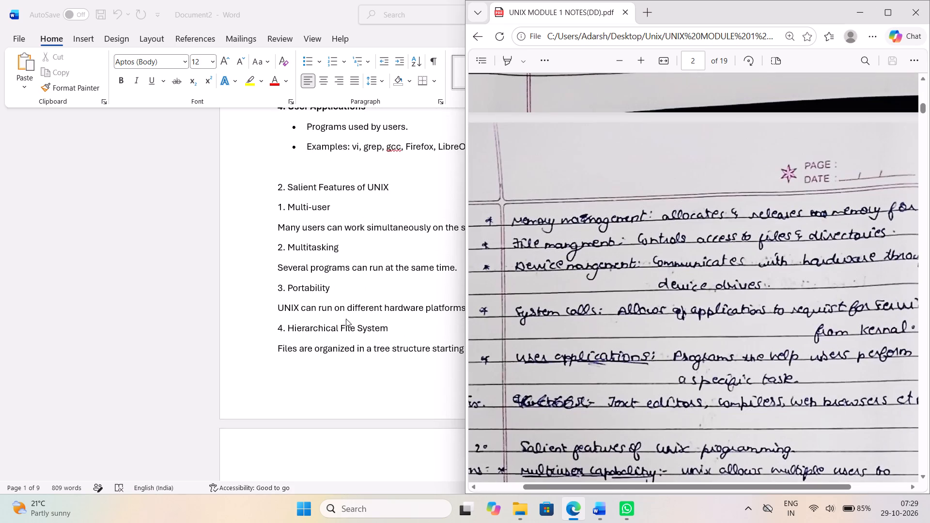
Return to the Word document and review the Salient Features of UNIX and UNIX Architecture answers.
middle_click_drag(395, 400, 391, 401)
scroll(391, 401, "down", 4)
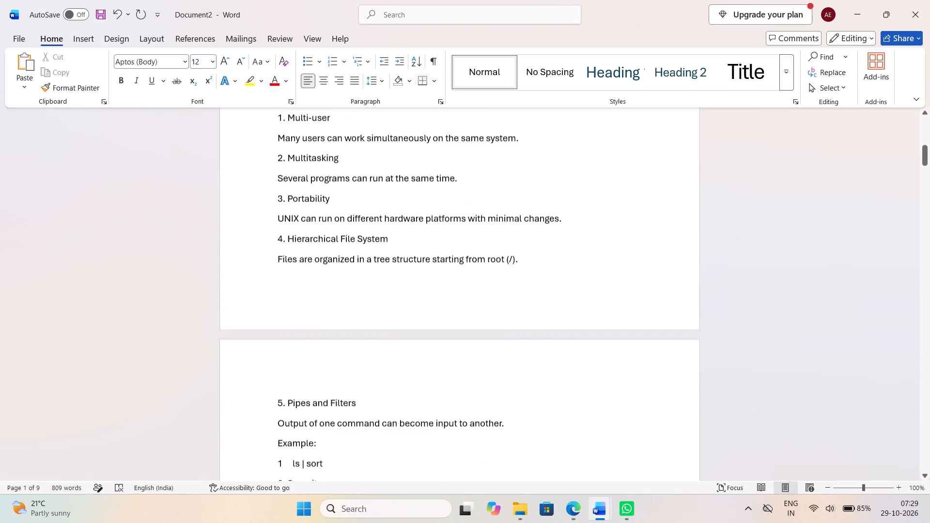
scroll(403, 387, "down", 5)
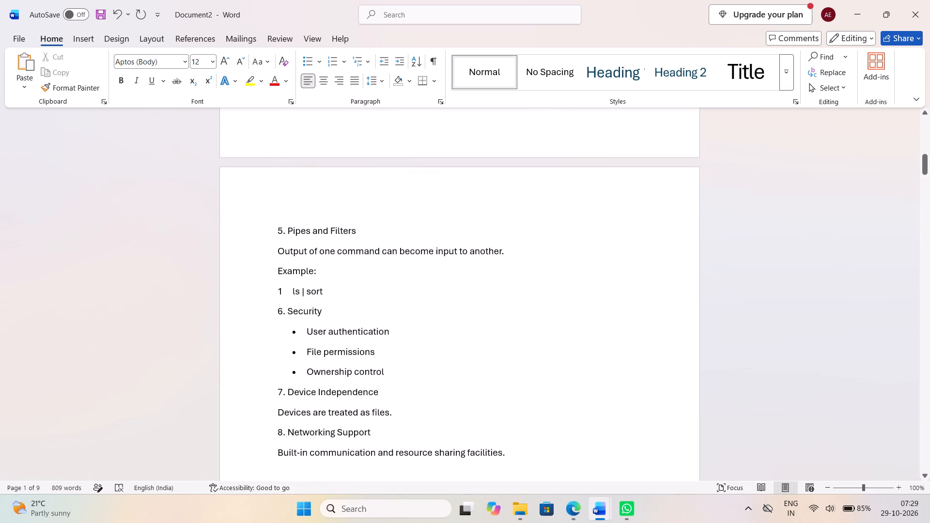
scroll(404, 385, "down", 6)
scroll(404, 385, "up", 14)
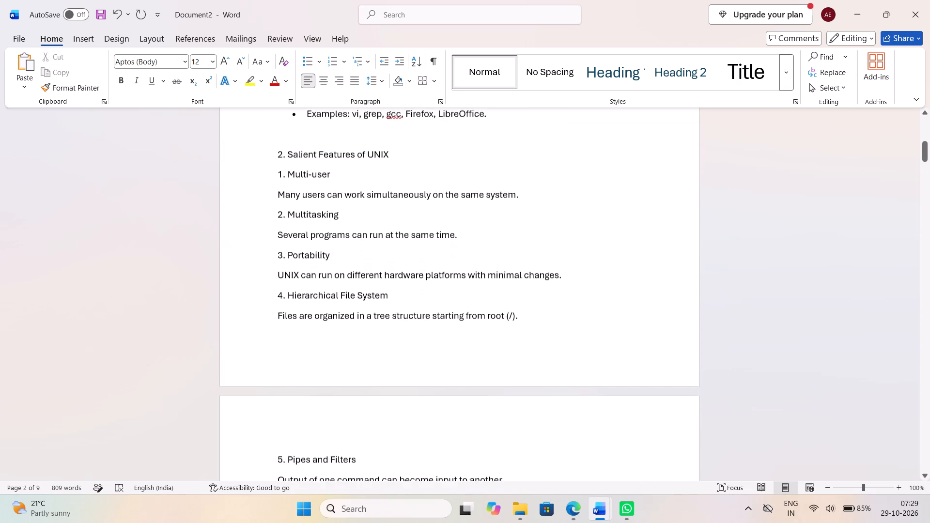
scroll(403, 371, "up", 12)
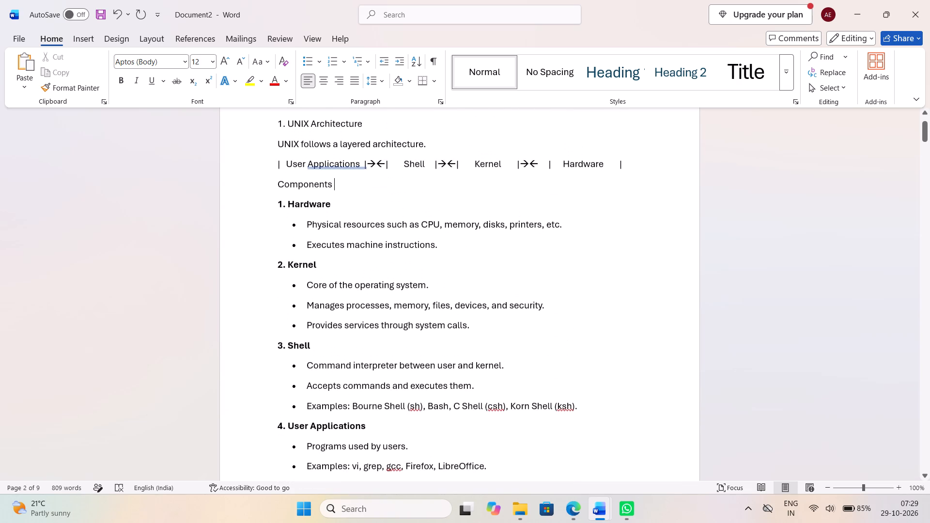
scroll(403, 371, "up", 6)
scroll(403, 371, "down", 2)
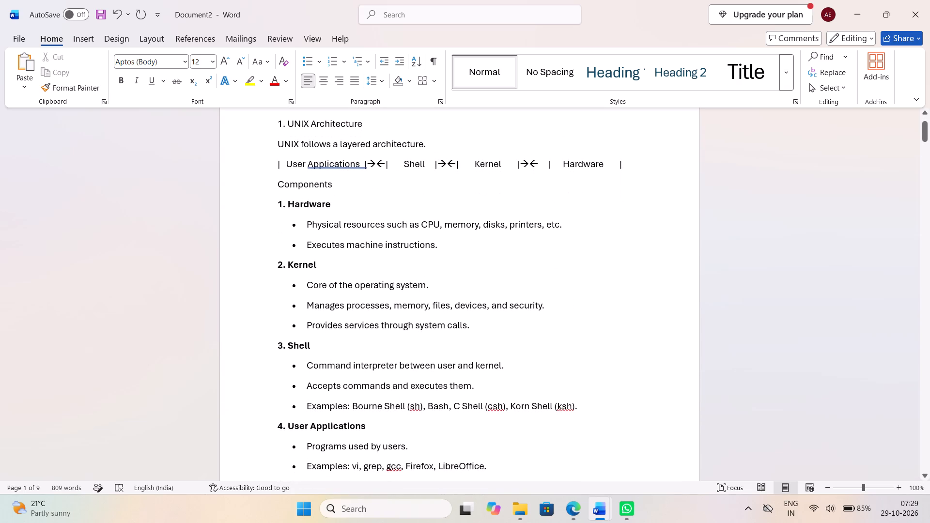
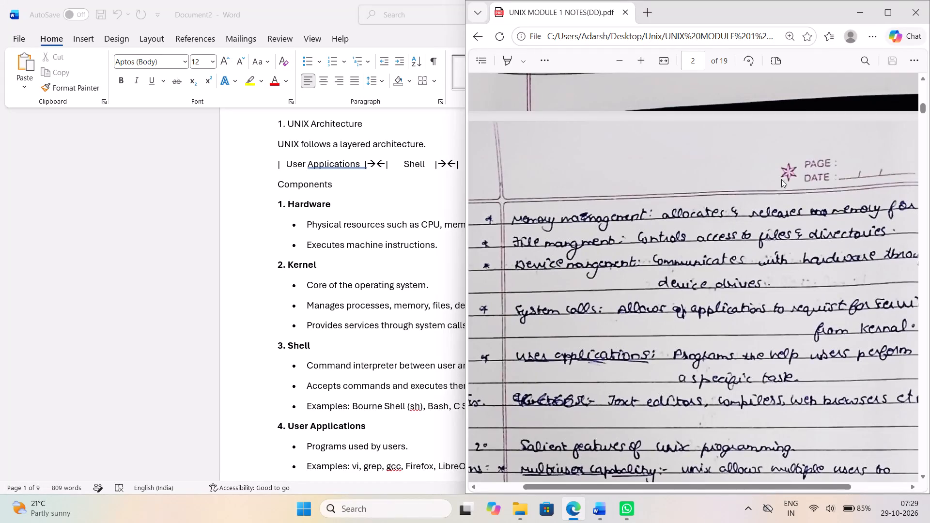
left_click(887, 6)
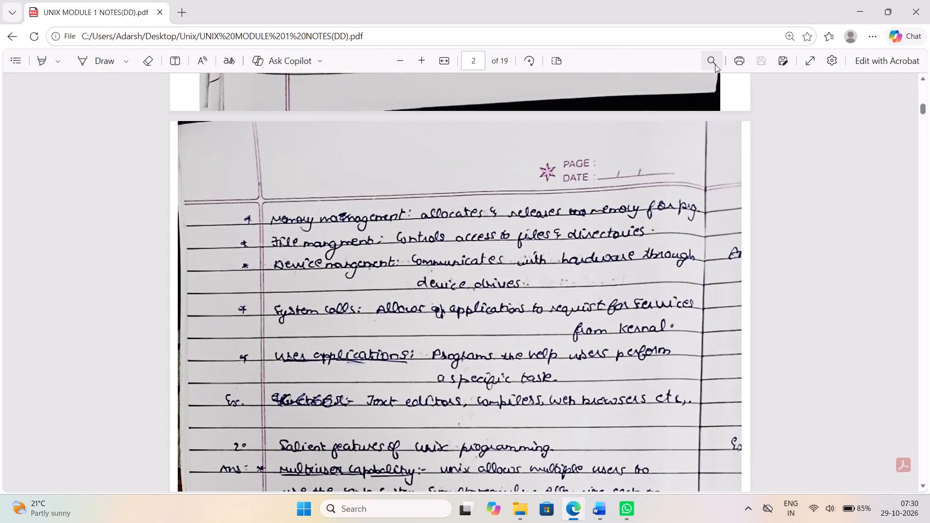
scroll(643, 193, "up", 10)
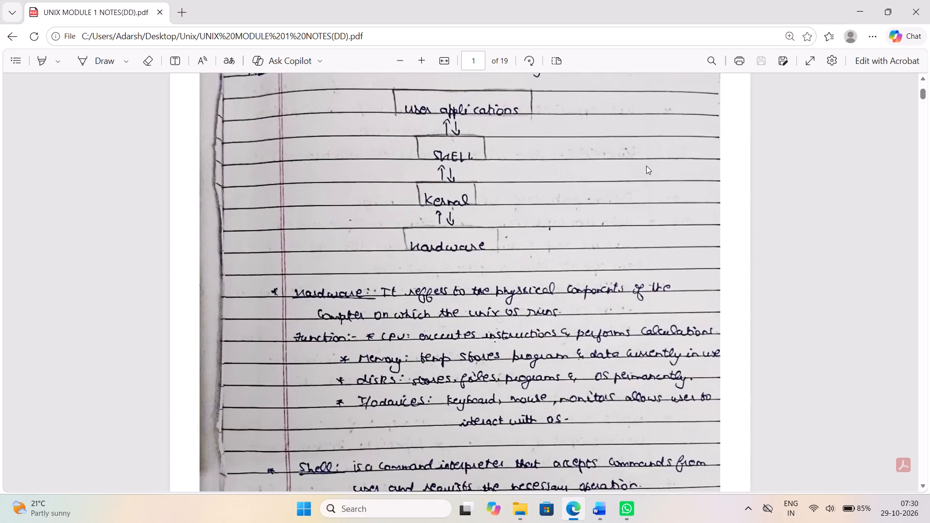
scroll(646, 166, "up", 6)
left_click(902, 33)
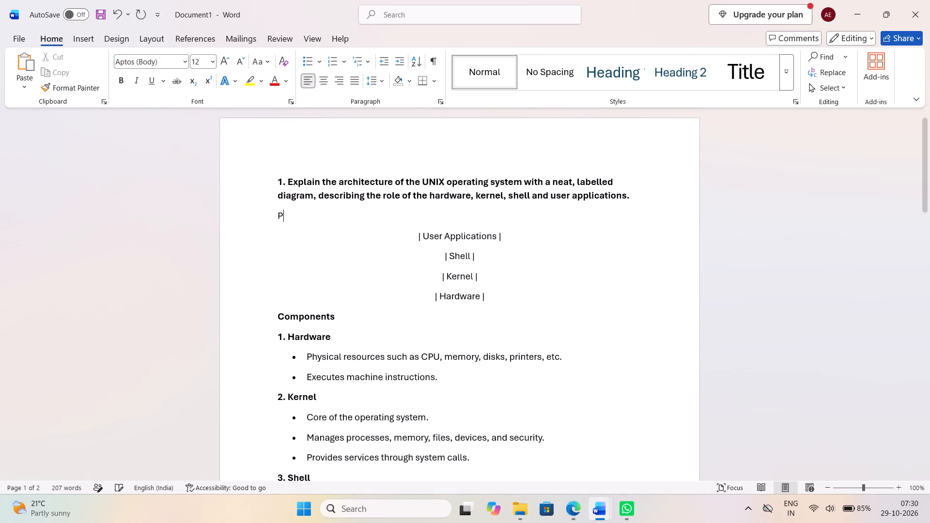
key("BackSpace")
key("BackSpace")
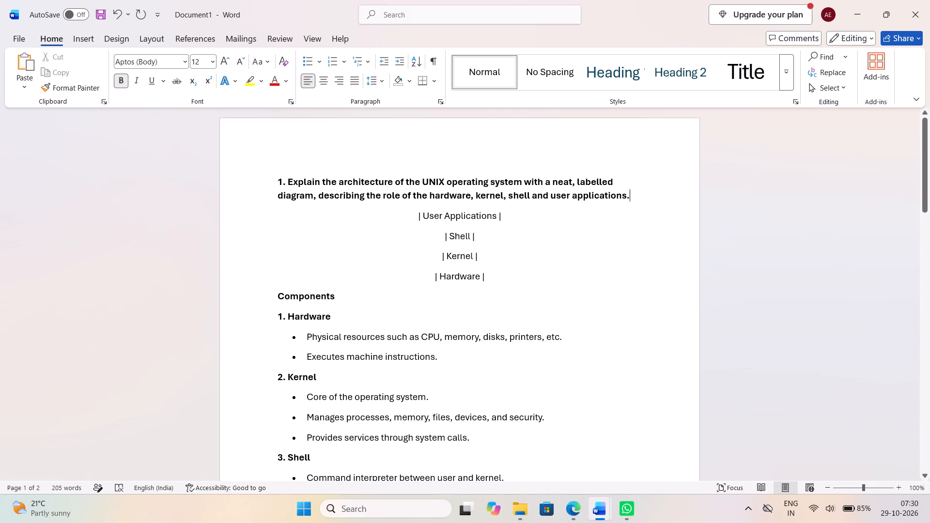
Insert a Simple Text Box at the diagram's Hardware line and clear its placeholder text.
left_click(489, 275)
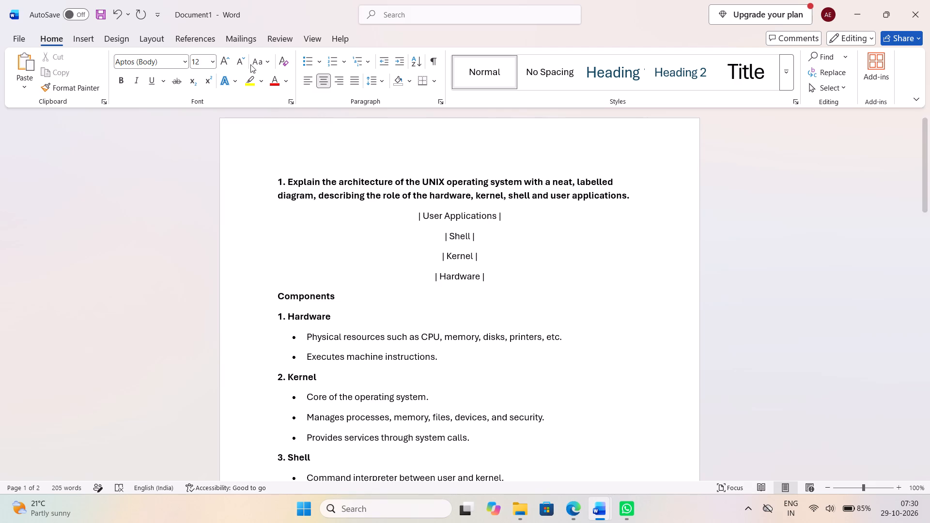
left_click(79, 33)
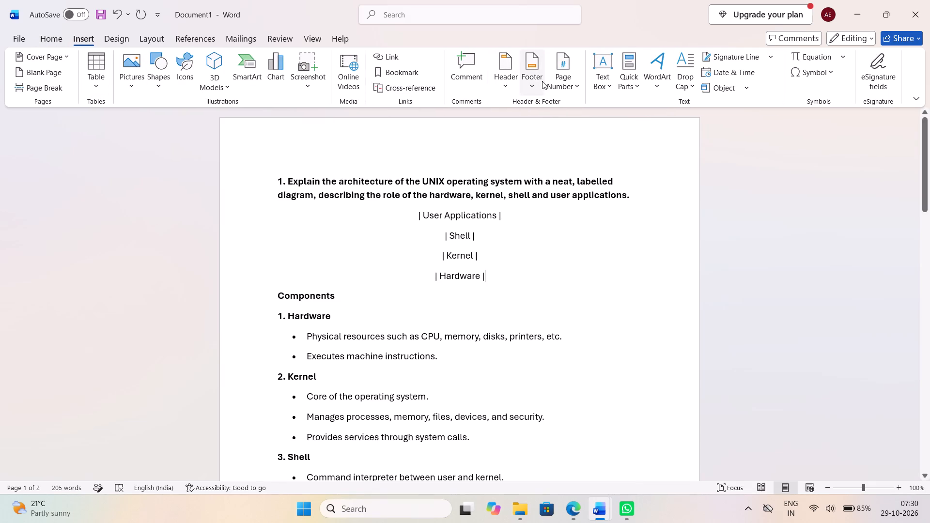
left_click(610, 87)
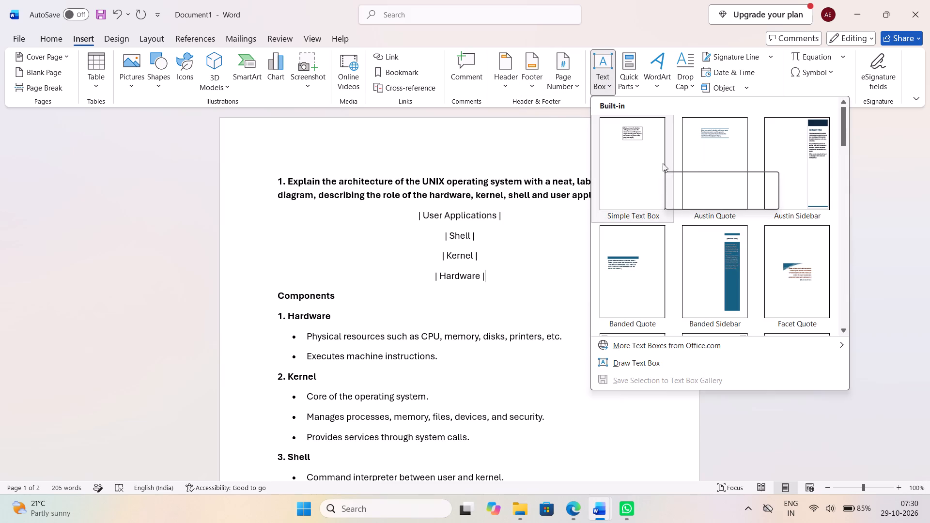
left_click(623, 156)
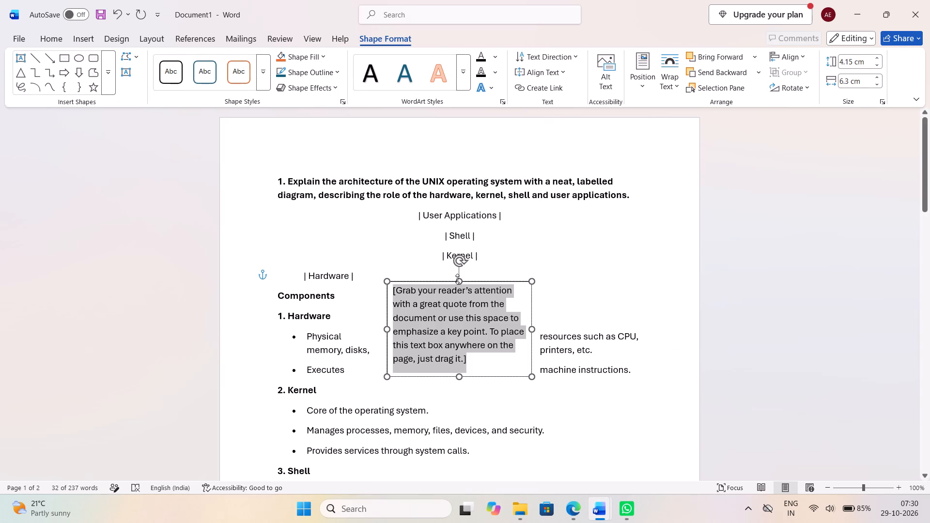
left_click(530, 250)
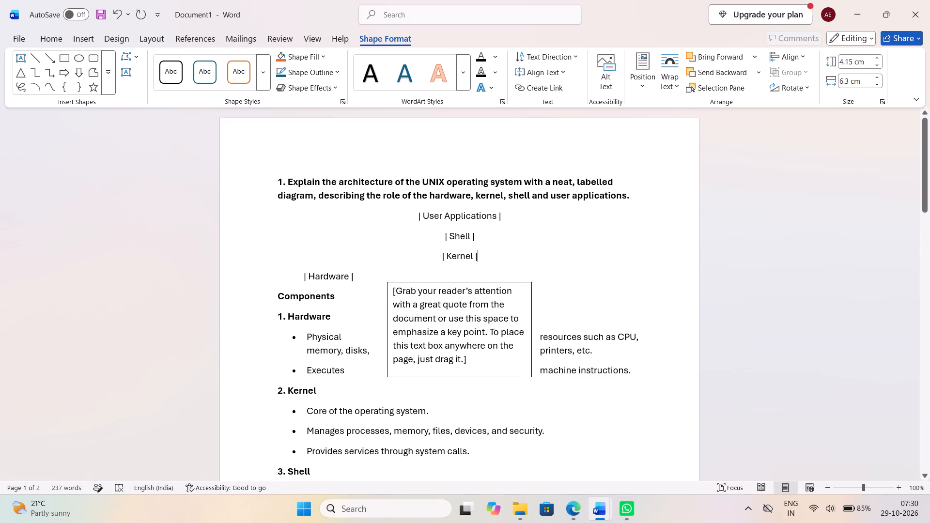
left_click_drag(416, 212, 375, 264)
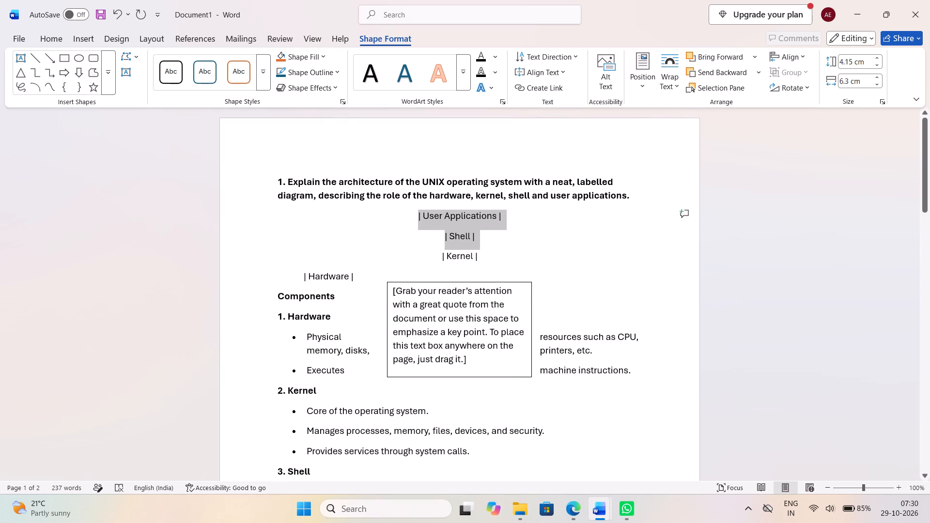
left_click_drag(375, 264, 361, 275)
left_click(361, 275)
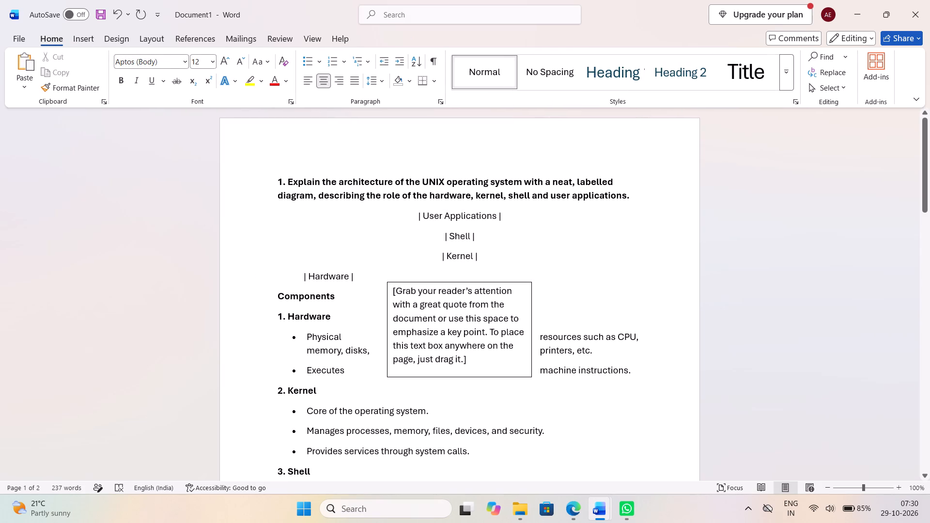
left_click_drag(391, 289, 449, 351)
key("BackSpace")
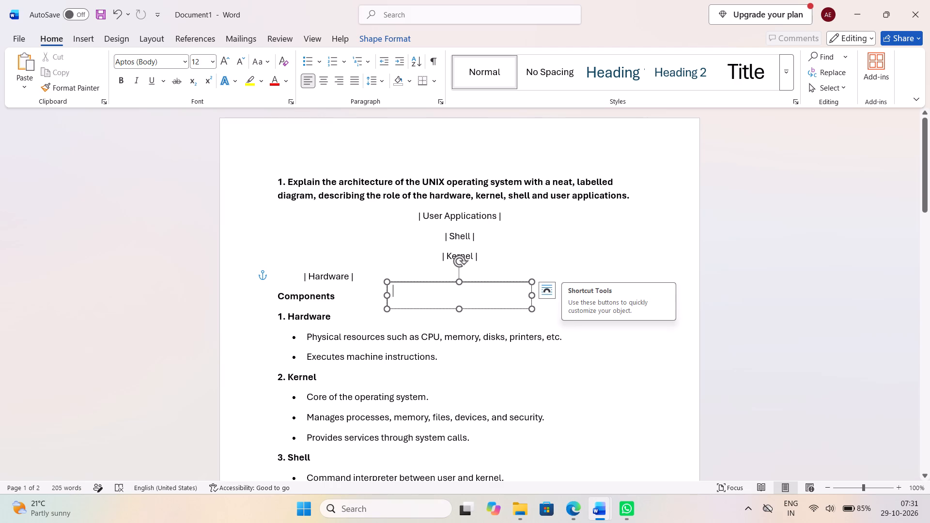
Stretch the empty text box upward so its top edge sits level with the User Applications line.
left_click_drag(459, 282, 452, 242)
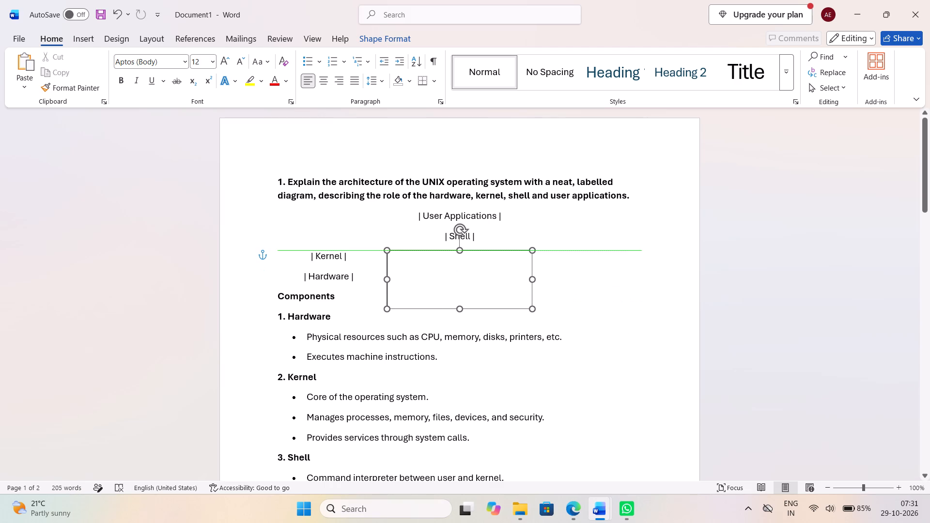
left_click_drag(452, 242, 449, 212)
Copy the User Applications, Shell, Kernel and Hardware lines into the text box, including the bar before User Applications.
left_click_drag(361, 278, 299, 220)
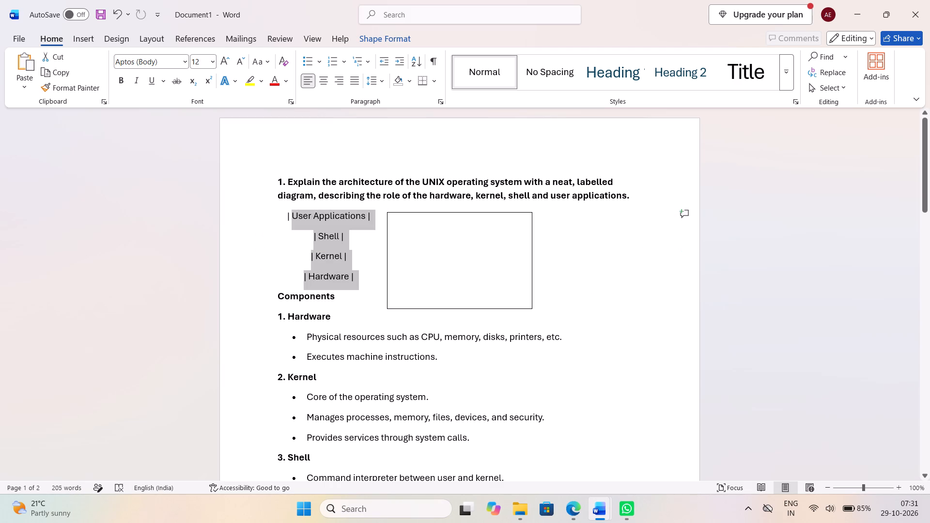
left_click_drag(299, 220, 291, 215)
key("ctrl+c")
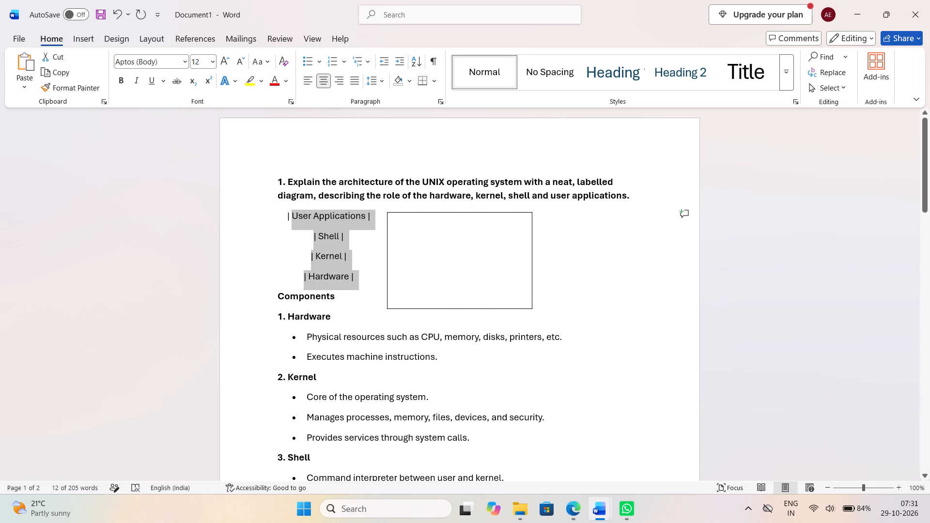
left_click(429, 221)
key("ctrl+v")
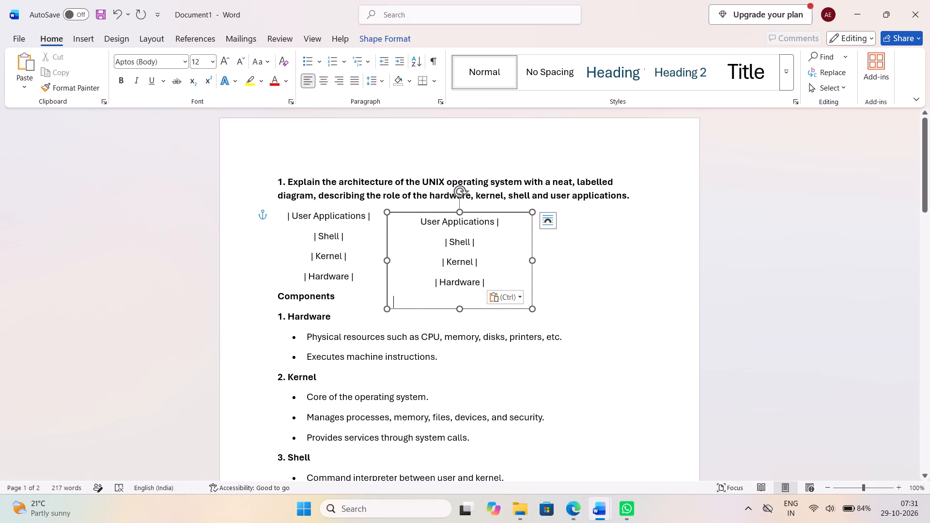
left_click_drag(292, 215, 287, 216)
key("ctrl+x")
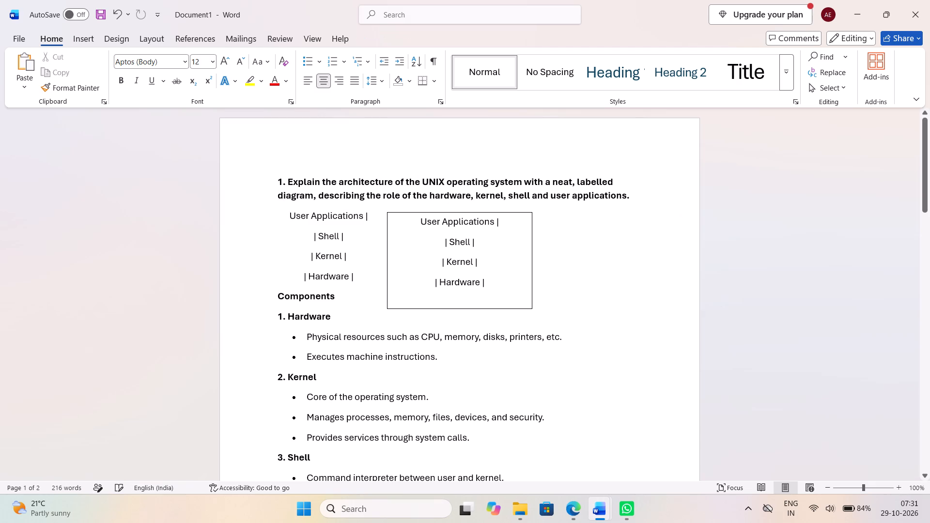
left_click(419, 220)
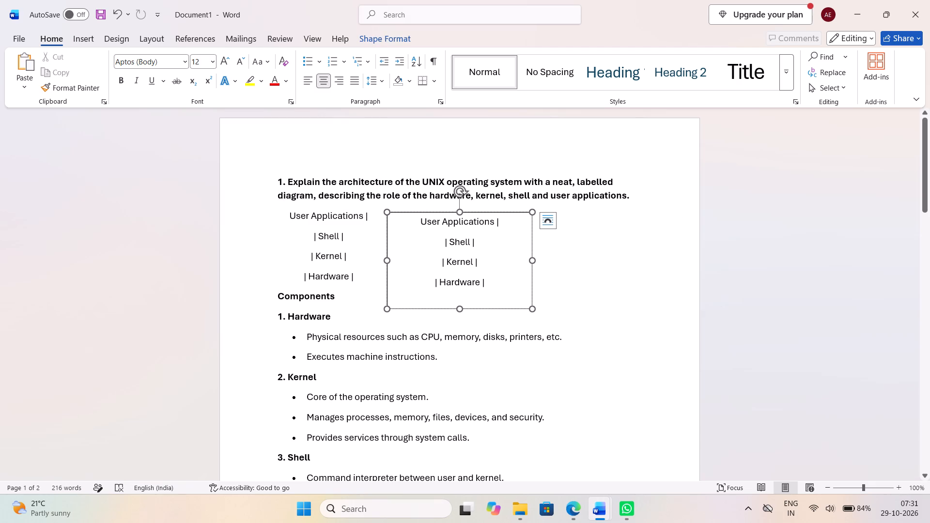
key("ctrl+v")
left_click(505, 226)
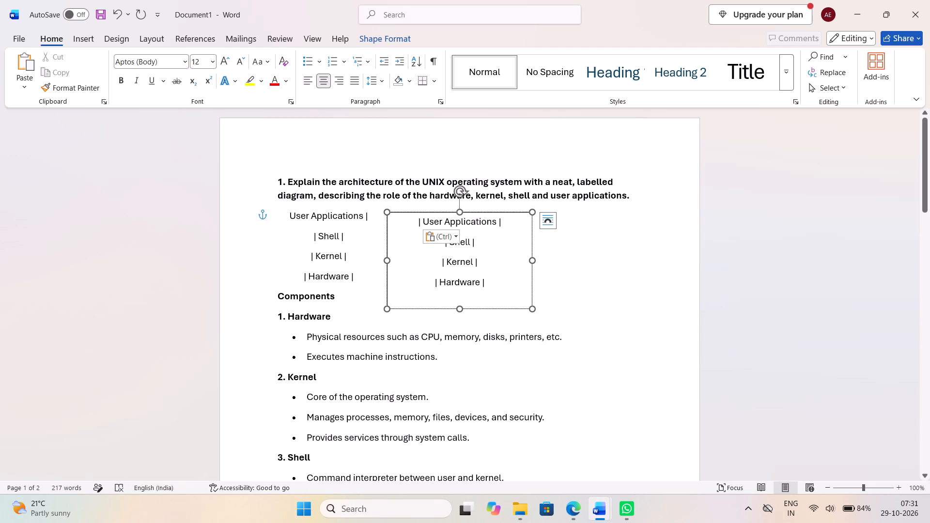
Delete the original four diagram lines beside the text box.
left_click_drag(356, 276, 302, 222)
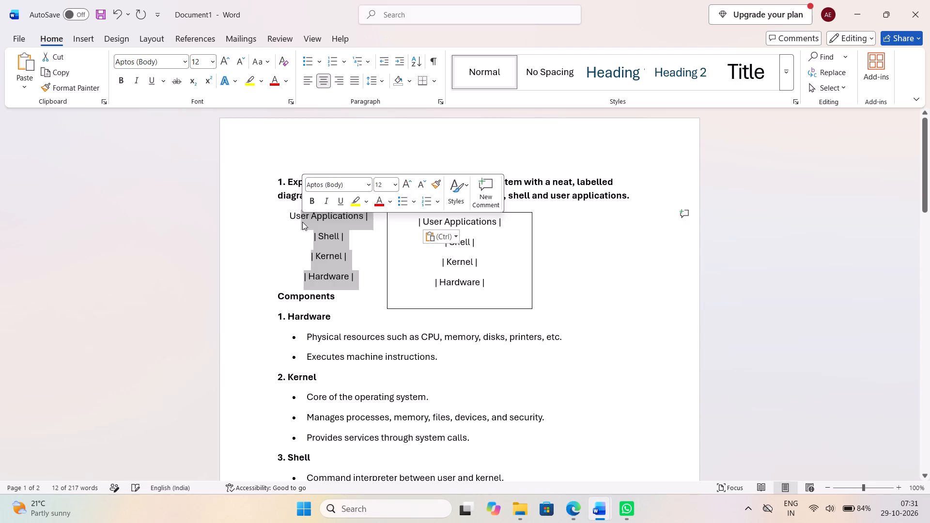
key("BackSpace")
key("BackSpace")
key("BackSpace")
key("BackSpace")
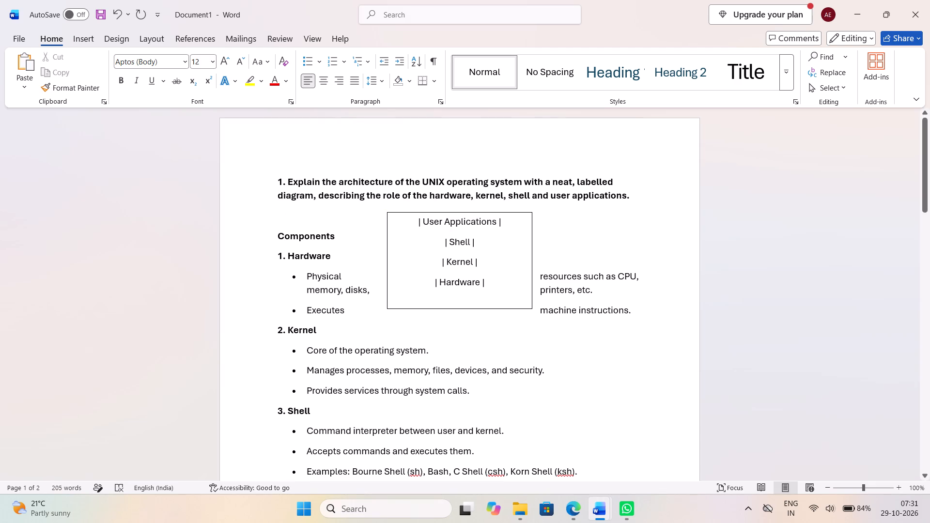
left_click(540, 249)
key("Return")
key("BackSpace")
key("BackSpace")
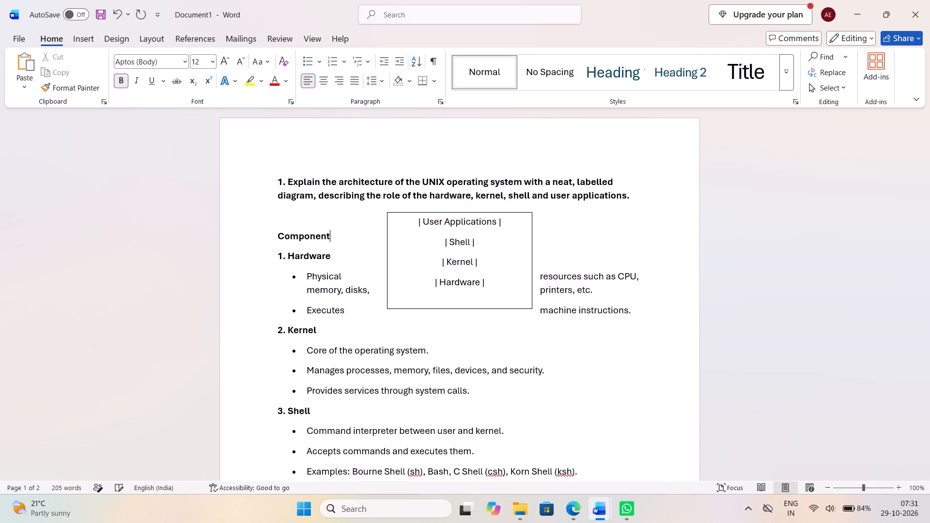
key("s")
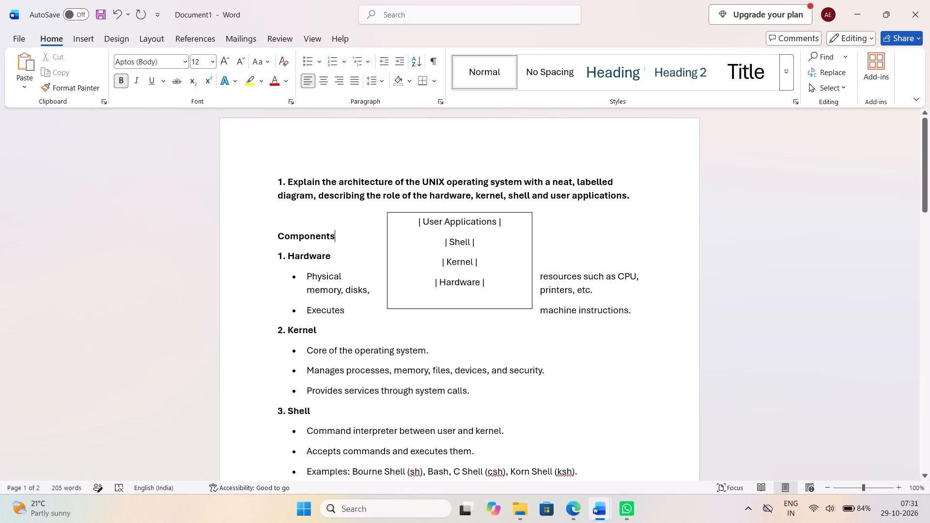
Insert three blank lines before the Components heading to move the component descriptions down past the text box.
left_click(278, 230)
key("Return")
key("Return")
key("Return")
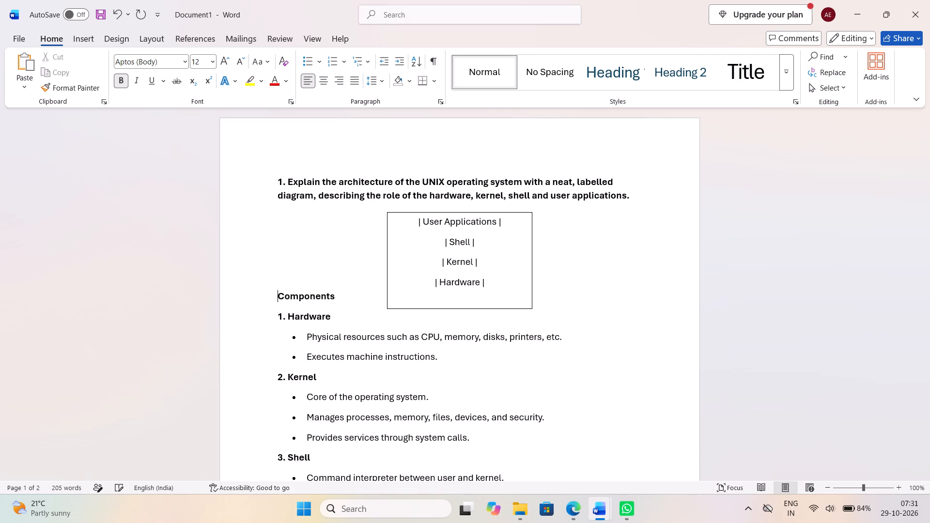
key("Return")
key("BackSpace")
Undo the insertion of the blank lines before the Components heading.
key("ctrl+z")
key("ctrl+z")
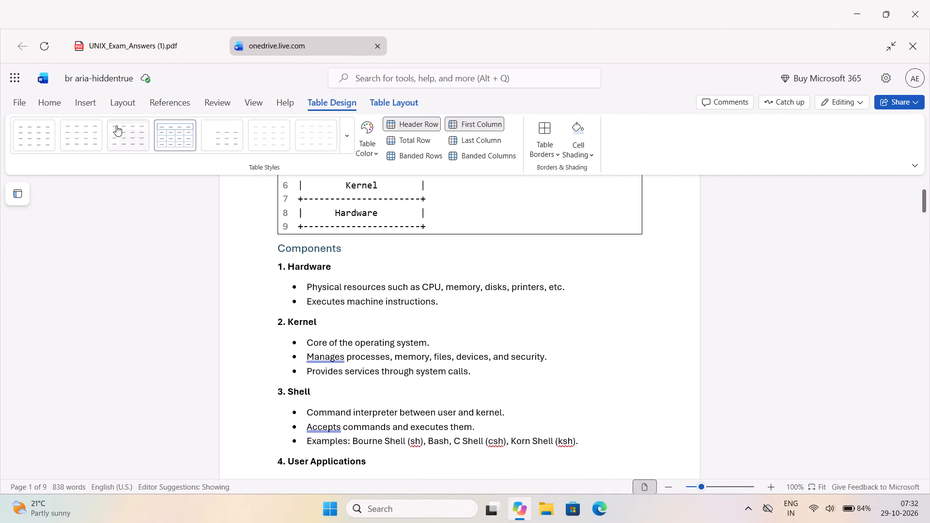
left_click(55, 104)
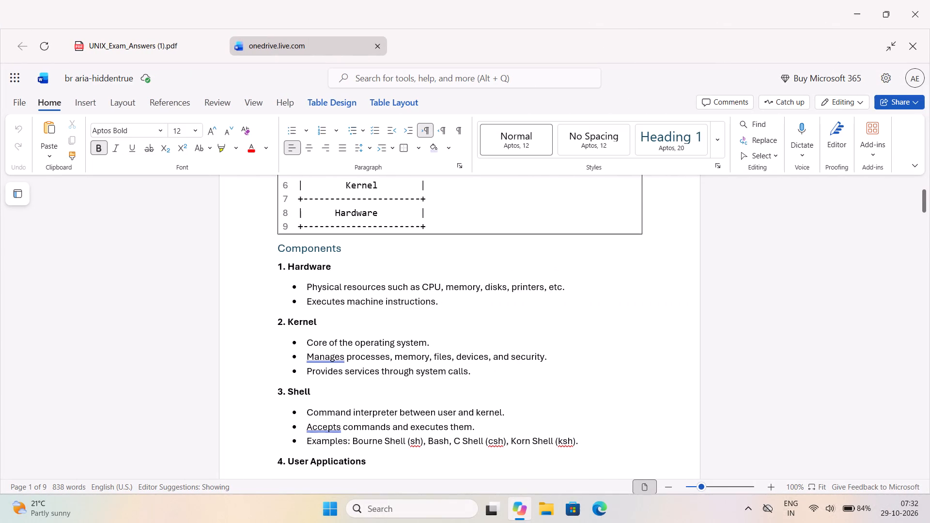
left_click(122, 45)
scroll(369, 242, "down", 11)
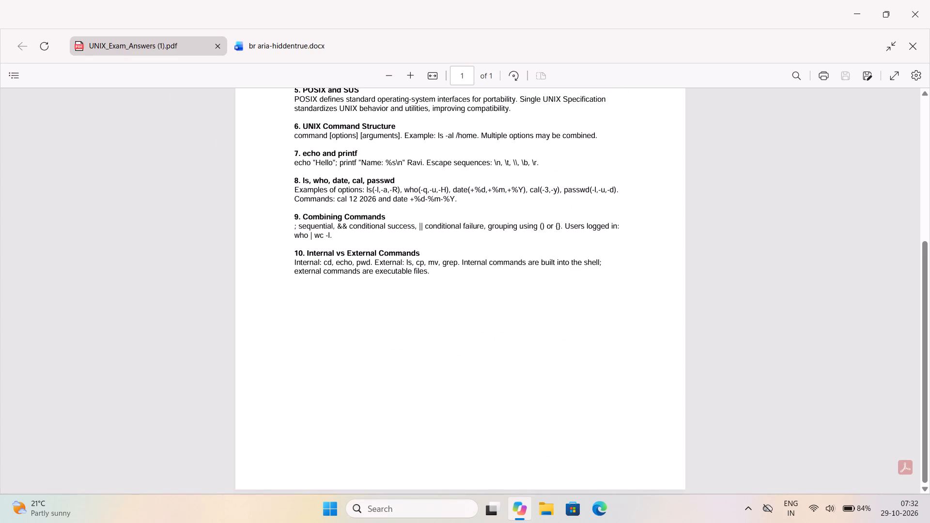
left_click(277, 47)
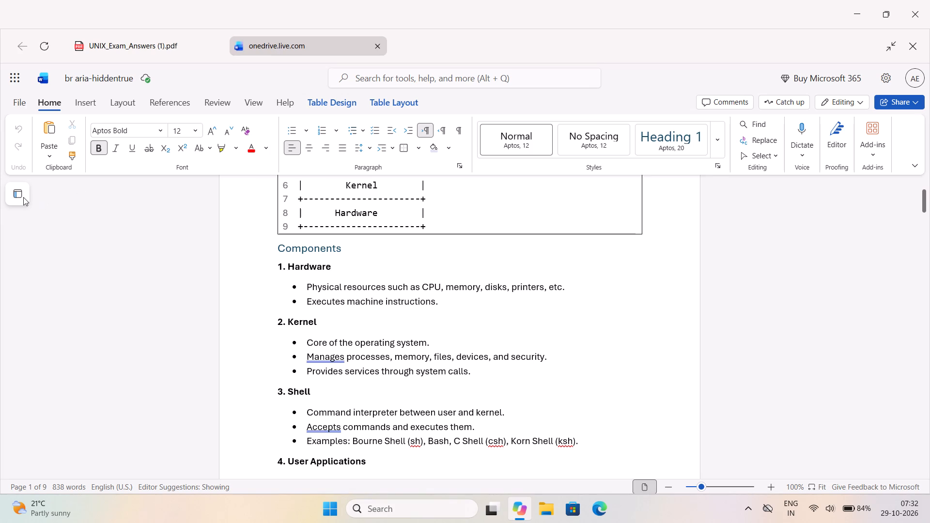
scroll(423, 325, "down", 7)
scroll(568, 335, "down", 5)
left_click(926, 207)
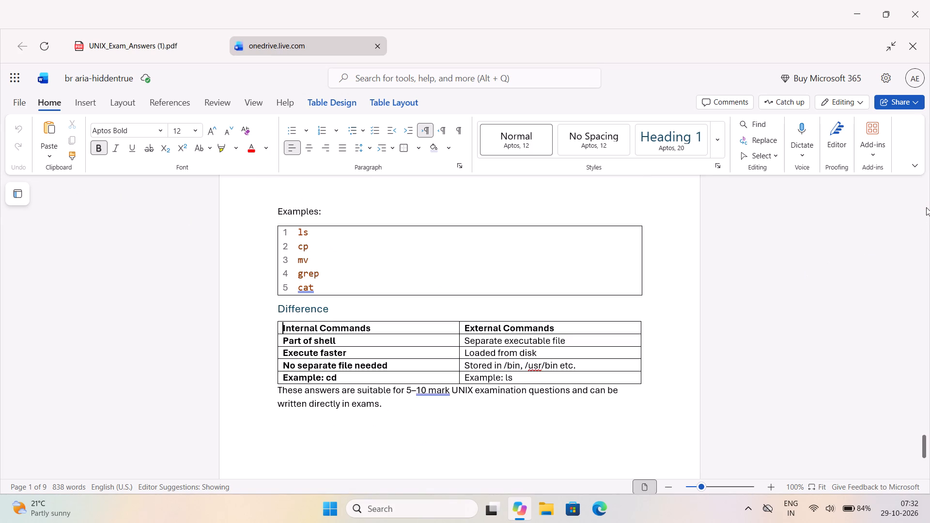
left_click_drag(925, 446, 903, 288)
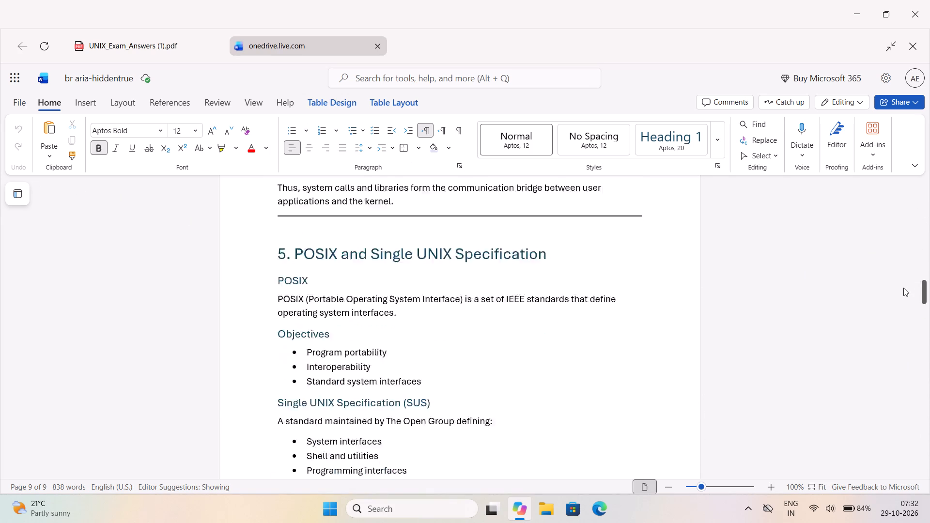
left_click_drag(903, 288, 903, 287)
scroll(643, 320, "up", 12)
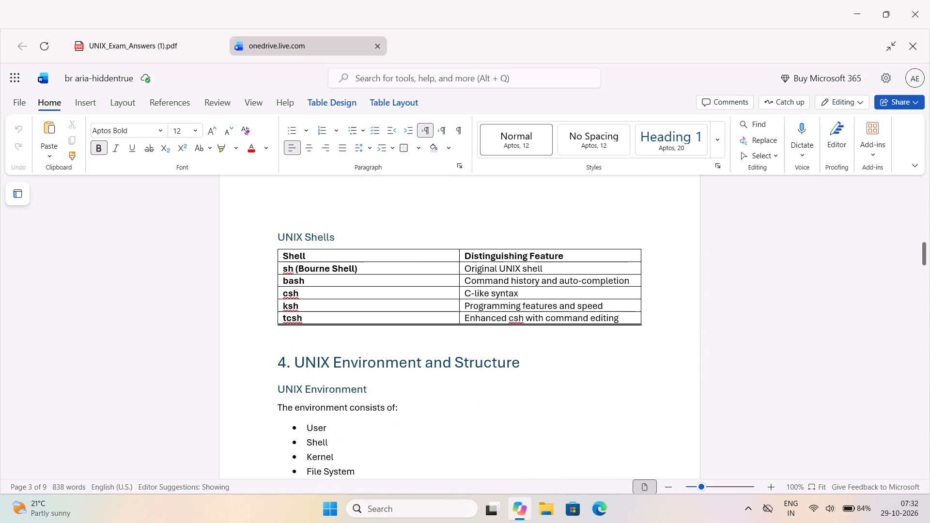
scroll(636, 300, "up", 3)
scroll(636, 300, "down", 2)
scroll(636, 300, "up", 4)
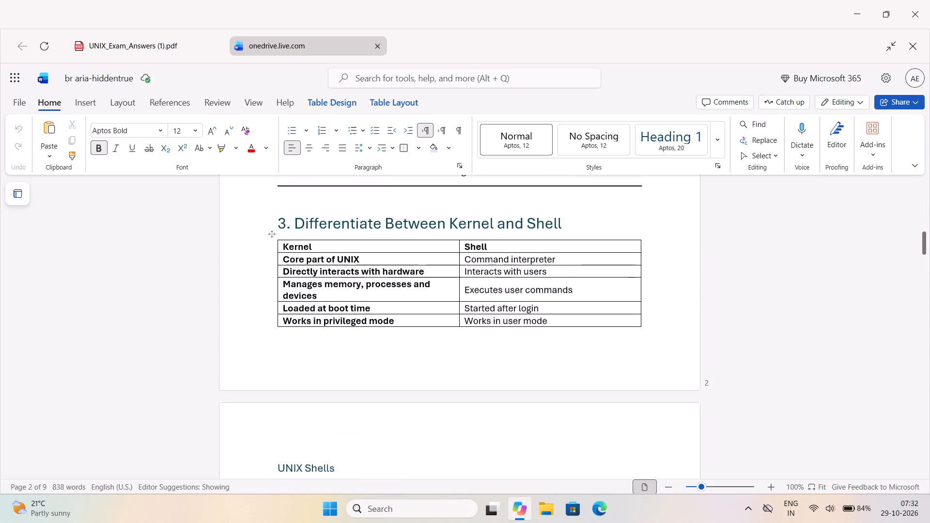
Delete the introductory sentence, its divider line and the blank space above the 1. UNIX Architecture heading in the exported document.
scroll(636, 300, "up", 15)
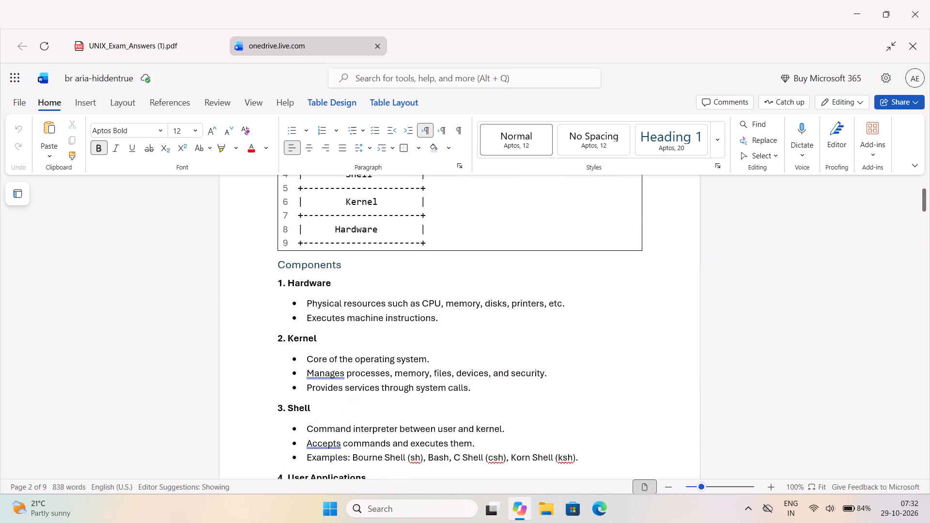
scroll(636, 300, "up", 6)
left_click_drag(650, 292, 571, 284)
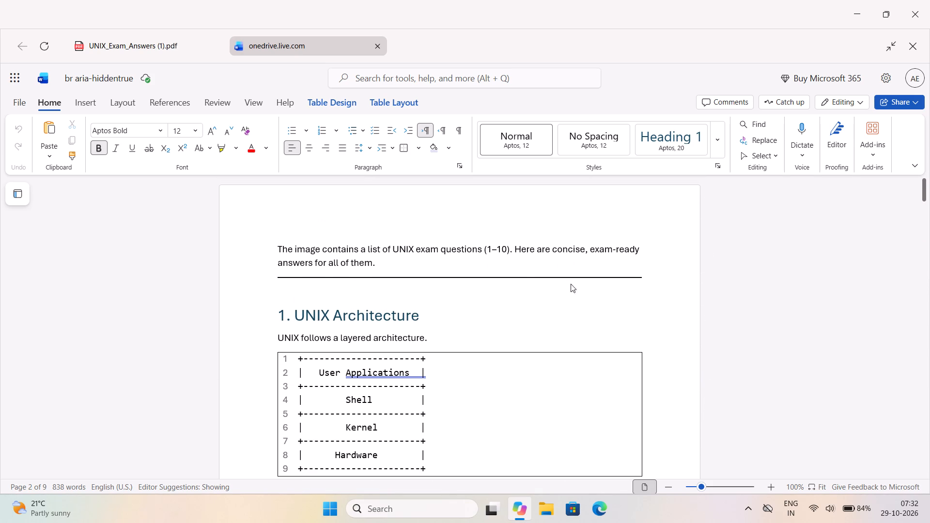
left_click_drag(571, 284, 237, 240)
key("BackSpace")
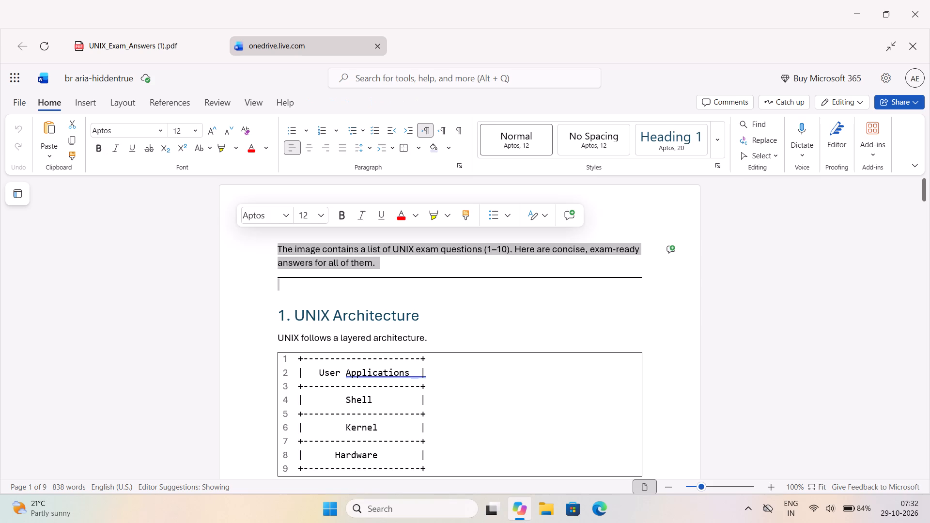
key("BackSpace")
key("BackSpace")
key("BackSpace")
key("BackSpace")
key("BackSpace")
key("BackSpace")
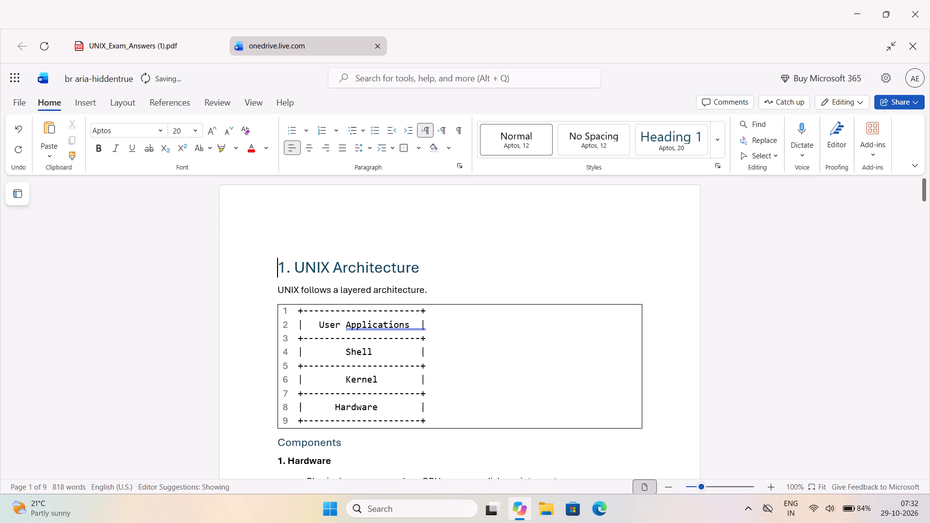
Delete the closing note about 5–10 mark examination questions below the Internal/External Commands difference table.
scroll(247, 246, "down", 2)
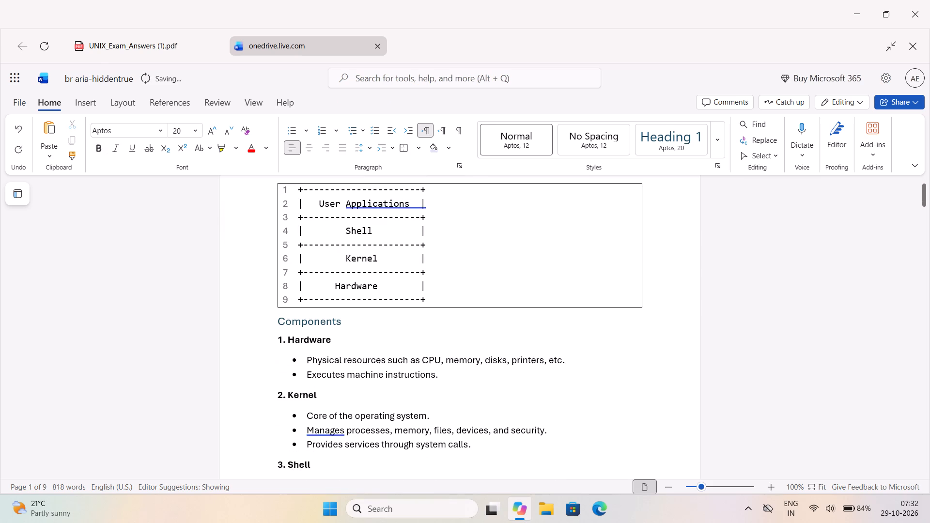
scroll(247, 246, "down", 6)
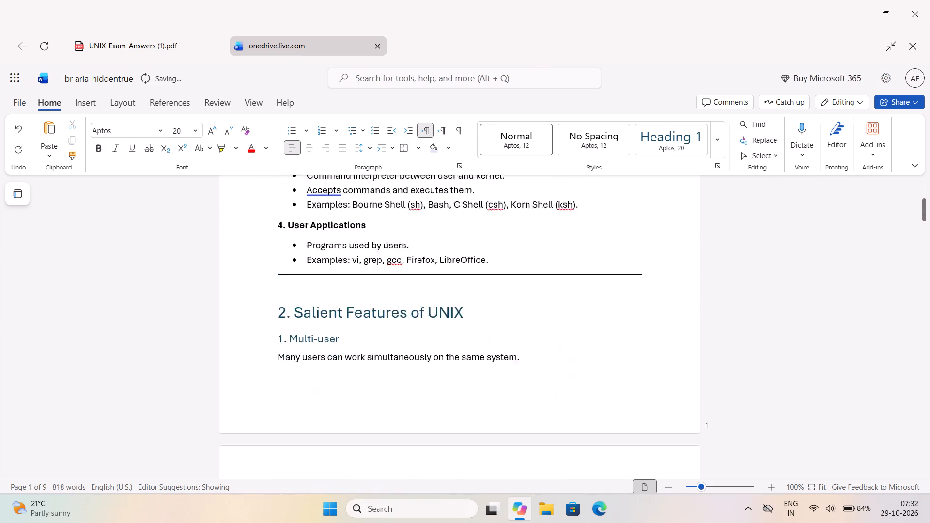
scroll(291, 313, "down", 5)
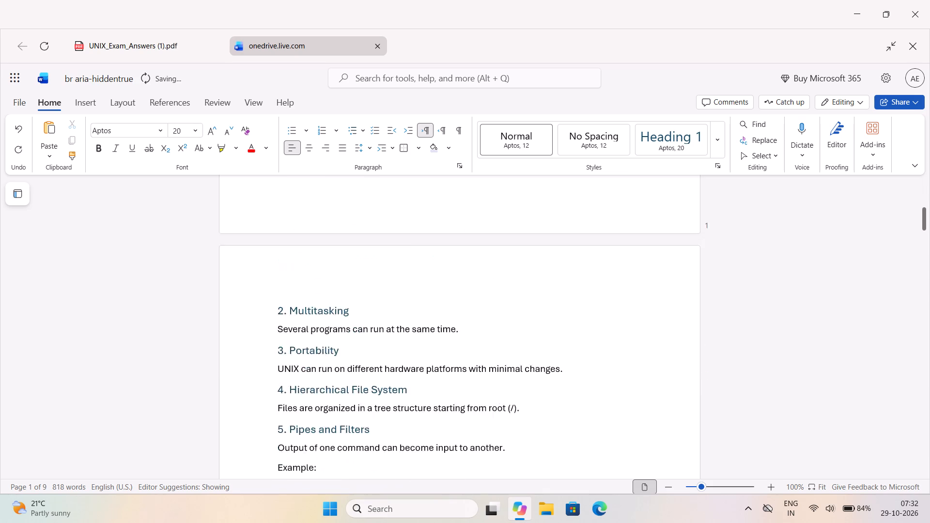
scroll(290, 314, "down", 13)
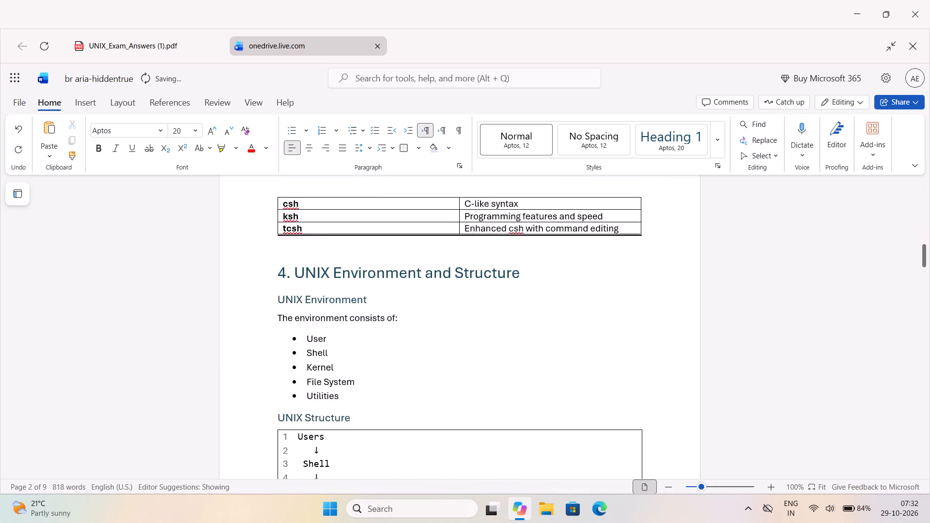
scroll(290, 314, "down", 20)
scroll(290, 314, "down", 20)
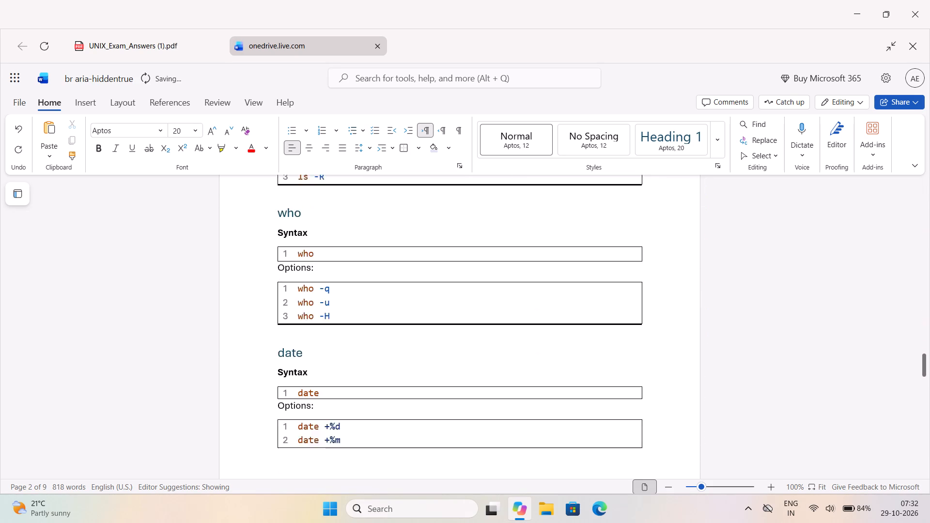
scroll(290, 311, "down", 20)
scroll(290, 311, "down", 20)
scroll(290, 311, "down", 4)
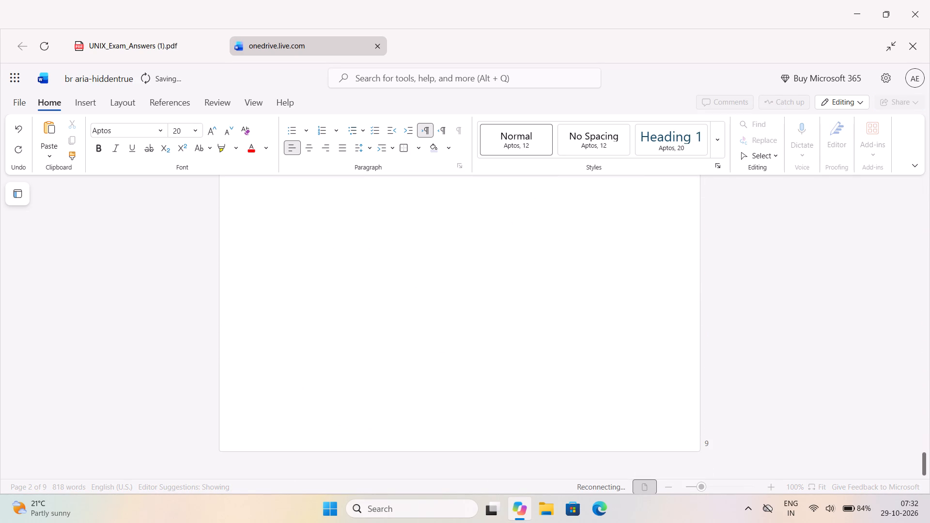
scroll(289, 299, "up", 8)
scroll(289, 299, "down", 2)
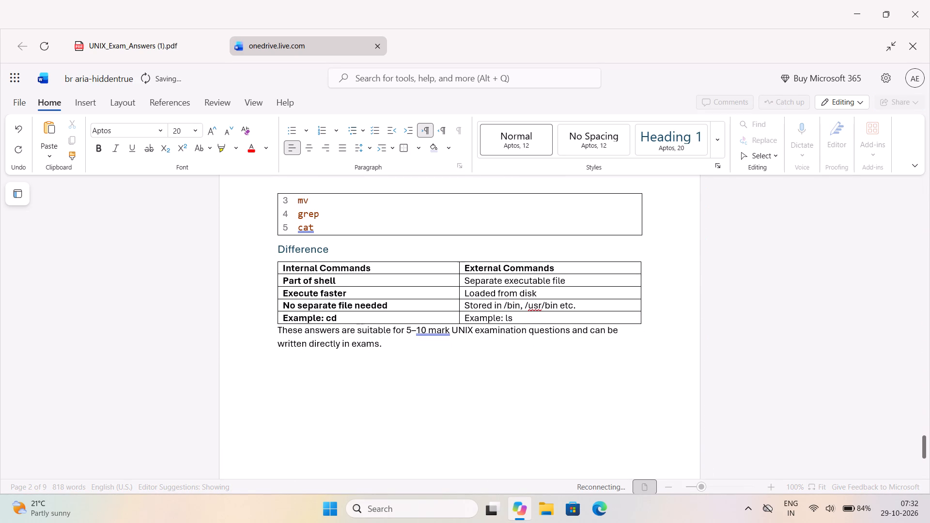
left_click_drag(383, 346, 280, 333)
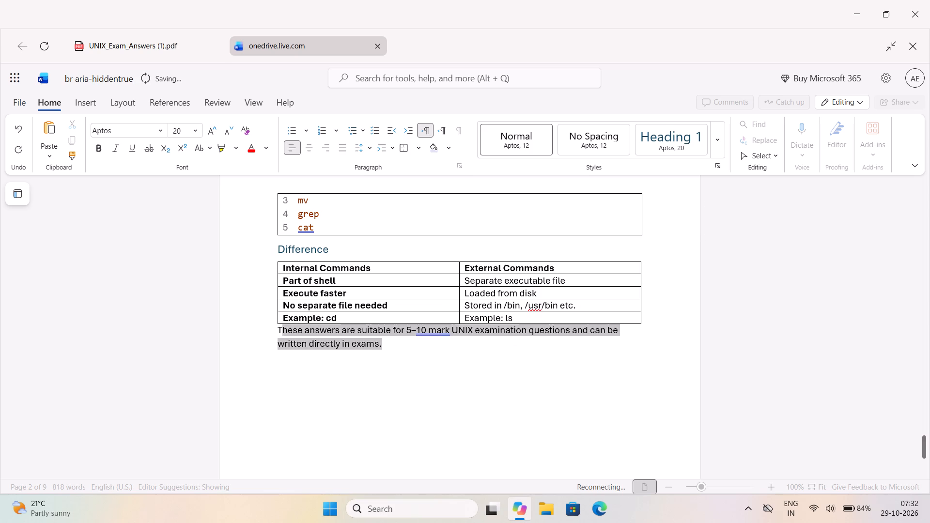
left_click_drag(280, 333, 279, 333)
key("BackSpace")
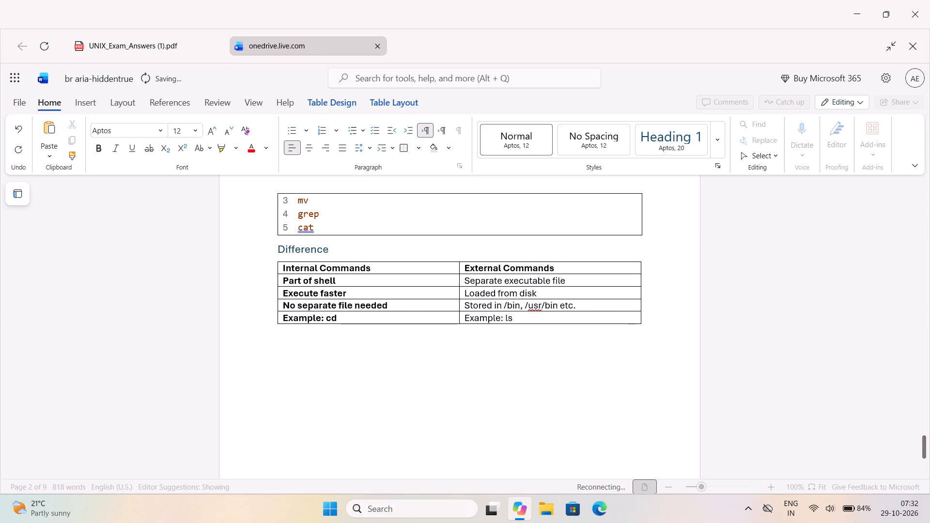
Try deleting the ruled empty line above the 10. Internal and External Commands heading, and apply the No Spacing style to it.
scroll(279, 329, "up", 4)
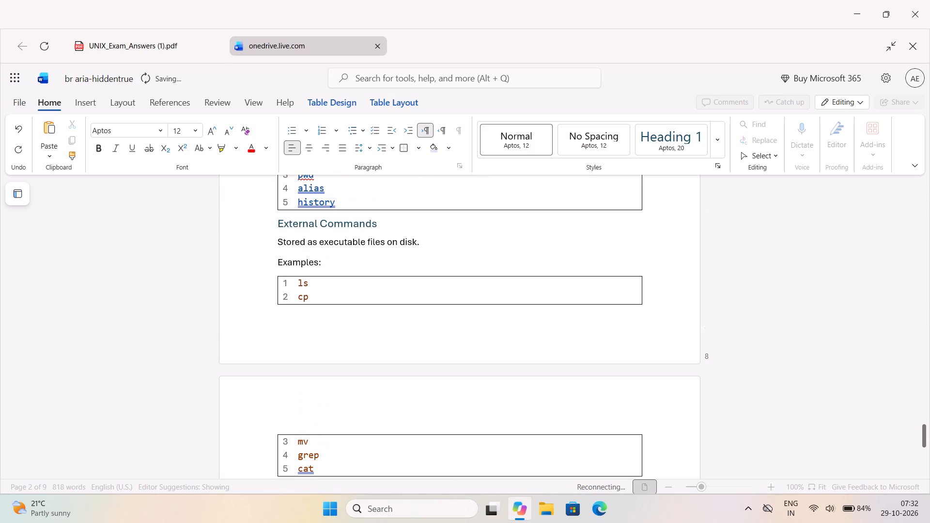
left_click(279, 329)
left_click(328, 255)
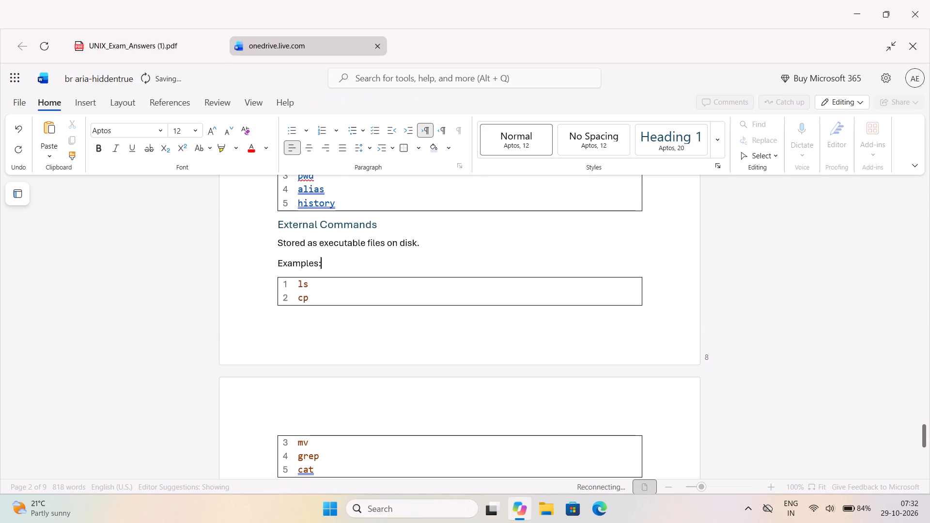
left_click(328, 255)
key("Up")
key("Up")
key("Up")
key("Up")
key("Up")
key("Up")
key("Up")
key("Up")
key("Up")
key("Up")
key("Up")
key("Up")
key("Up")
key("Up")
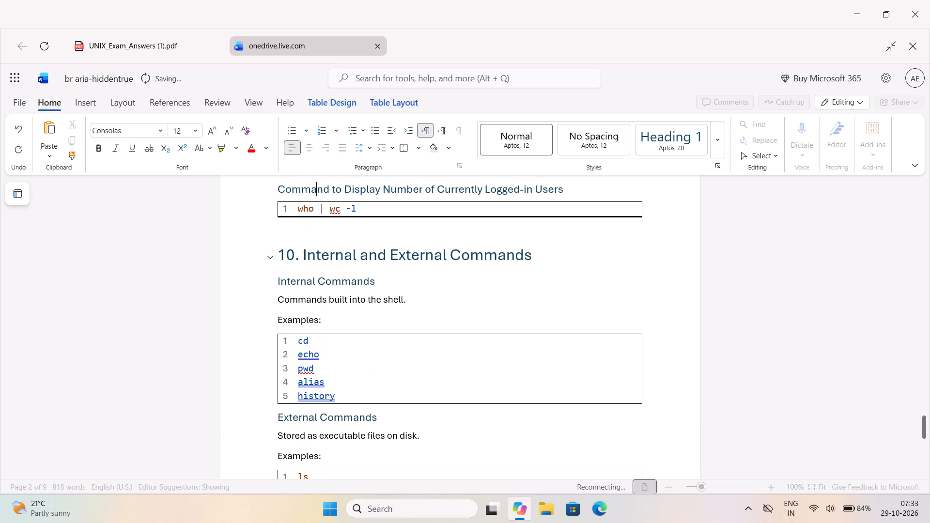
key("Up")
key("Up")
key("Up")
key("Down")
key("Down")
key("Down")
key("Down")
key("Down")
key("Down")
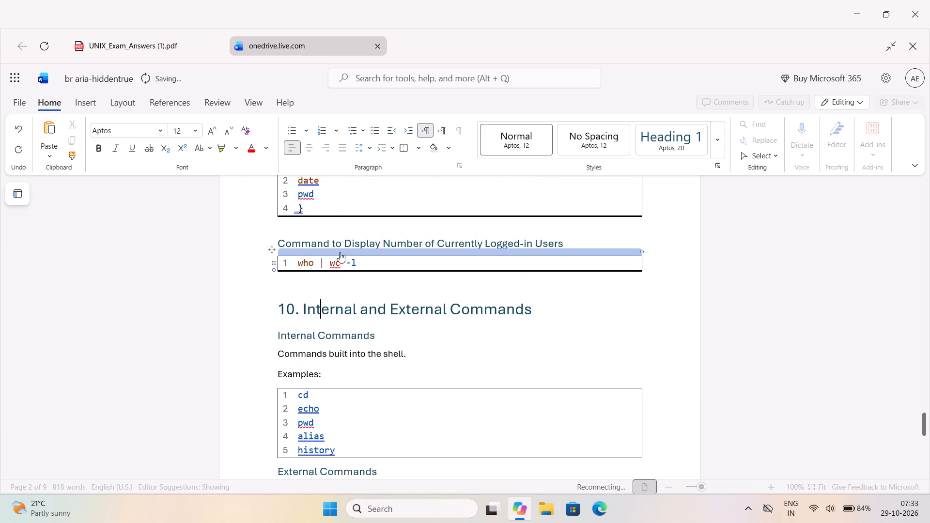
key("Up")
key("BackSpace")
key("BackSpace")
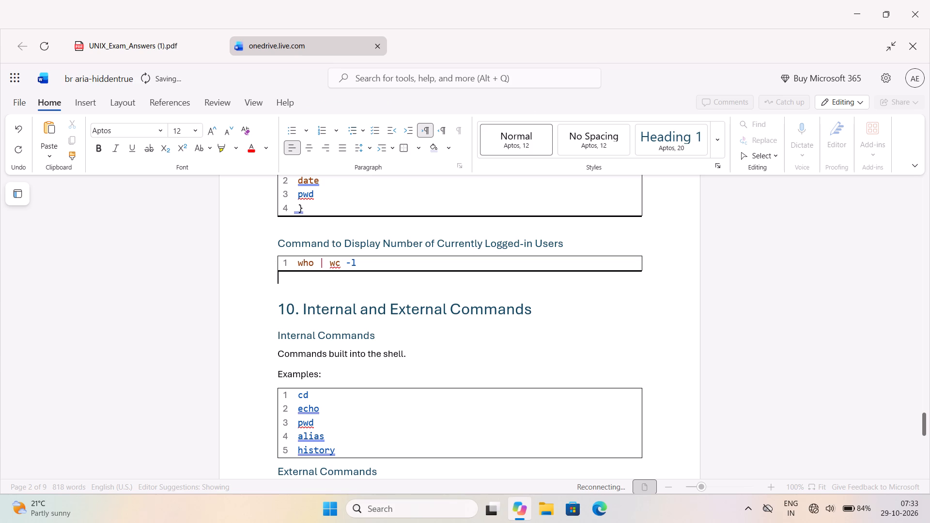
left_click(582, 149)
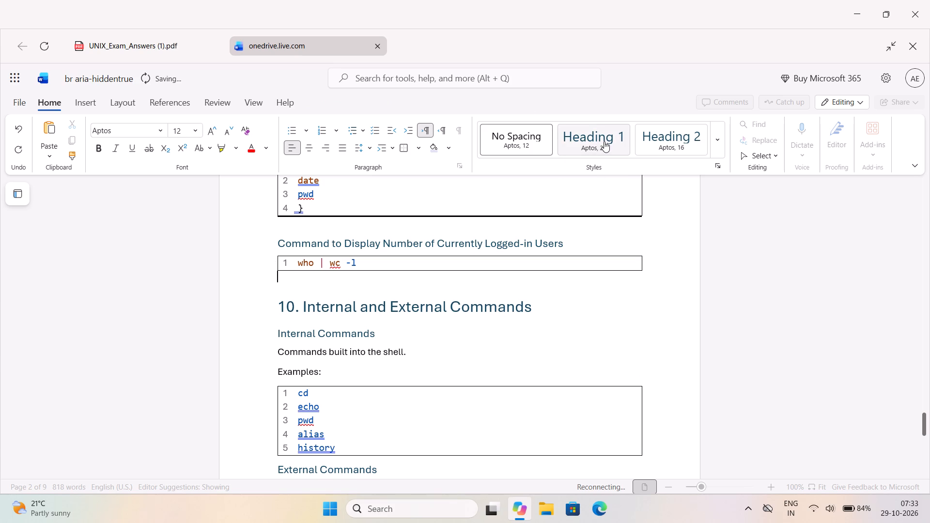
Try the Heading 1 and Heading 2 styles on the empty line above the 10. Internal and External Commands heading, settling on Heading 4.
left_click(604, 141)
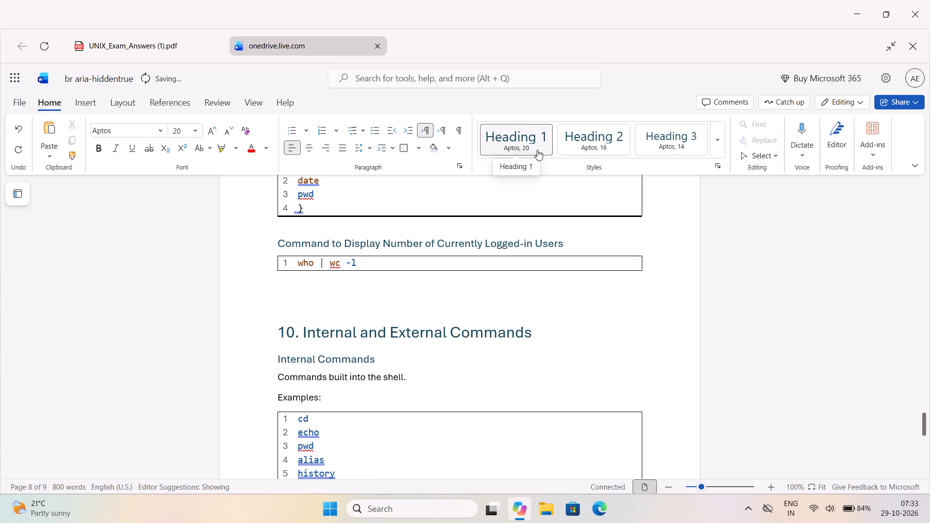
left_click(607, 148)
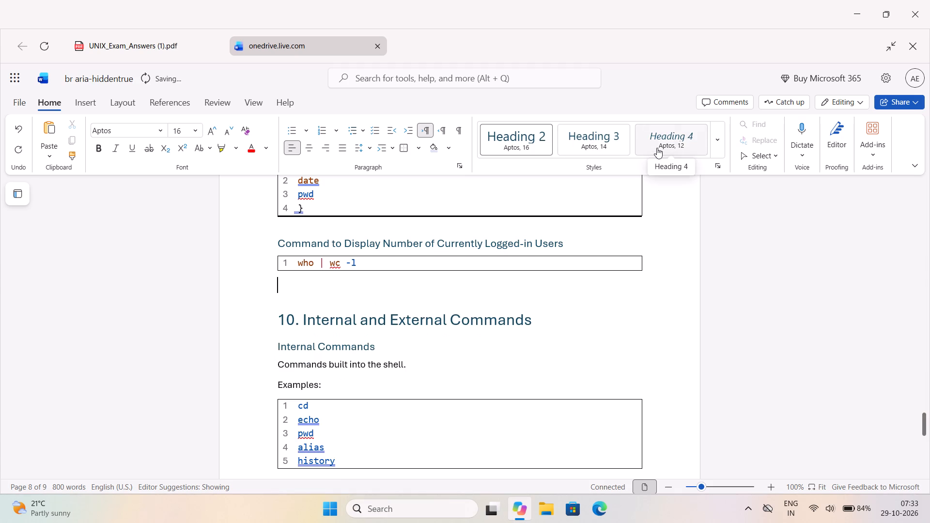
left_click(657, 148)
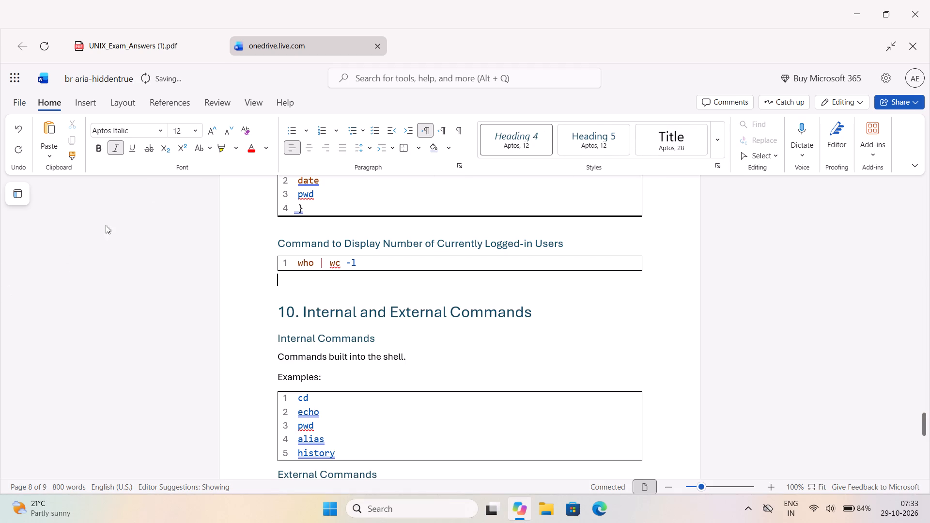
left_click(145, 246)
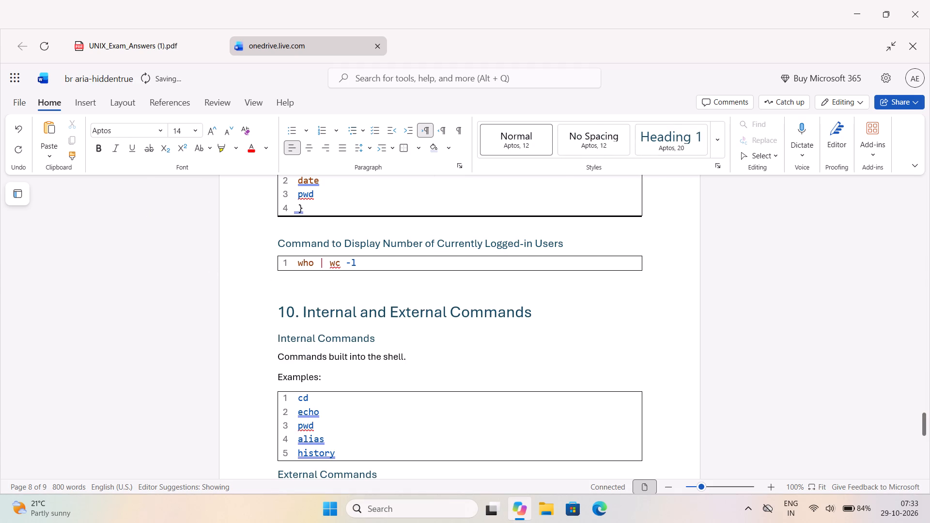
scroll(310, 272, "up", 3)
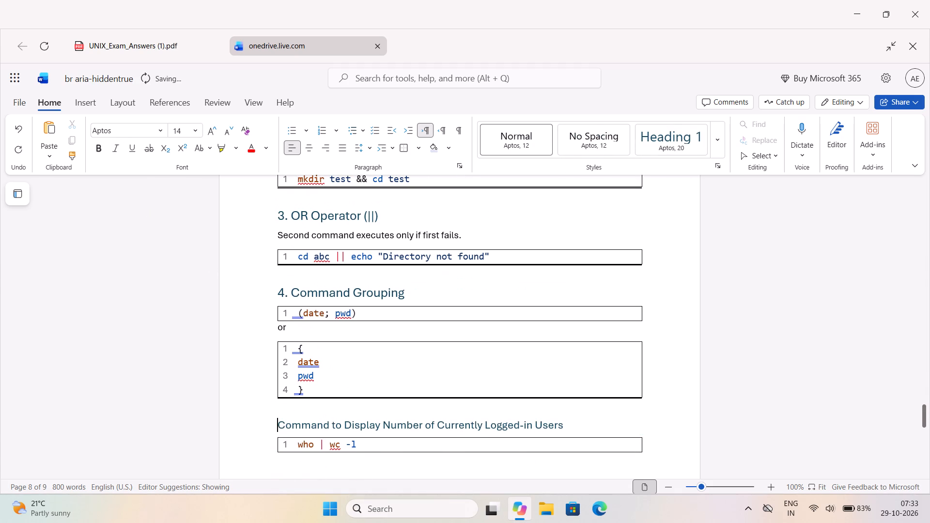
scroll(362, 385, "up", 4)
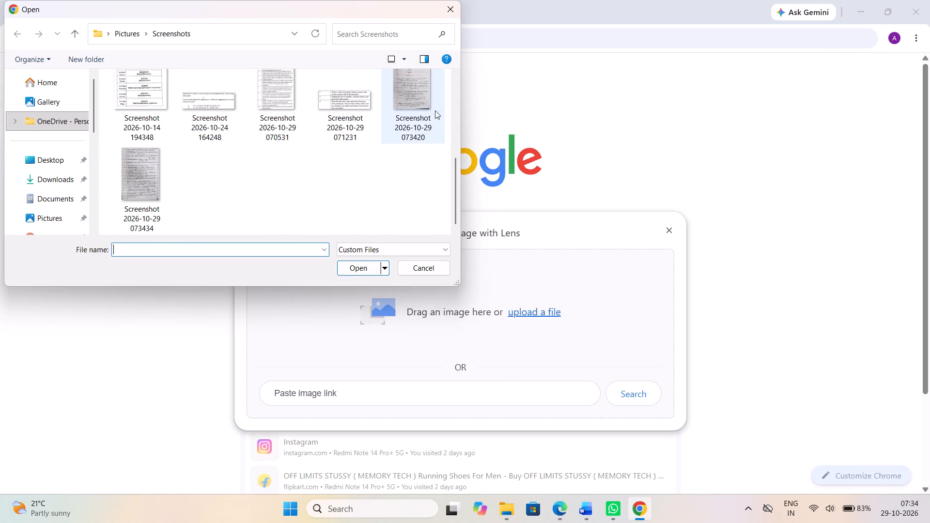
left_click(420, 107)
left_click(344, 267)
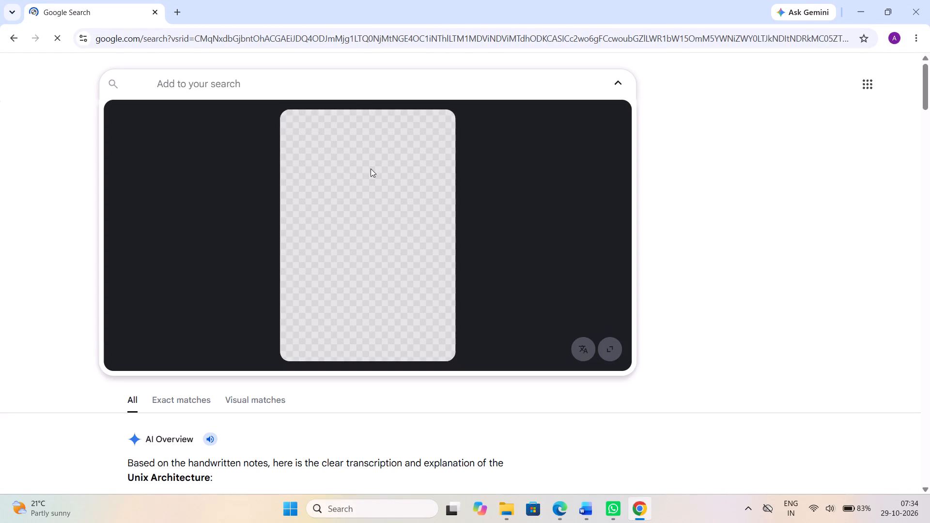
Read through the AI Overview's transcription of the handwritten UNIX architecture notes, including the overview, diagram and component roles.
scroll(277, 427, "down", 3)
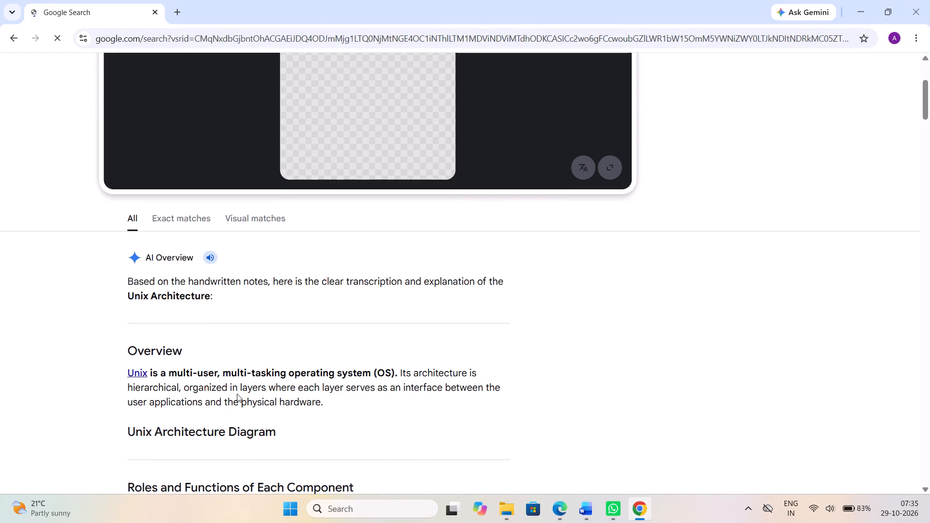
scroll(231, 400, "down", 3)
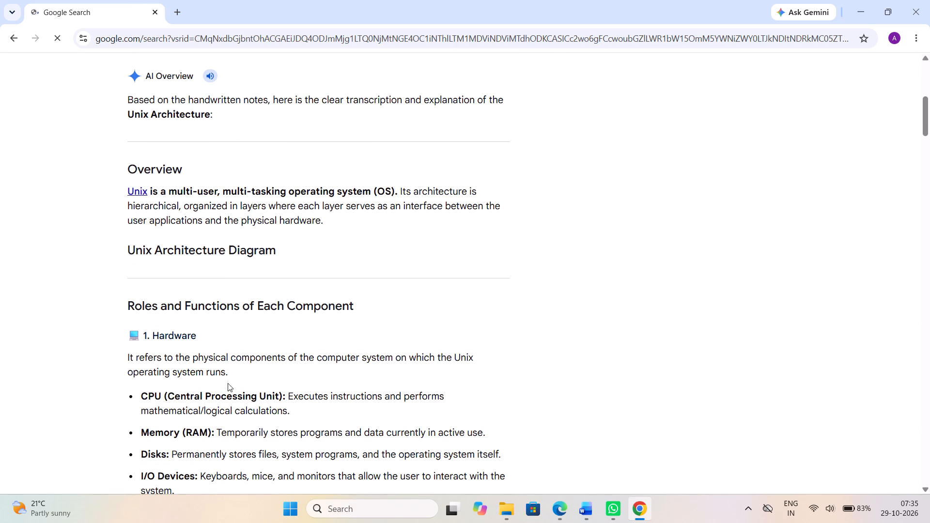
scroll(264, 351, "down", 1)
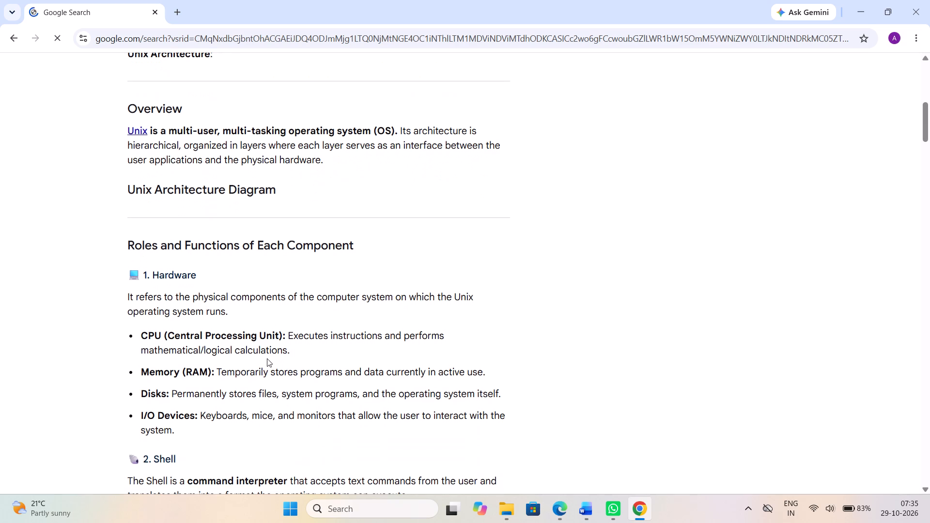
scroll(267, 363, "down", 2)
scroll(267, 363, "up", 2)
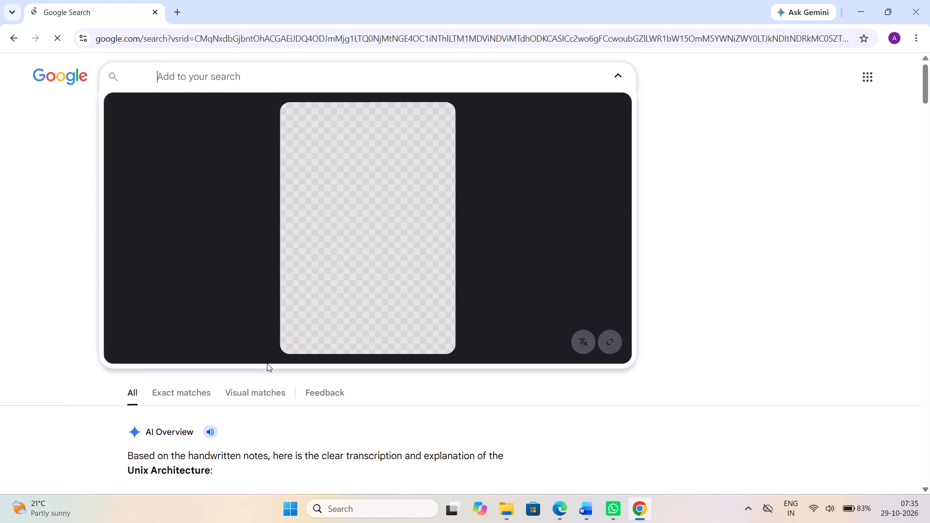
scroll(267, 363, "up", 1)
scroll(301, 356, "down", 5)
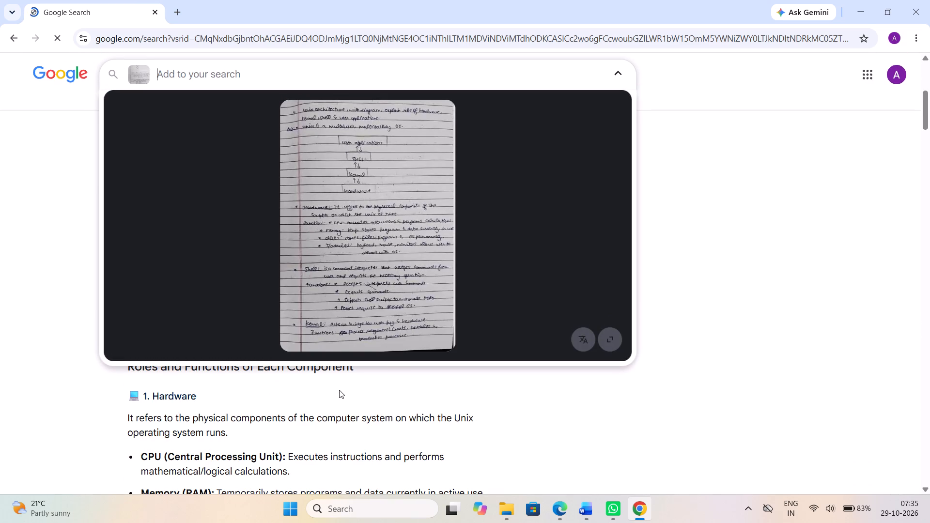
scroll(338, 394, "down", 1)
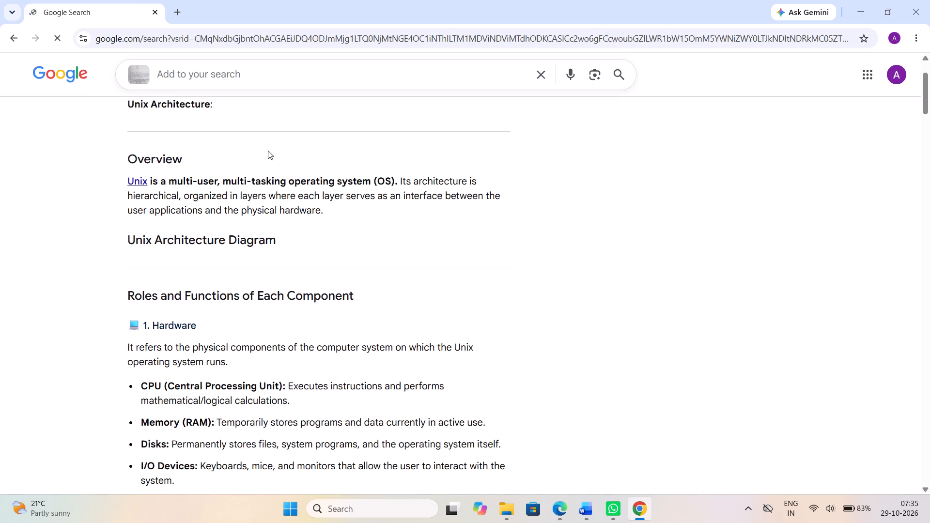
Read the rest of the AI Overview's transcription, covering the Shell, Kernel and User Applications sections.
scroll(341, 302, "down", 3)
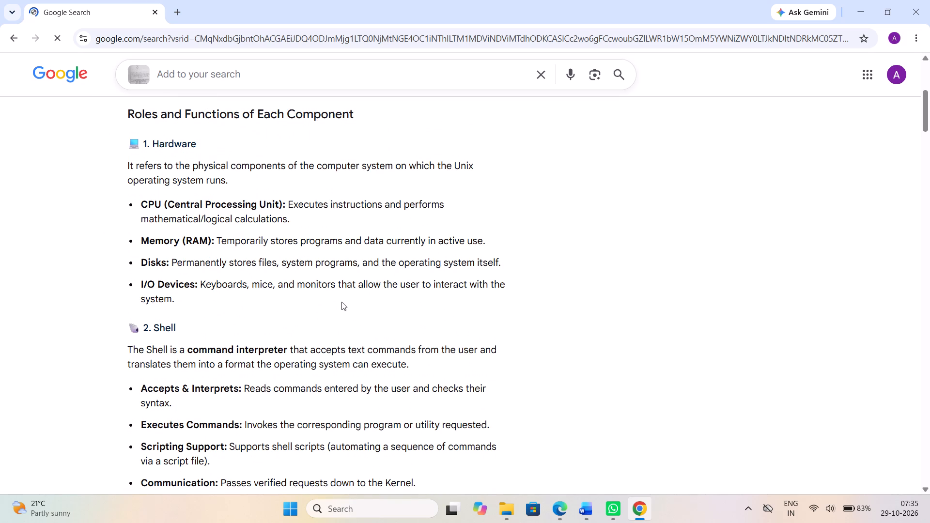
scroll(322, 292, "down", 4)
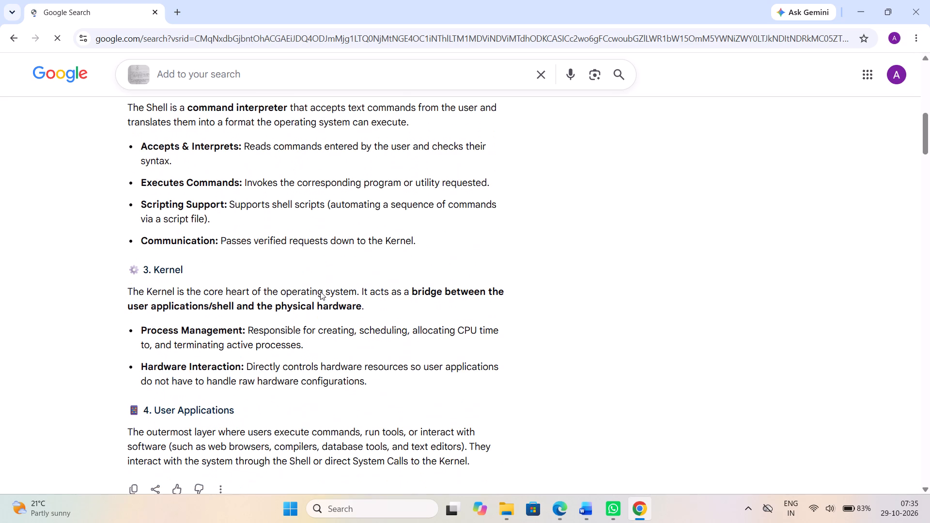
scroll(313, 284, "down", 3)
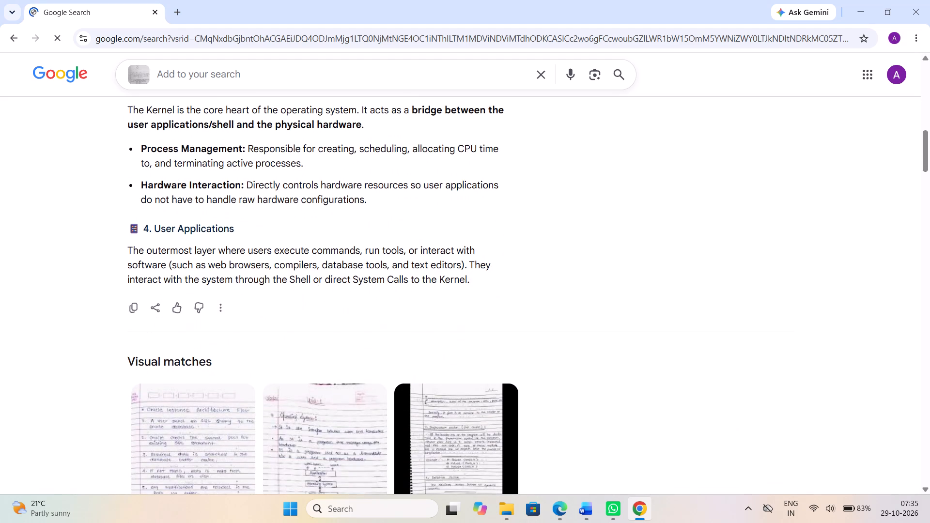
scroll(313, 284, "up", 9)
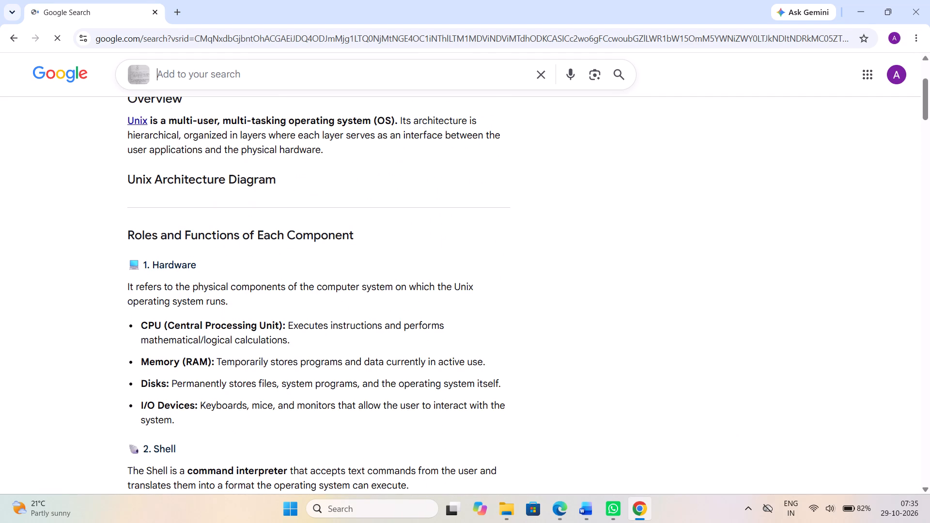
scroll(313, 284, "up", 2)
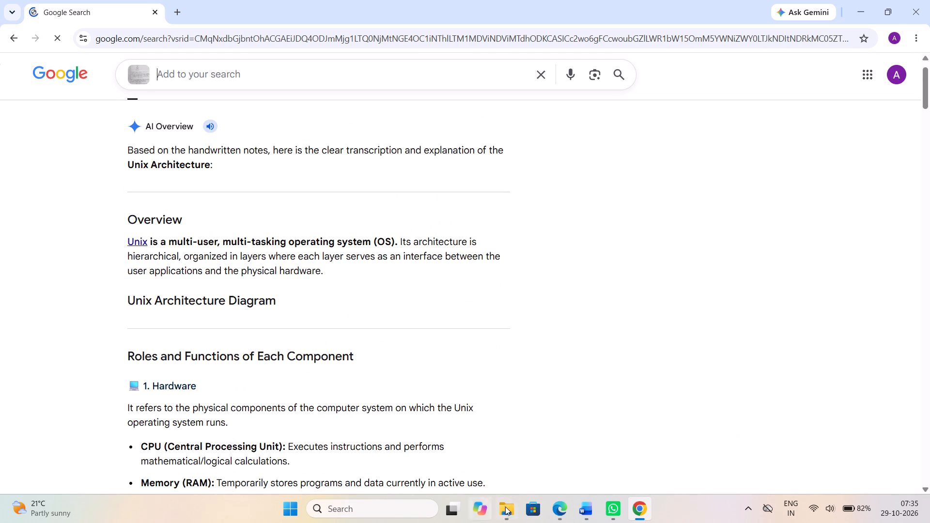
In Edge, close the Copilot pane and show the UNIX MODULE 1 NOTES(DD) PDF in single-page view.
left_click(887, 0)
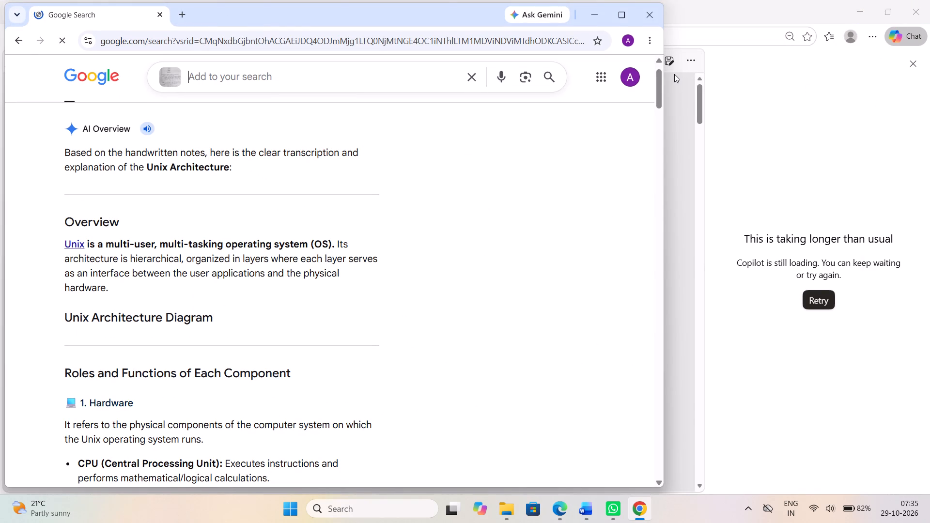
left_click(911, 60)
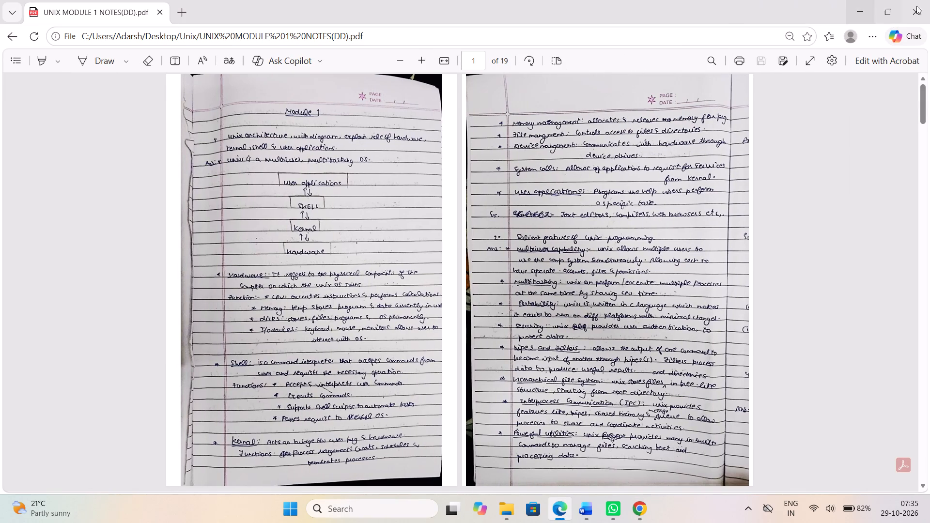
left_click(556, 56)
left_click(433, 106)
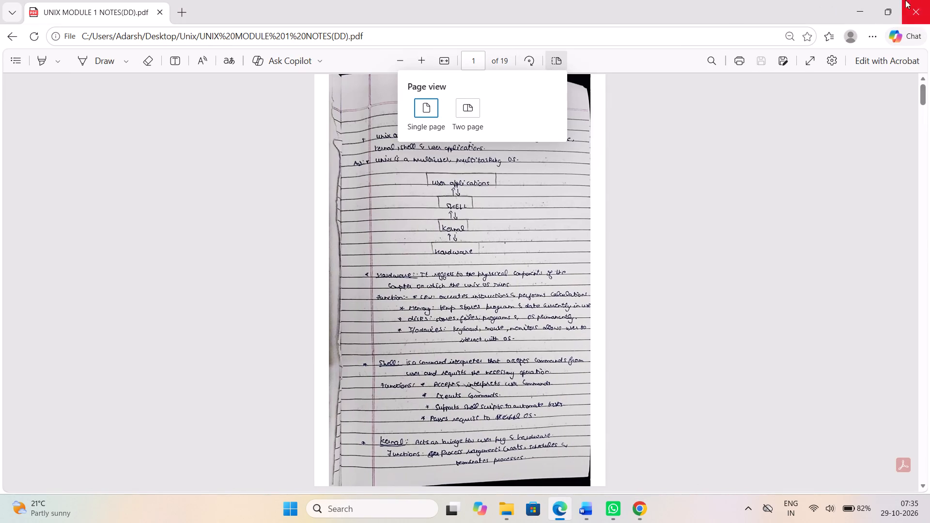
Tile the Google Lens results window side by side with the handwritten notes PDF.
left_click(883, 9)
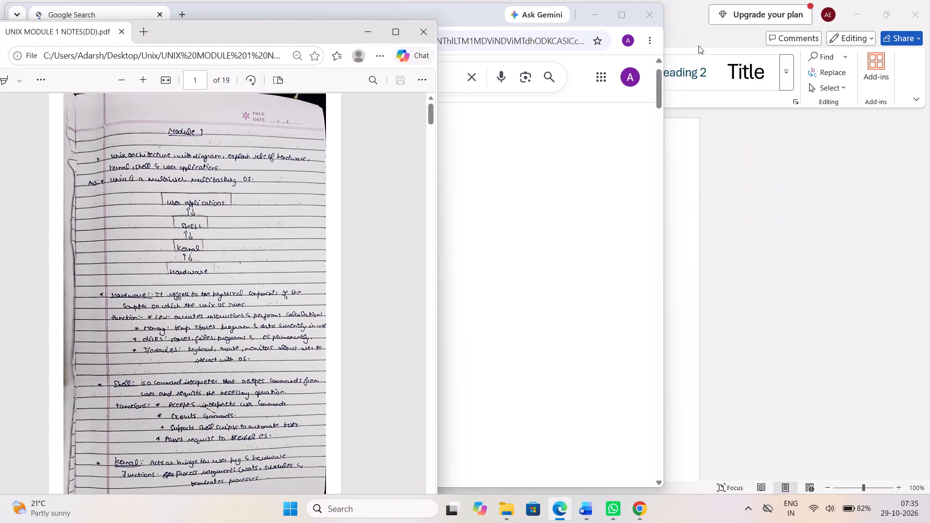
left_click_drag(464, 13, 304, 42)
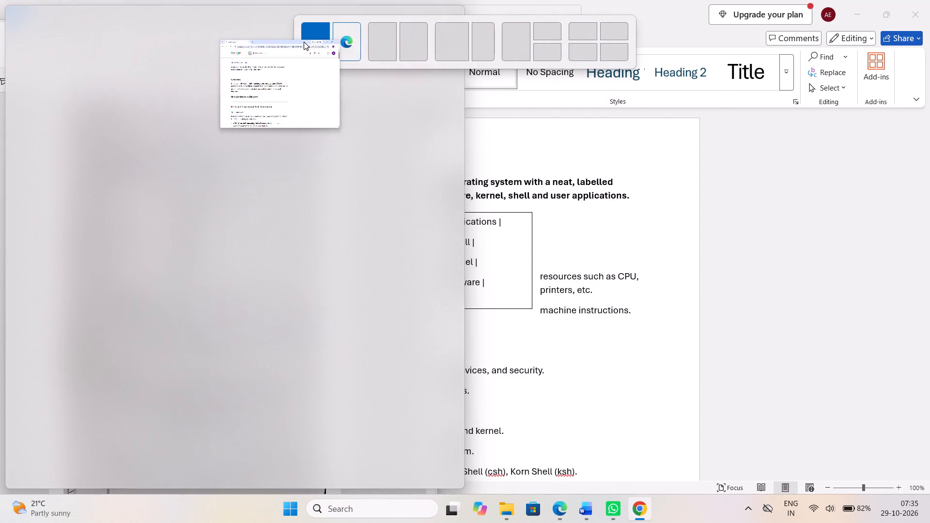
left_click_drag(304, 42, 303, 43)
Compare the AI Overview's transcription with the handwritten first page and copy the whole overview text.
scroll(294, 189, "up", 7)
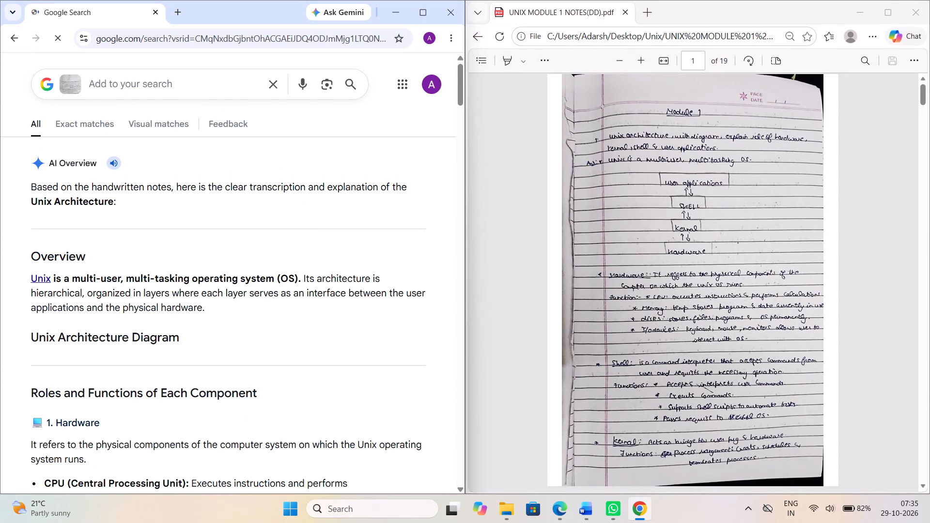
scroll(294, 189, "up", 1)
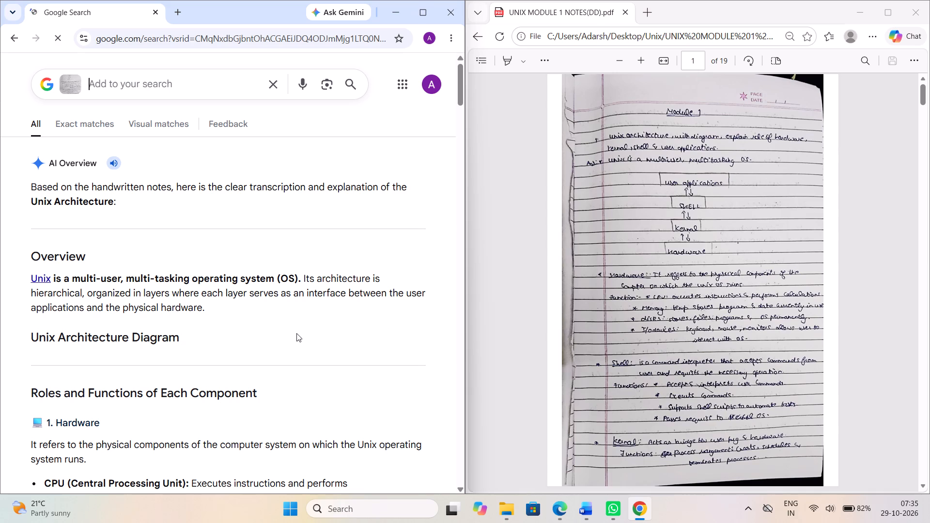
scroll(227, 384, "down", 3)
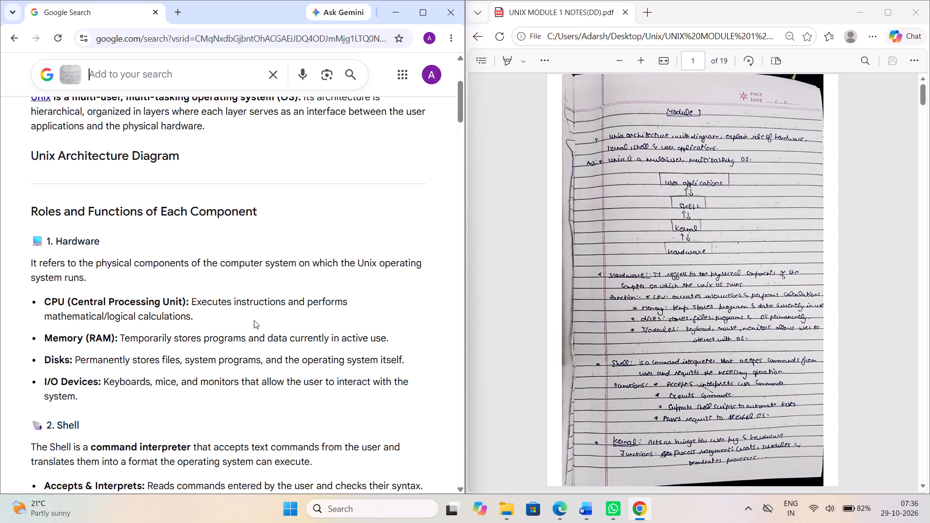
scroll(200, 270, "up", 5)
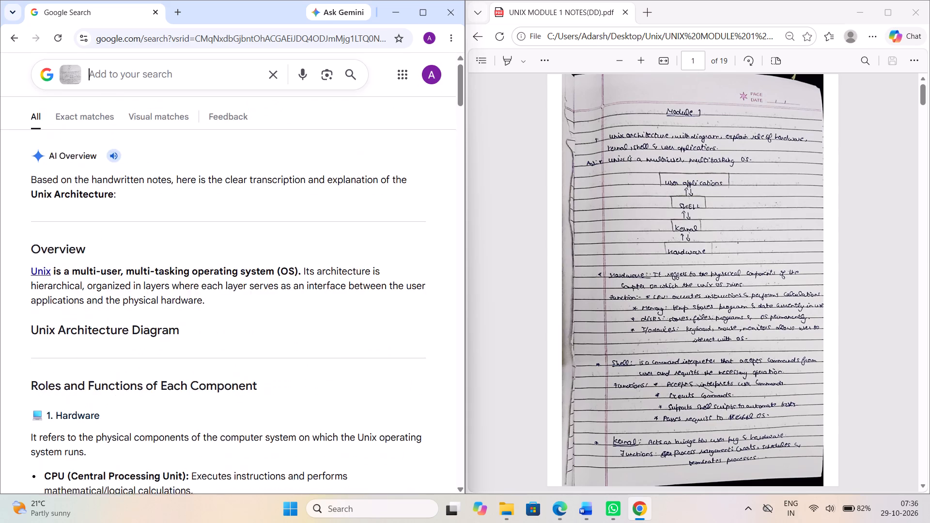
scroll(208, 268, "down", 9)
scroll(144, 354, "down", 2)
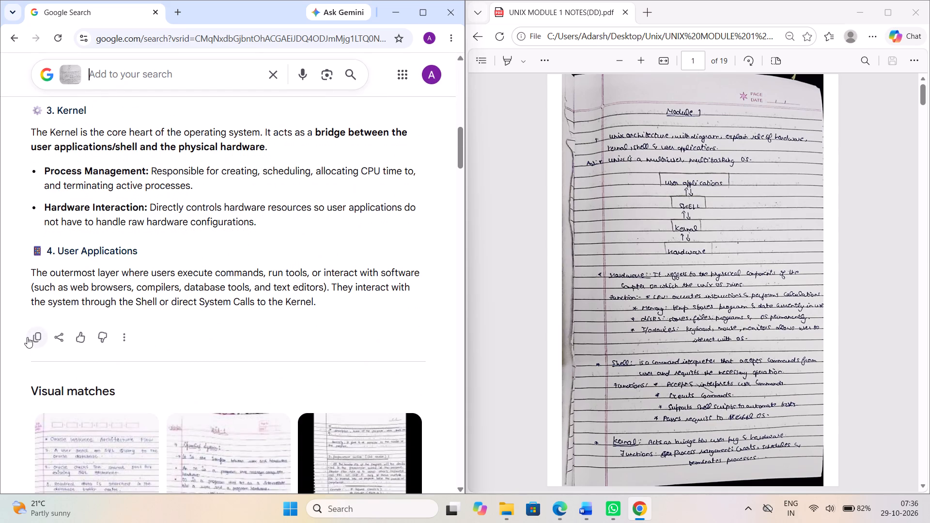
left_click(35, 344)
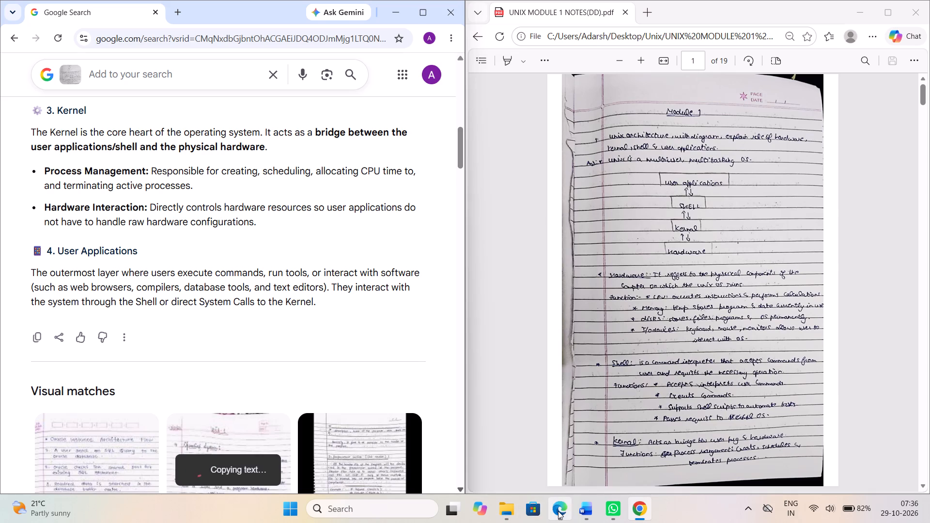
In Word's Document1, replace the entire existing content with the copied Unix Architecture transcription.
left_click(574, 511)
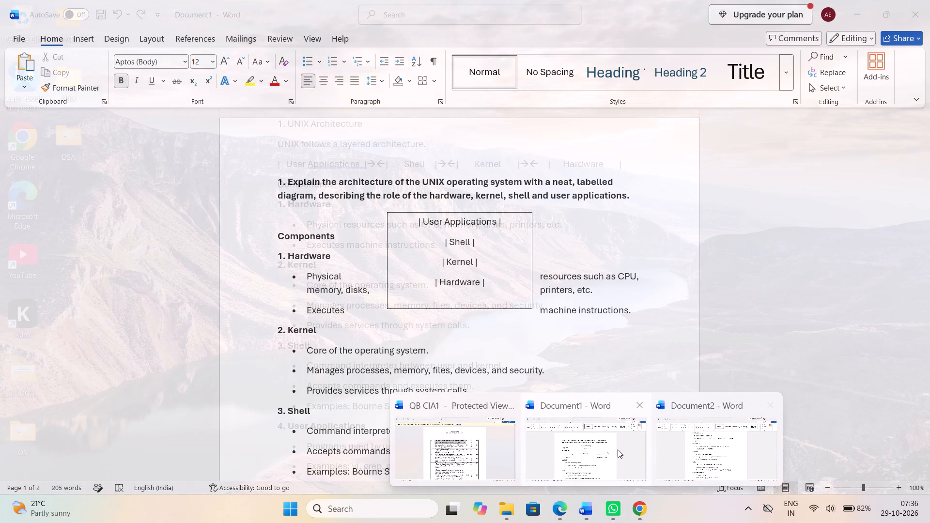
left_click(618, 449)
scroll(554, 416, "down", 20)
scroll(554, 416, "down", 3)
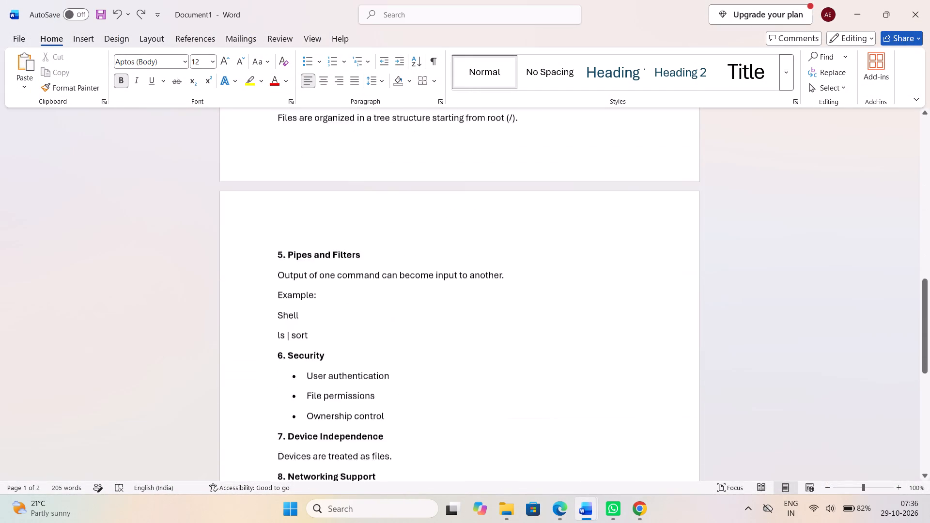
scroll(554, 416, "down", 12)
scroll(554, 416, "up", 4)
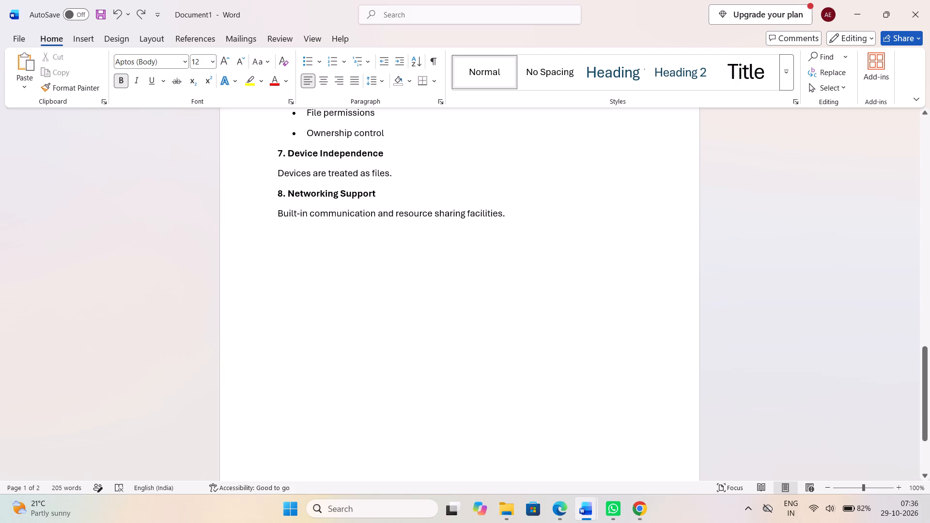
left_click_drag(506, 409, 228, 0)
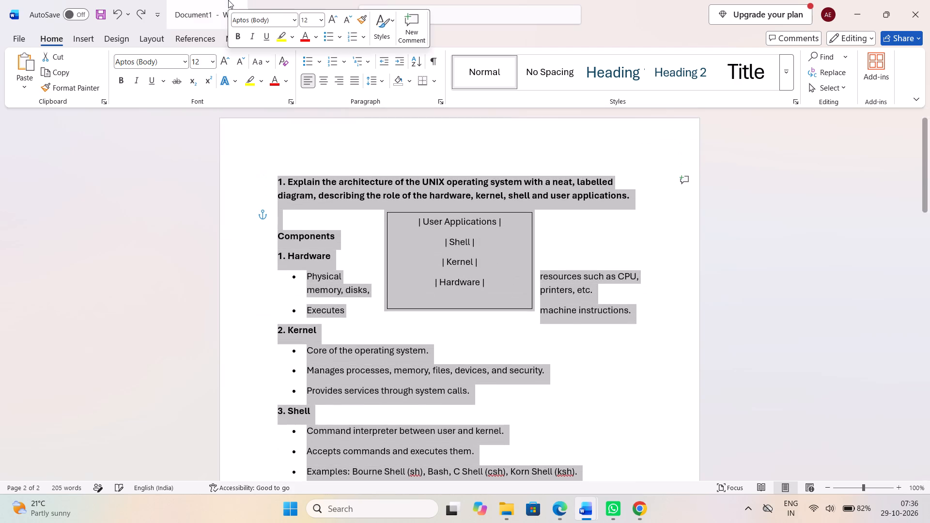
left_click(354, 137)
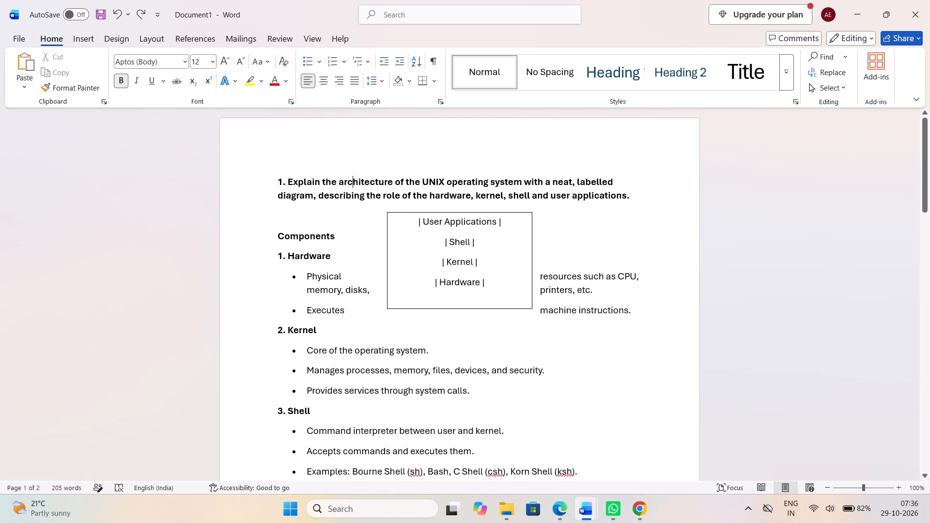
key("ctrl+a")
key("BackSpace")
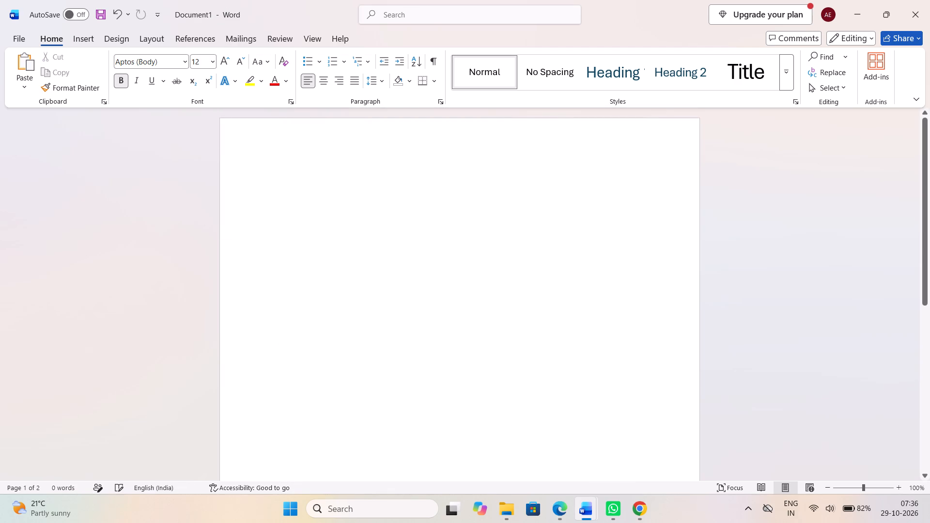
key("ctrl+v")
Delete the introductory sentence "Based on the handwritten notes, here is the clear transcription and explanation of the Unix Architecture:".
scroll(327, 262, "up", 8)
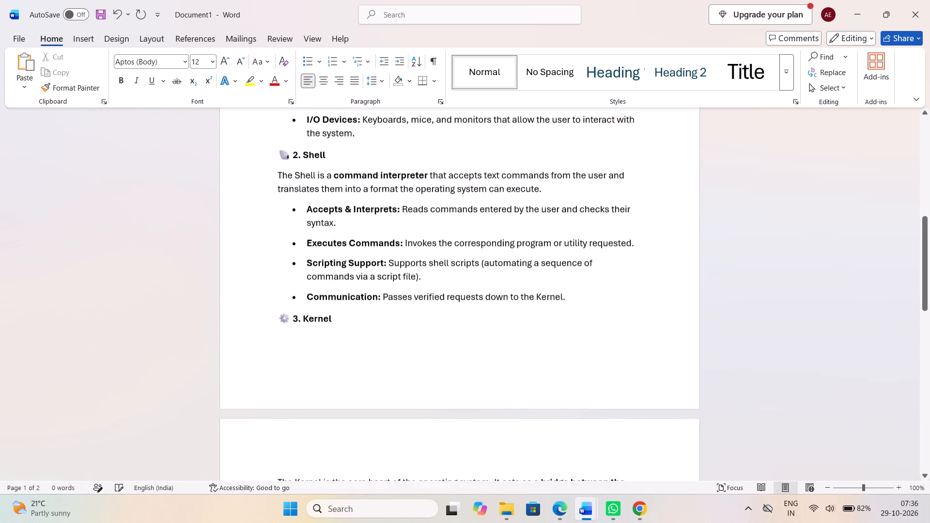
scroll(347, 264, "up", 9)
scroll(377, 221, "up", 5)
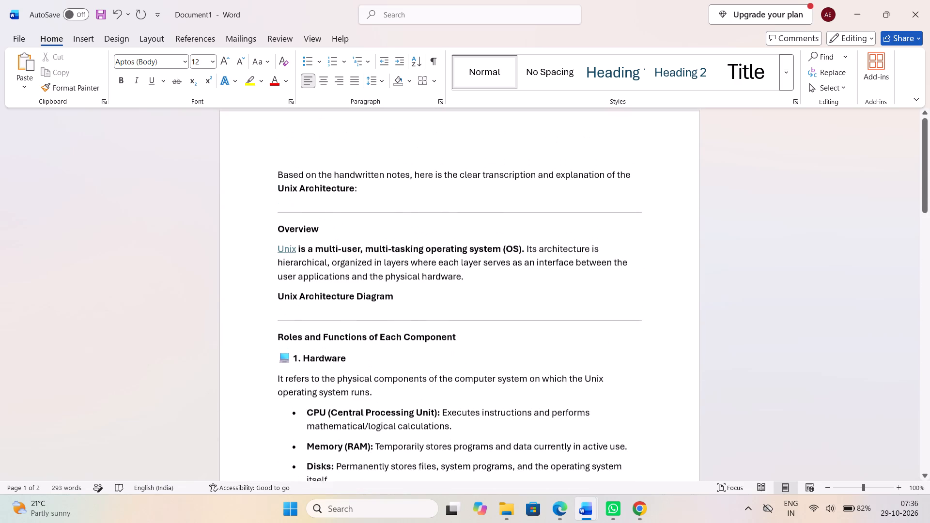
left_click_drag(374, 202, 195, 162)
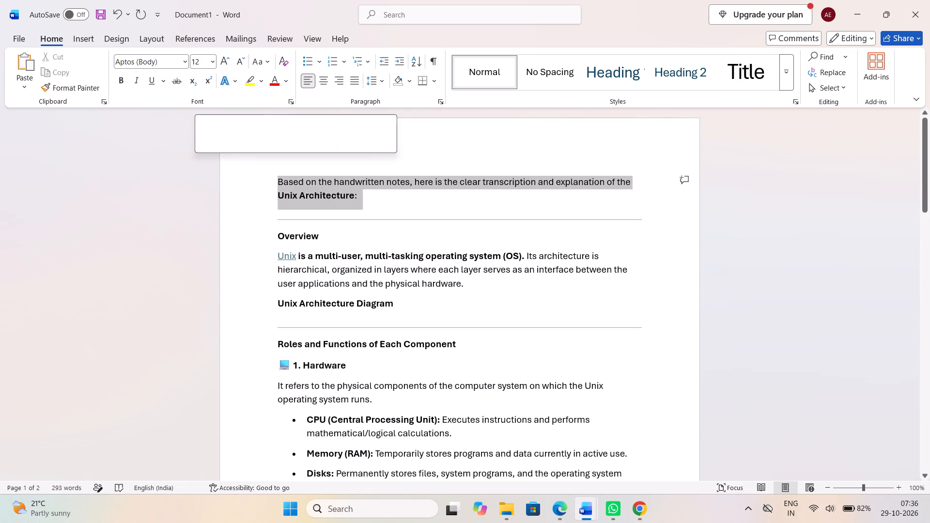
key("BackSpace")
key("BackSpace")
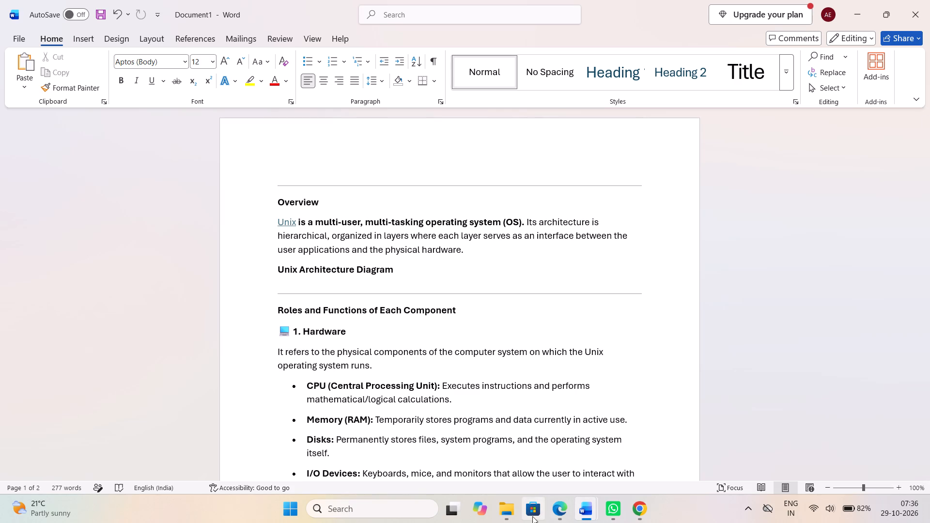
Tile the Document1 Word window side by side with the handwritten notes PDF.
left_click(556, 509)
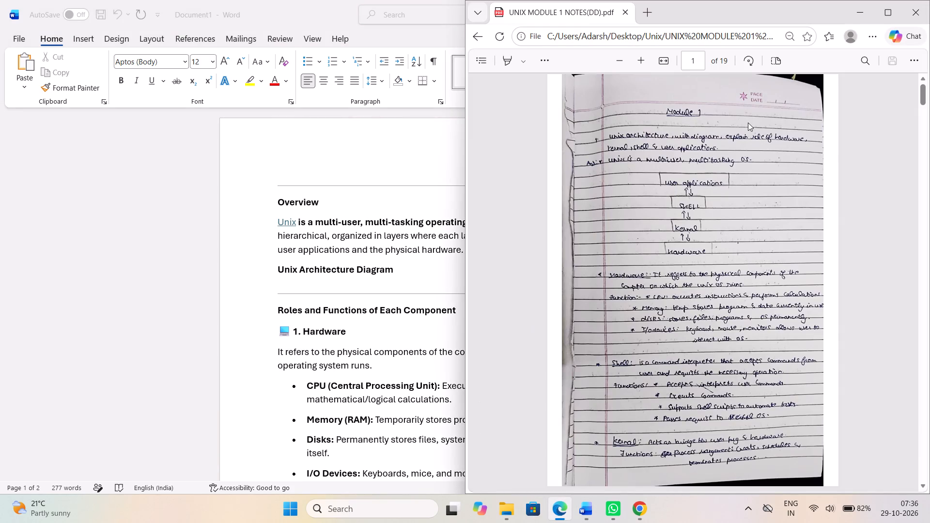
middle_click_drag(431, 155, 408, 159)
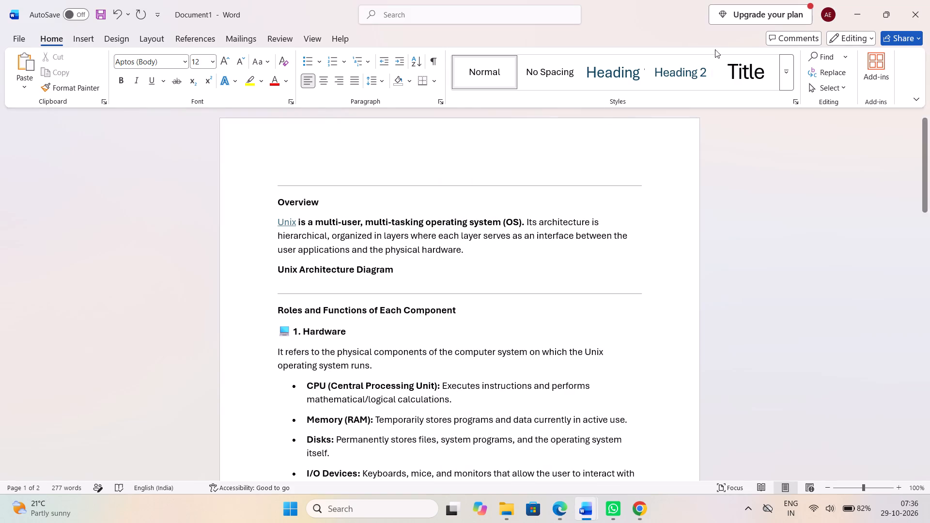
left_click(879, 6)
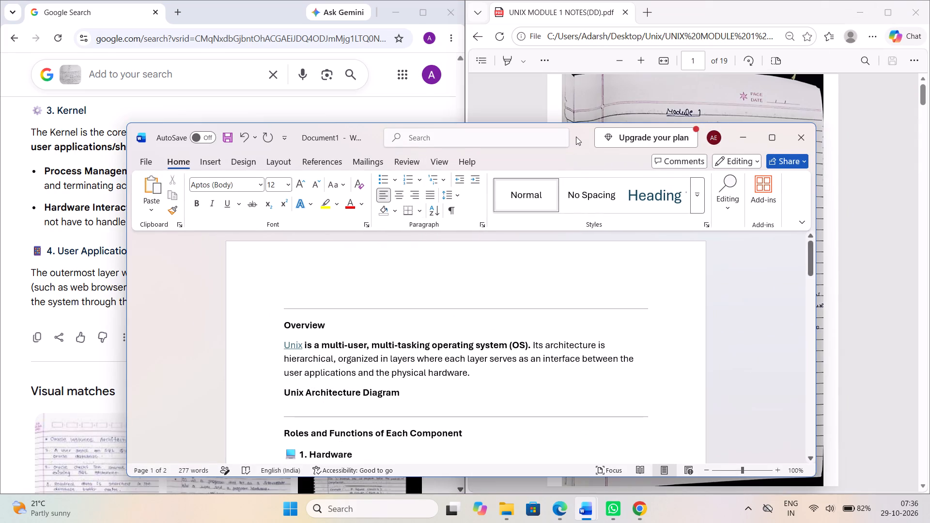
left_click_drag(578, 137, 313, 43)
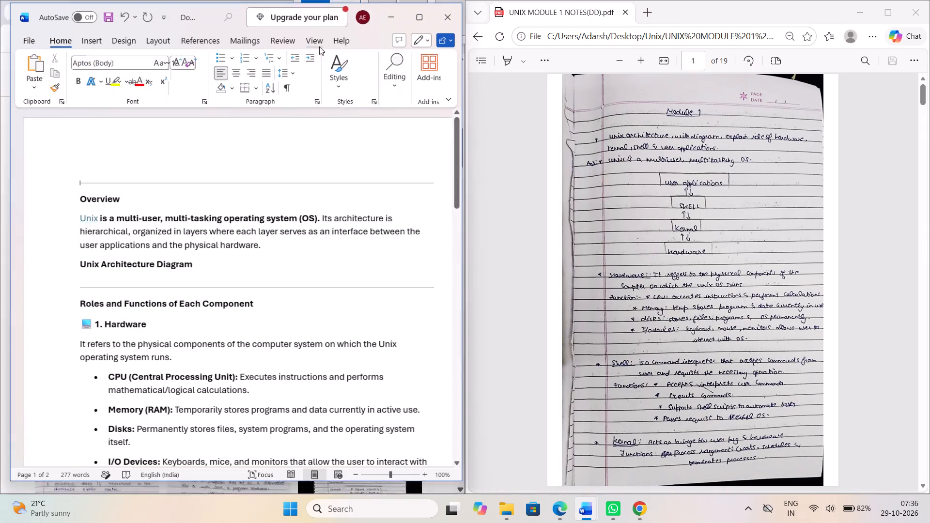
Delete the "Overview" heading and the divider line above the paragraph that introduces Unix as a multi-user, multi-tasking operating system.
scroll(258, 289, "down", 1)
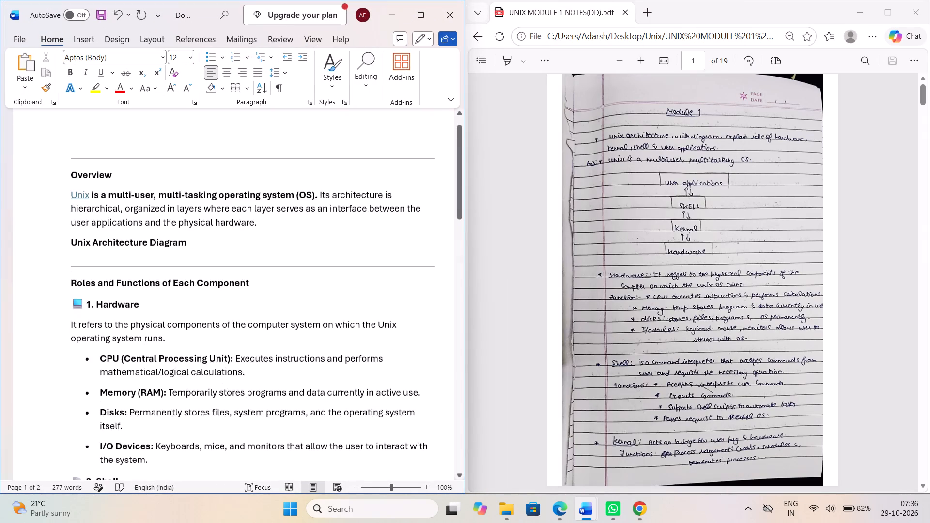
scroll(257, 291, "down", 1)
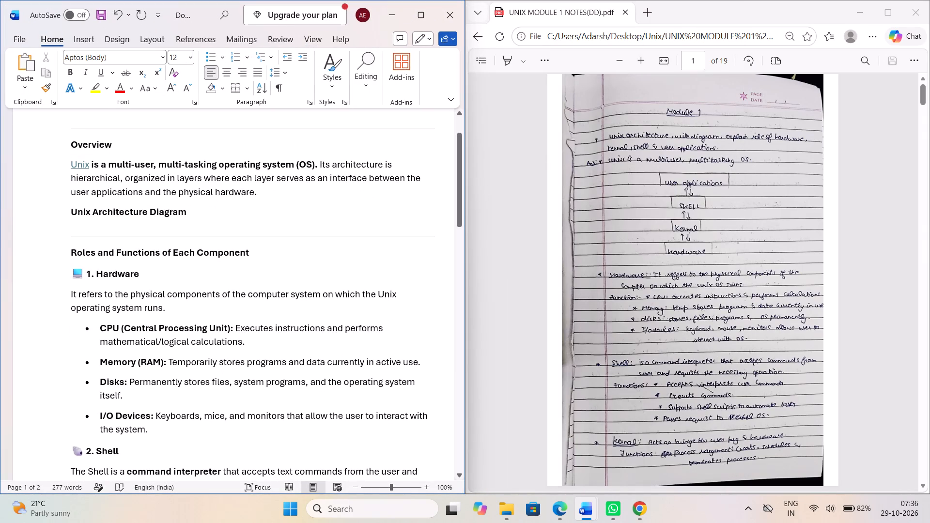
left_click_drag(195, 150, 0, 151)
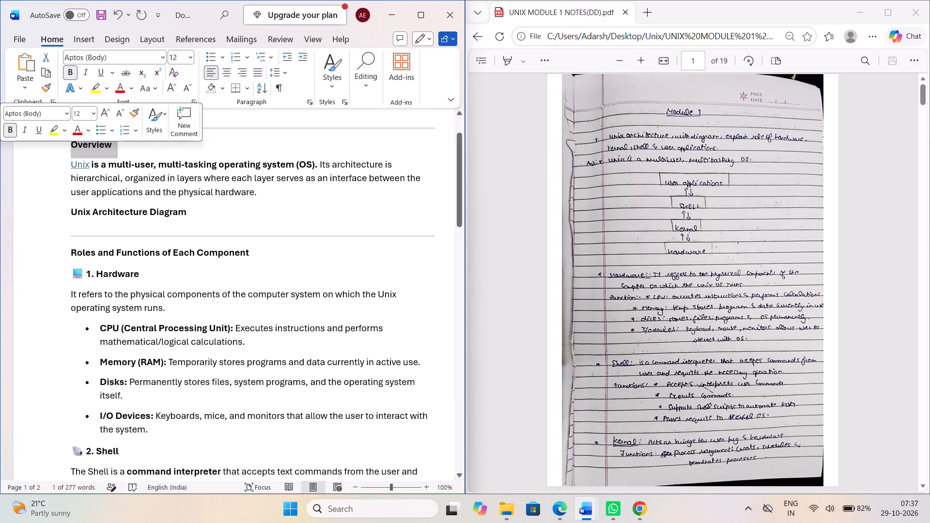
key("BackSpace")
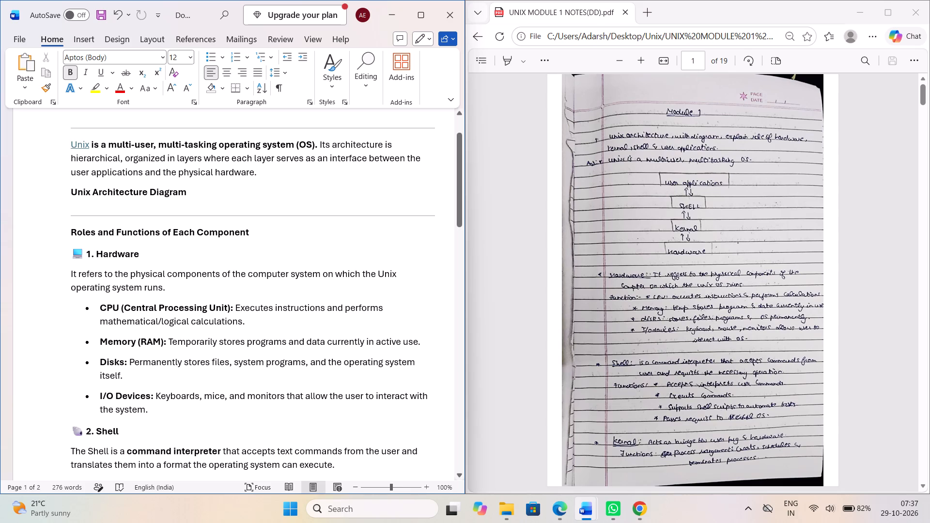
key("BackSpace")
key("BackSpace")
key("BackSpace")
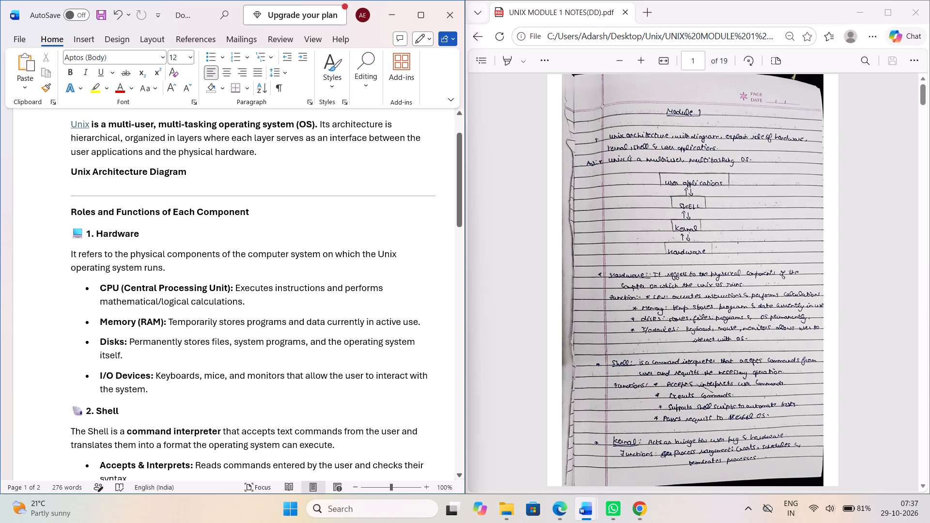
Delete the text describing the hierarchical, layered architecture so the opening paragraph ends at "multi-tasking operating system (OS).".
left_click_drag(318, 121, 304, 169)
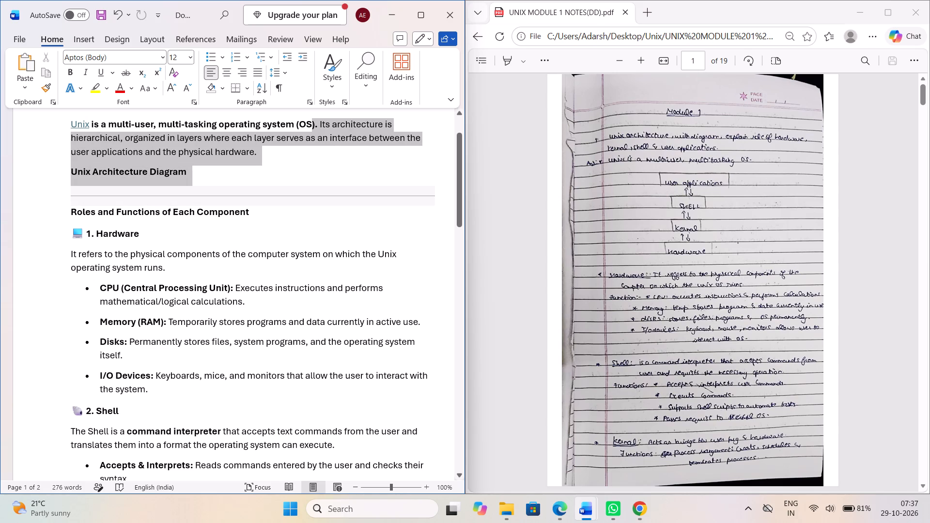
left_click_drag(304, 169, 303, 159)
key("BackSpace")
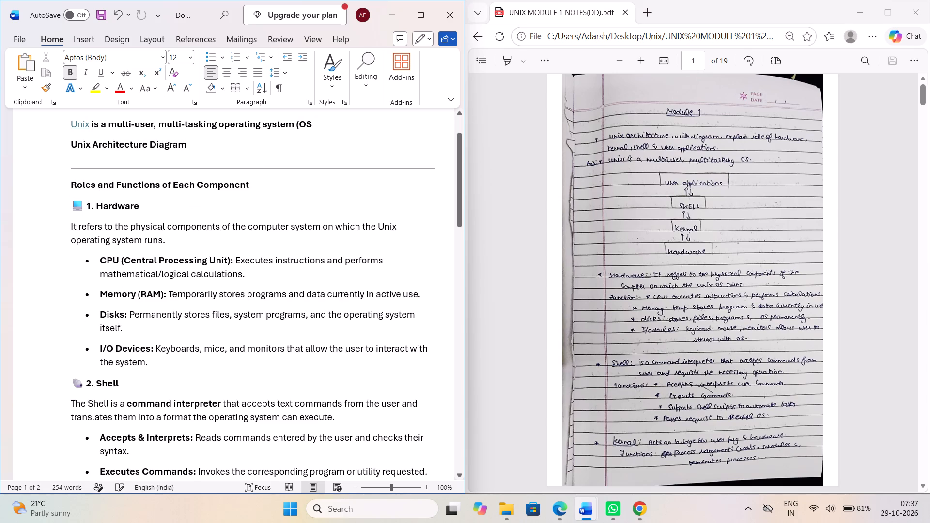
key("shift+parenright")
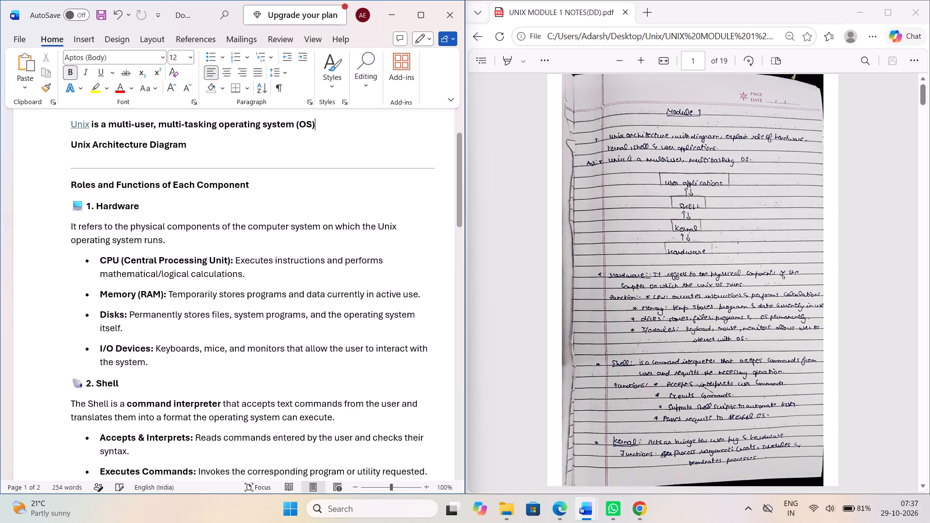
key("period")
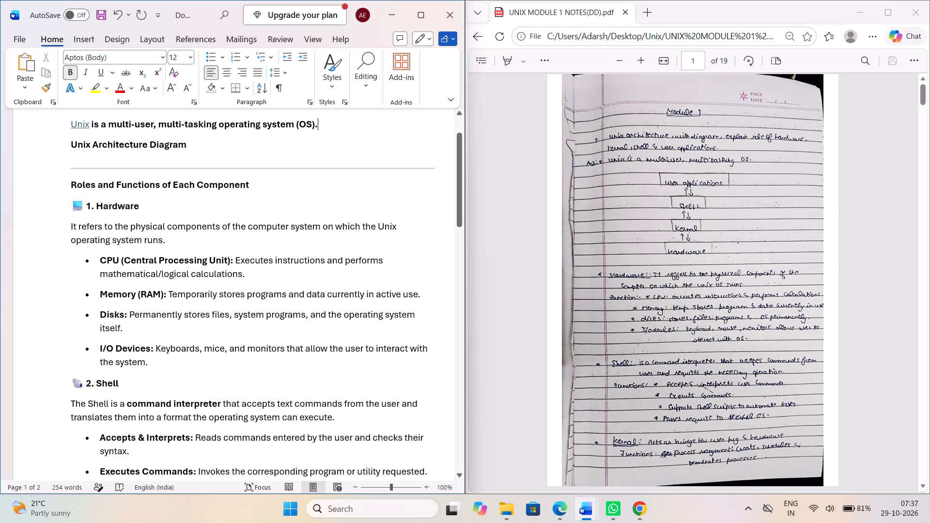
Delete the divider line between the "Unix Architecture Diagram" and "Roles and Functions of Each Component" headings, keeping each heading on its own line.
left_click(70, 181)
key("BackSpace")
key("BackSpace")
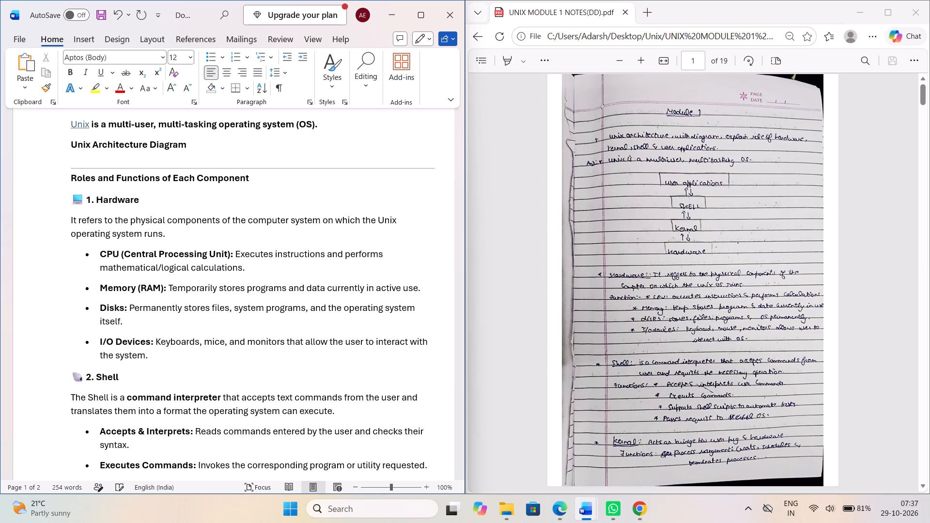
key("BackSpace")
key("BackSpace")
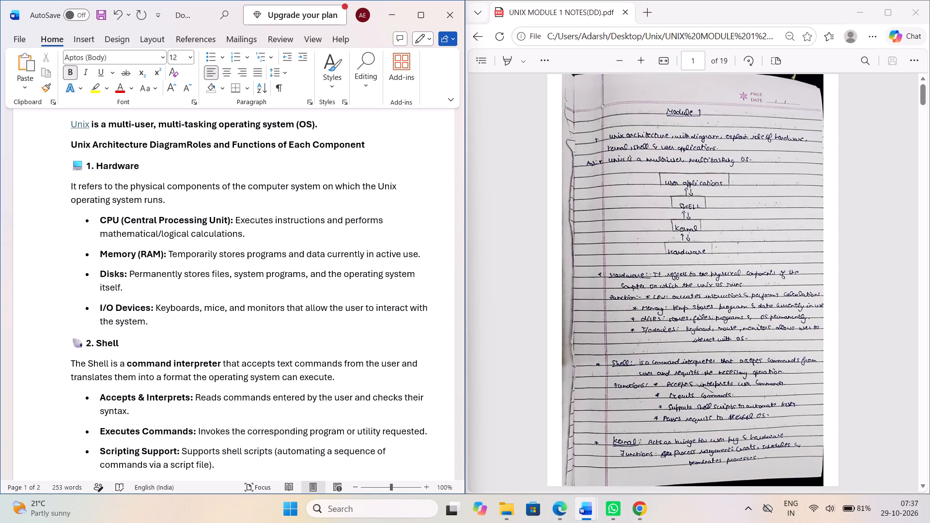
key("Return")
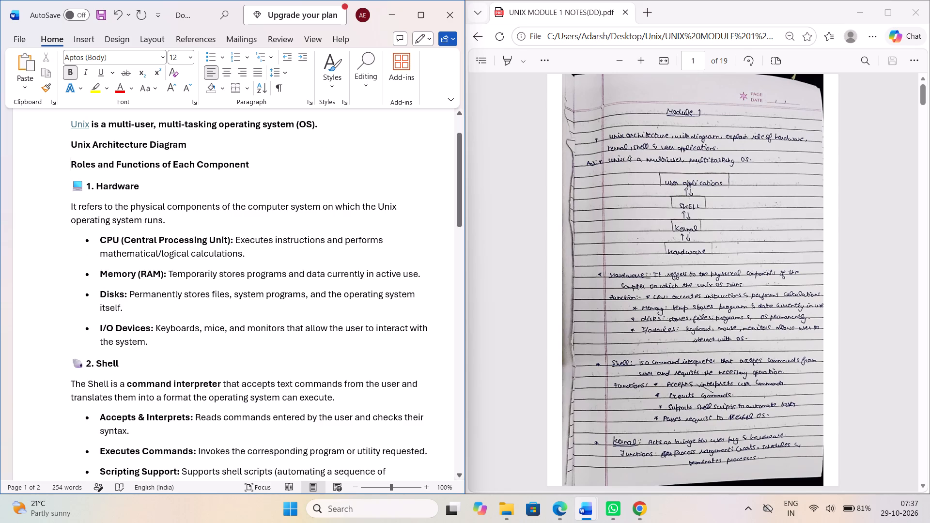
In the QB CIA1 question bank, copy the text of question 1 about the architecture of the UNIX operating system.
scroll(201, 179, "up", 5)
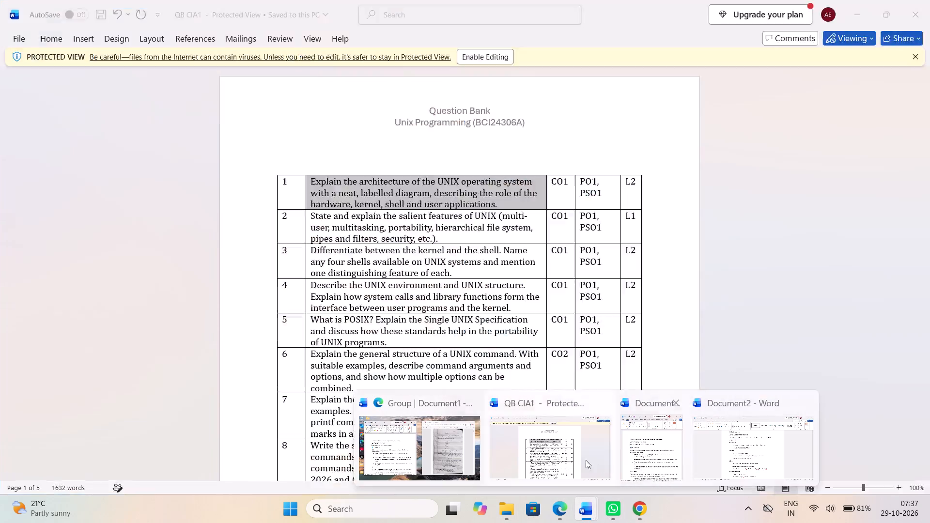
left_click(571, 457)
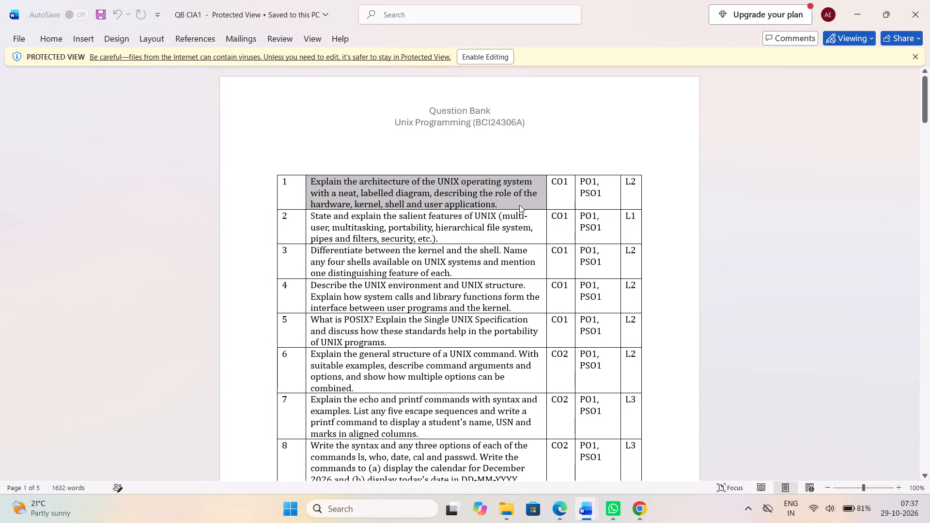
right_click(519, 205)
left_click(490, 204)
double_click(494, 201)
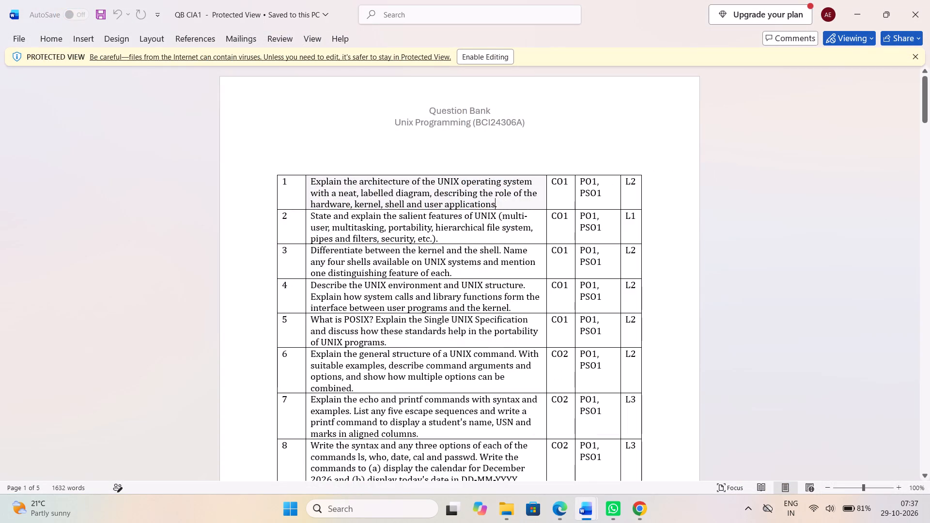
left_click_drag(508, 205, 305, 183)
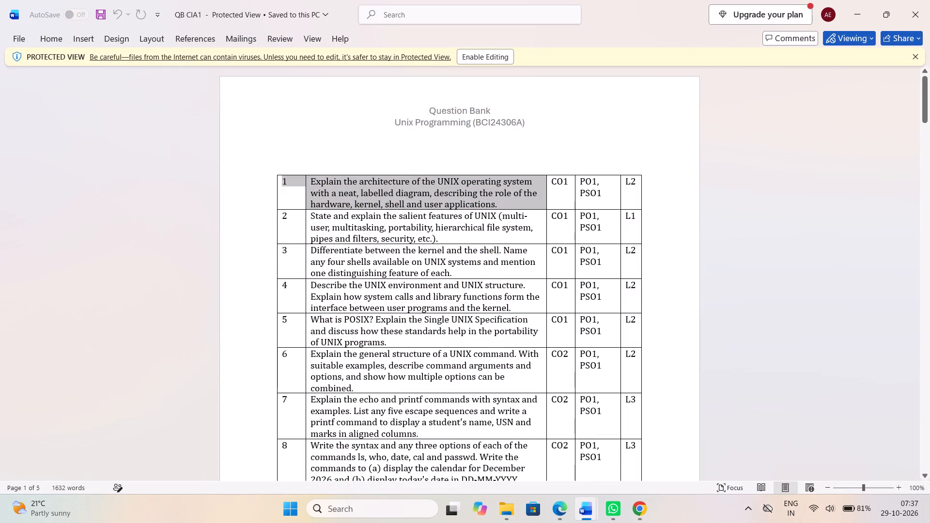
left_click_drag(305, 183, 313, 178)
key("ctrl+c")
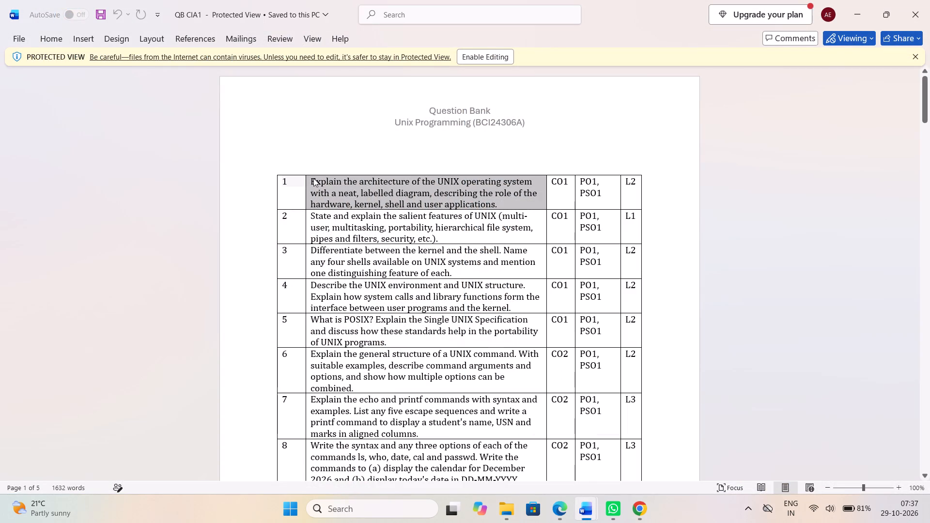
Switch back to the Document1 window tiled beside the handwritten notes PDF.
left_click(560, 512)
left_click(557, 510)
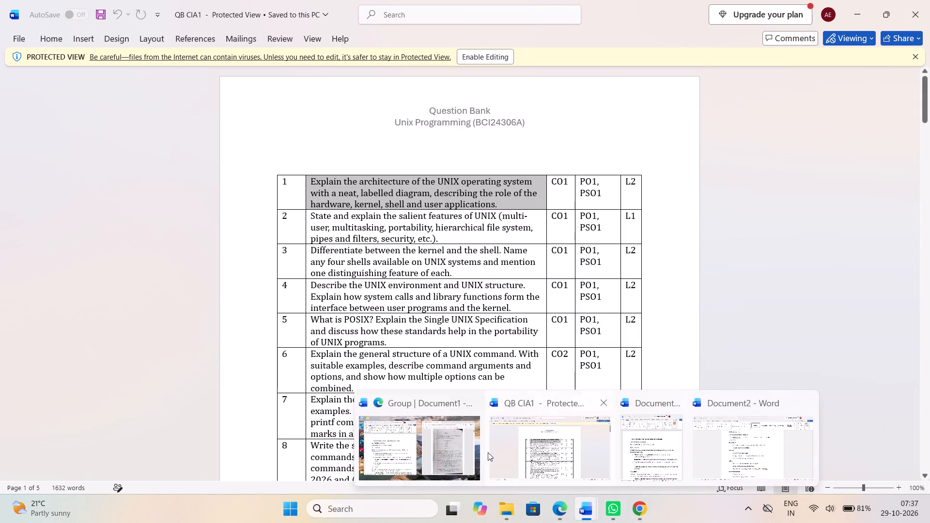
left_click(444, 459)
left_click(92, 157)
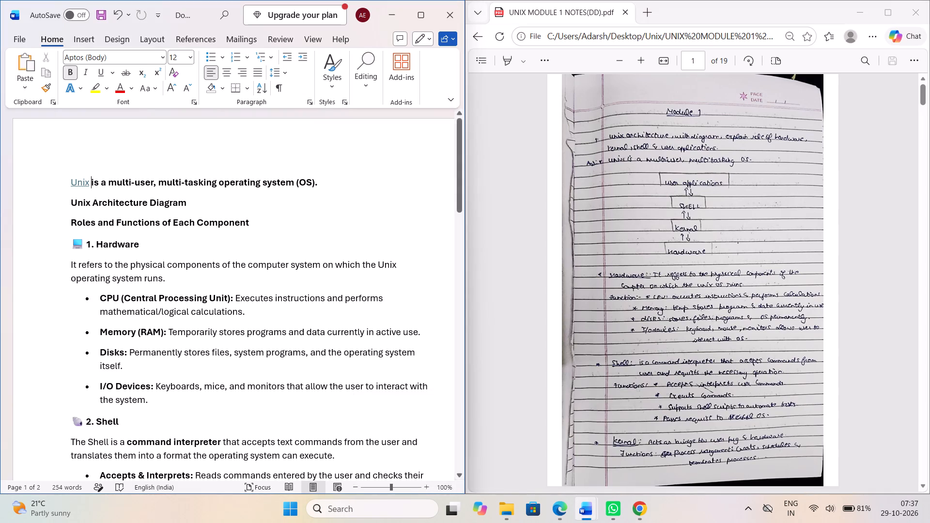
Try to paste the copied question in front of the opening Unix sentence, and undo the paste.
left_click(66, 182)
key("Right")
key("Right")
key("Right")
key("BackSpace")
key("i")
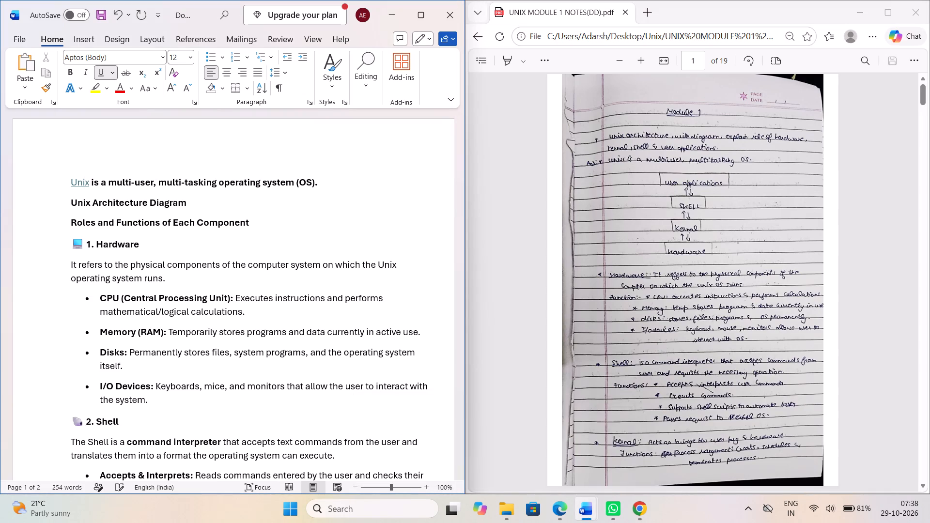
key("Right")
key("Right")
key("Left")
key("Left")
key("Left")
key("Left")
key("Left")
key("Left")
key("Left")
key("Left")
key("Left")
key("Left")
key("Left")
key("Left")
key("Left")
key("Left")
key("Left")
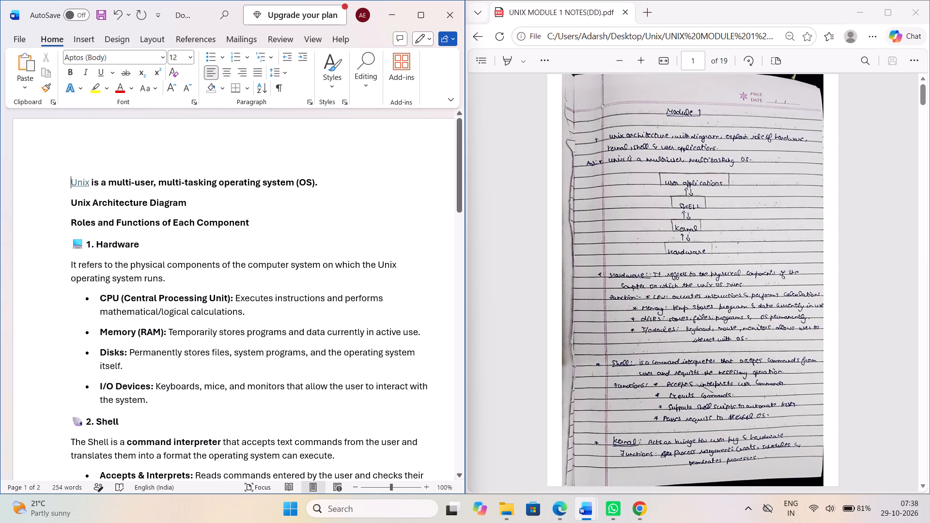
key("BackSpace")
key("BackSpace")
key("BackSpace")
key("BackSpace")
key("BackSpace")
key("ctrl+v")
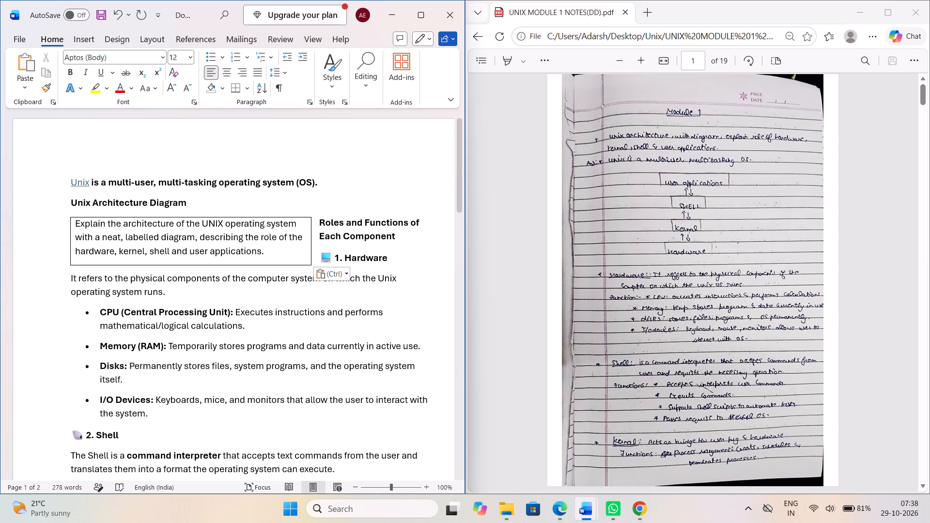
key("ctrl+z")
Add two blank lines above the opening Unix sentence and paste the copied question there.
key("Return")
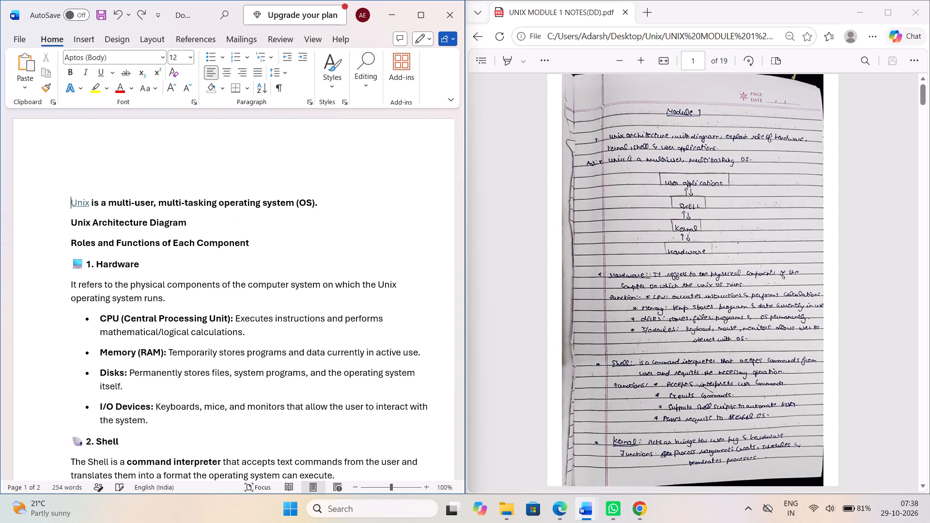
key("Return")
key("Up")
key("Up")
key("Up")
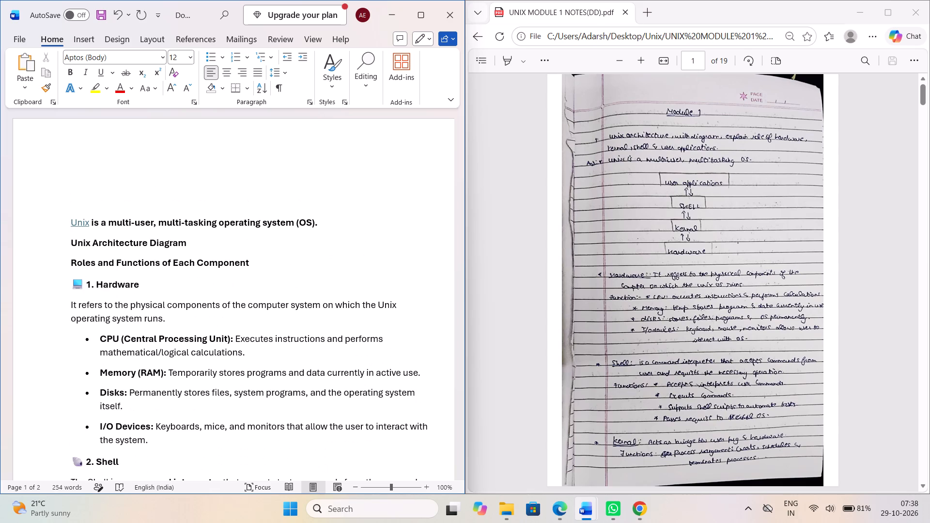
key("ctrl+v")
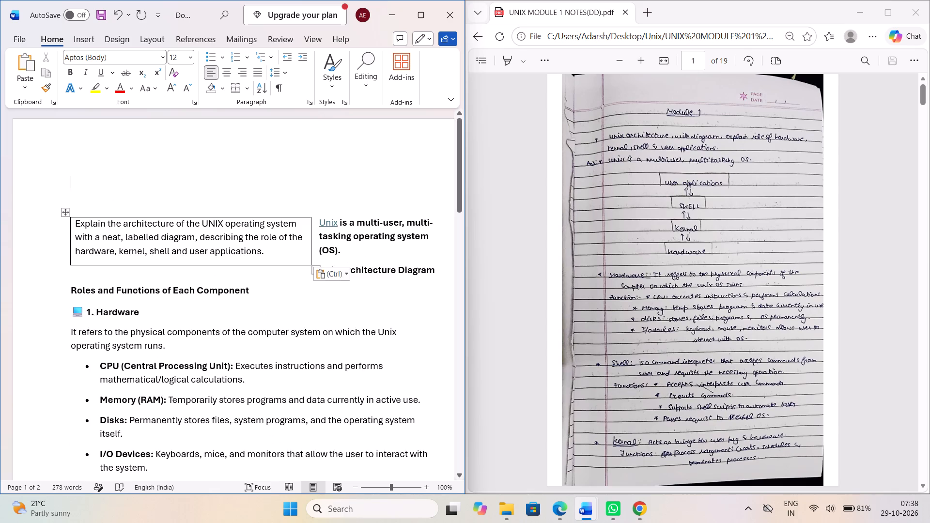
Move the question text out of the pasted table cell onto the blank first line of the document.
left_click_drag(269, 258, 79, 220)
key("ctrl+x")
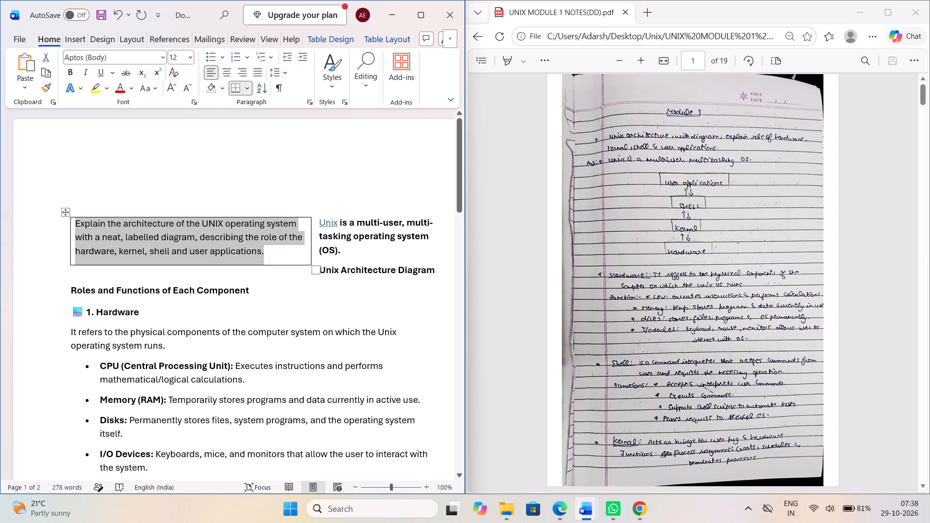
left_click(64, 184)
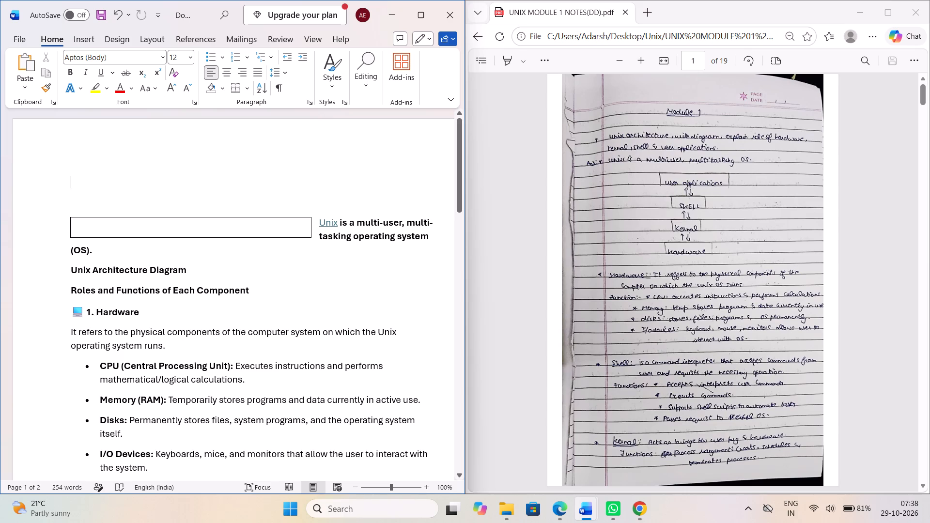
key("ctrl+v")
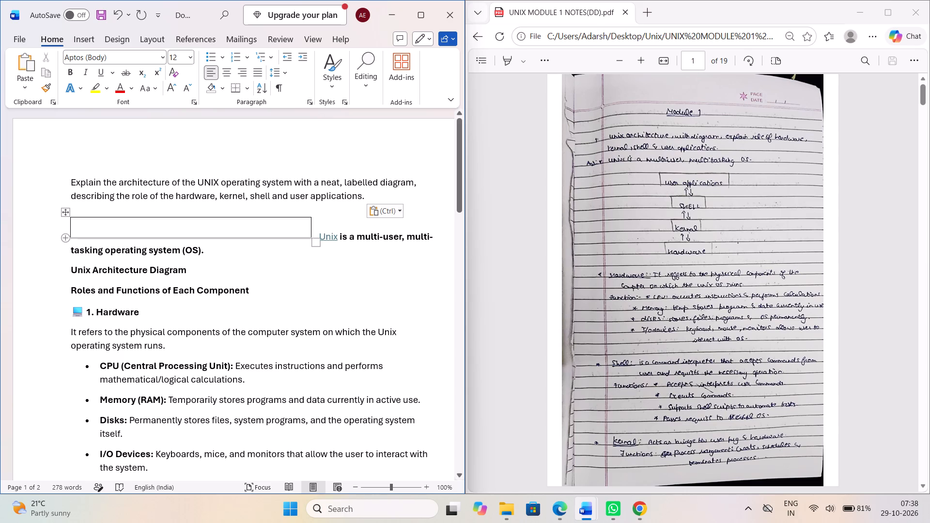
Remove the blank line and the leftover empty table beneath the question, keeping the Unix sentence on its own line.
left_click(319, 233)
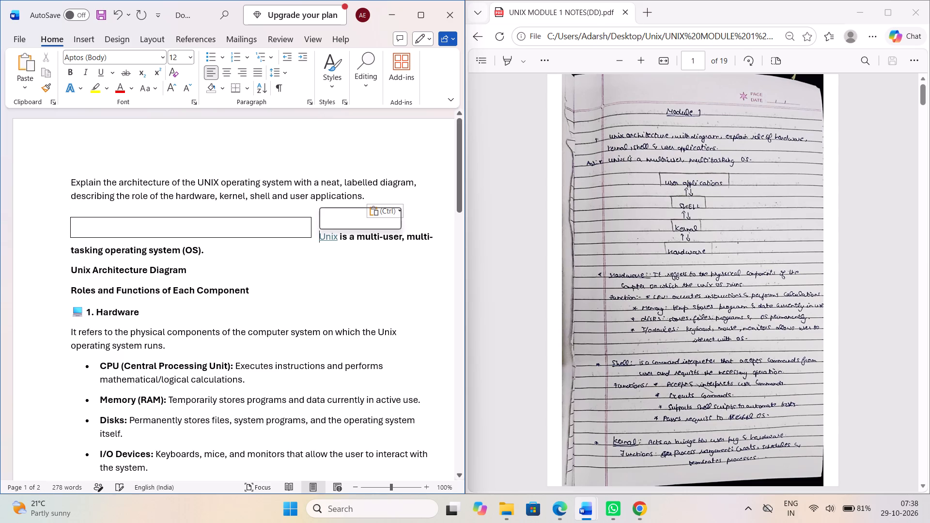
key("BackSpace")
key("BackSpace")
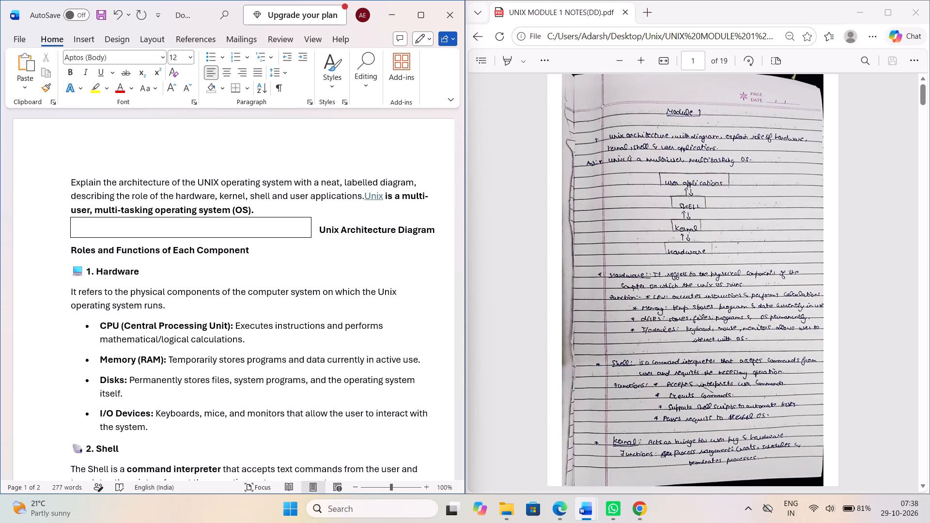
left_click_drag(314, 226, 313, 226)
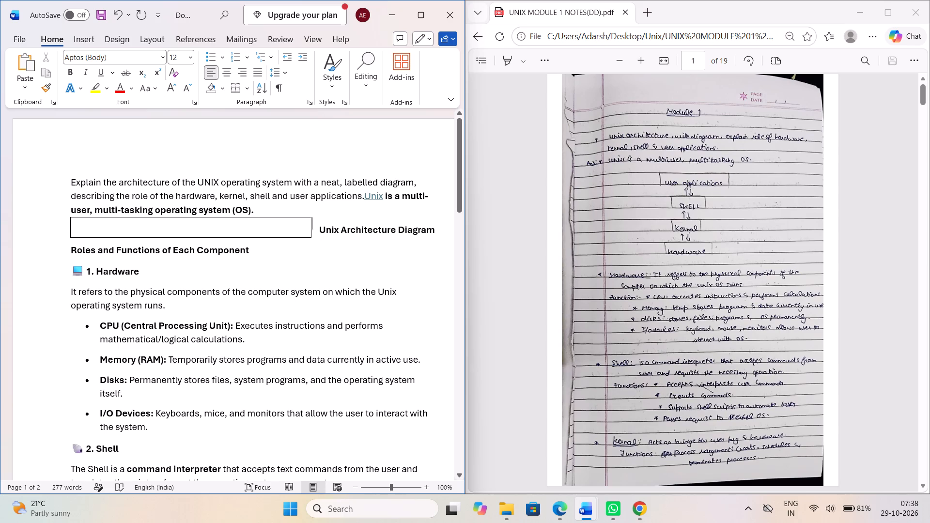
left_click_drag(313, 226, 301, 229)
key("BackSpace")
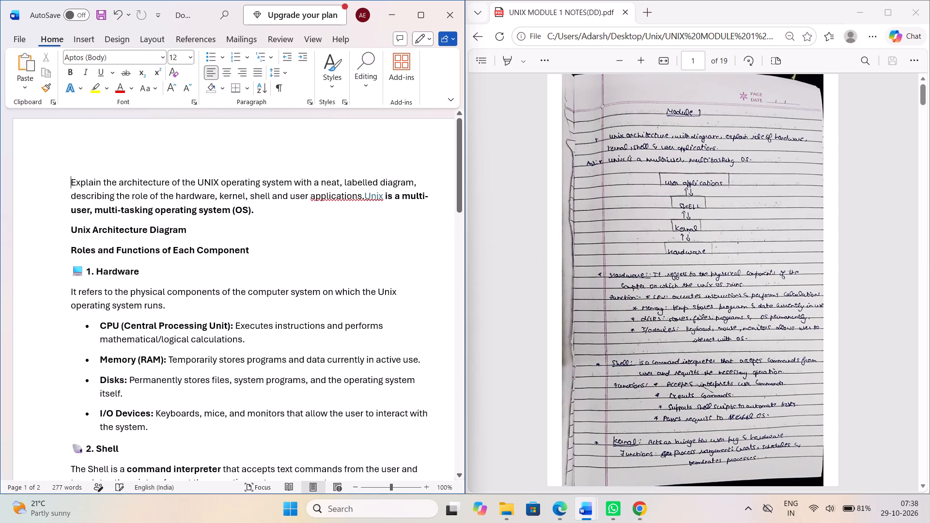
left_click(364, 196)
key("Return")
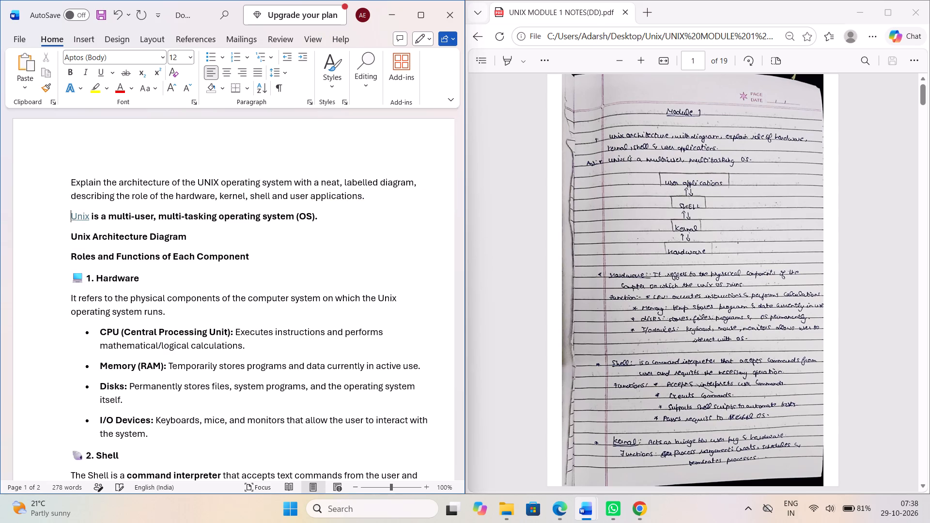
Add the answer label "SOL:-" in front of the opening Unix sentence.
type("SOL")
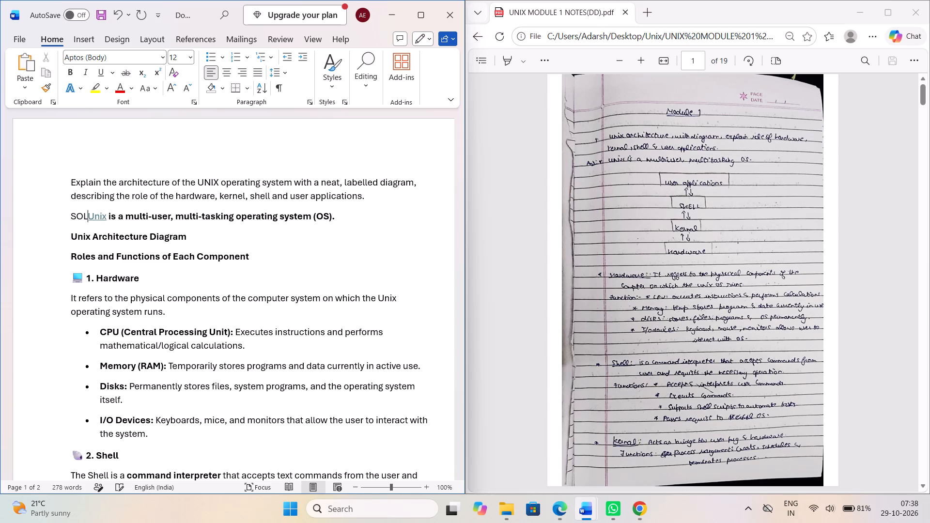
type(":-")
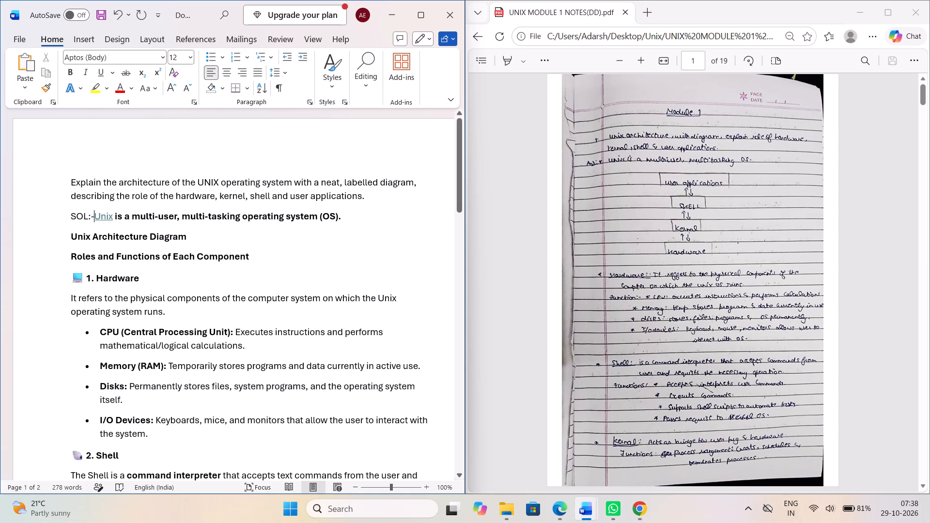
Append "; User Applications;" to the end of the Unix Architecture Diagram line.
left_click_drag(69, 236, 99, 234)
left_click(99, 234)
left_click(186, 236)
key("semicolon")
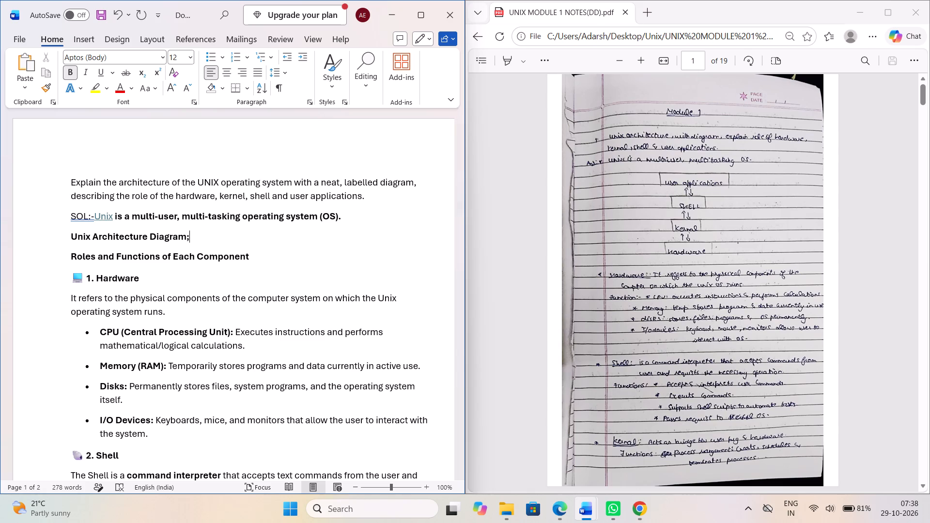
type("USER")
key("space")
key("shift+BackSpace")
key("shift+BackSpace")
key("shift+BackSpace")
key("shift+BackSpace")
key("shift+BackSpace")
key("space")
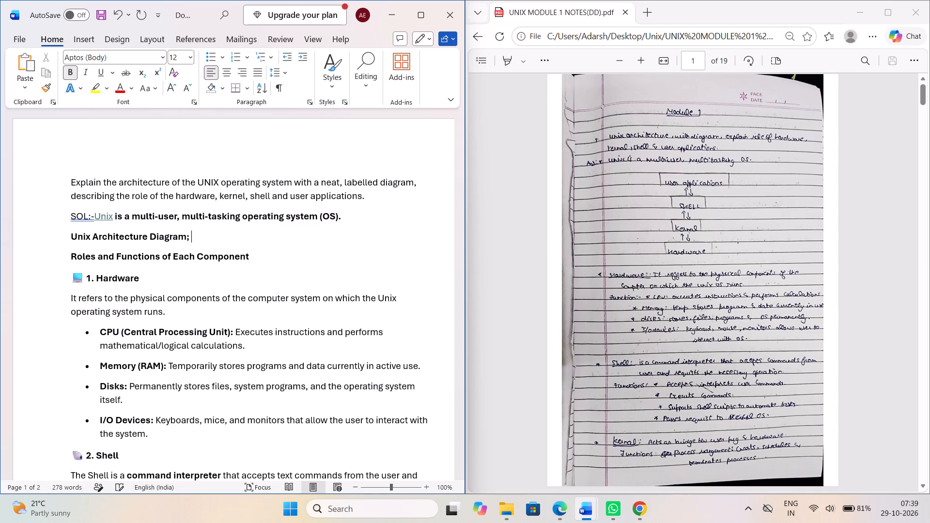
type("U")
type("ser a")
key("BackSpace")
type("APl")
key("BackSpace")
type("pli")
key("BackSpace")
key("BackSpace")
key("BackSpace")
key("BackSpace")
type("pplication")
key("s")
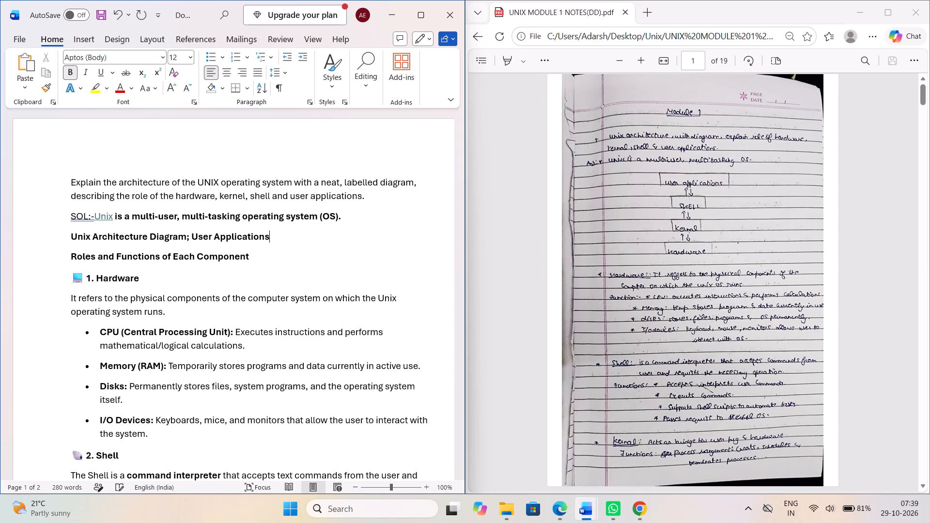
key("semicolon")
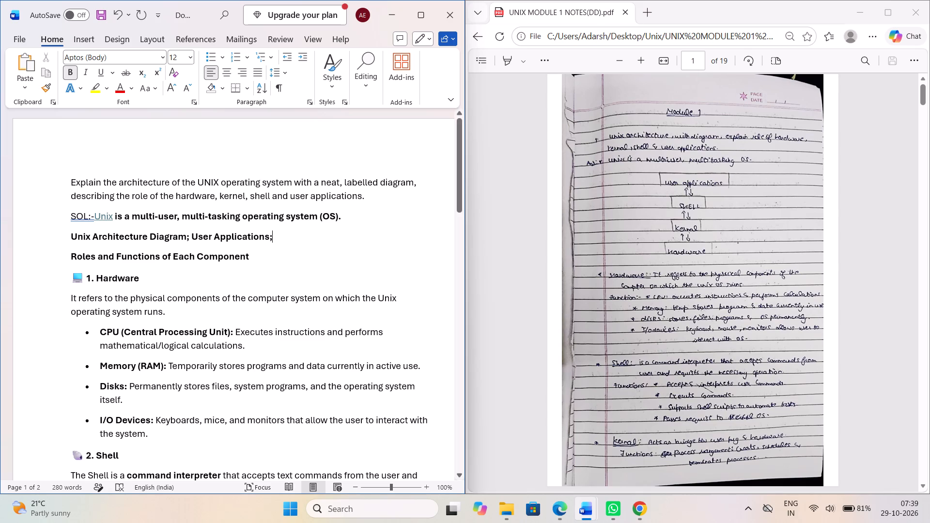
Continue the Unix Architecture Diagram line with the remaining layers "SHELL ; Kernel ; Hardware" after User Applications.
left_click_drag(191, 236, 295, 233)
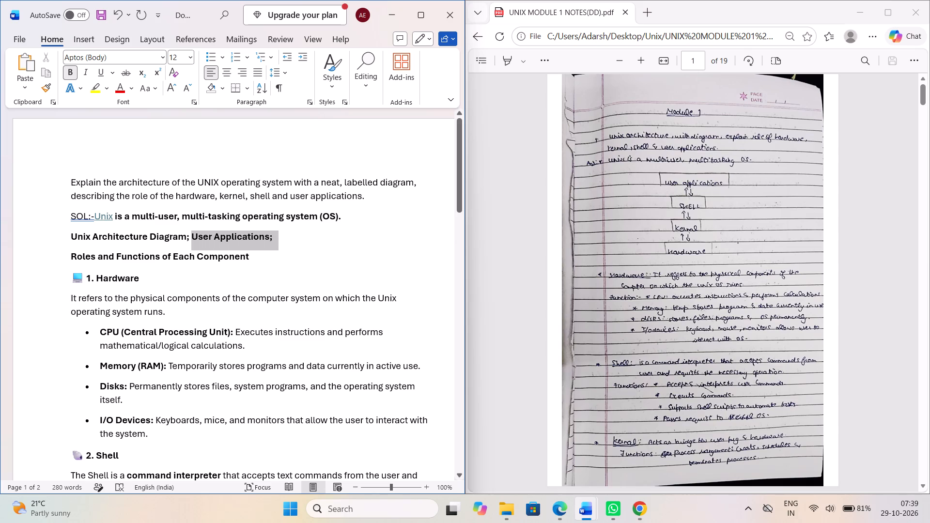
left_click_drag(295, 233, 279, 236)
left_click(279, 236)
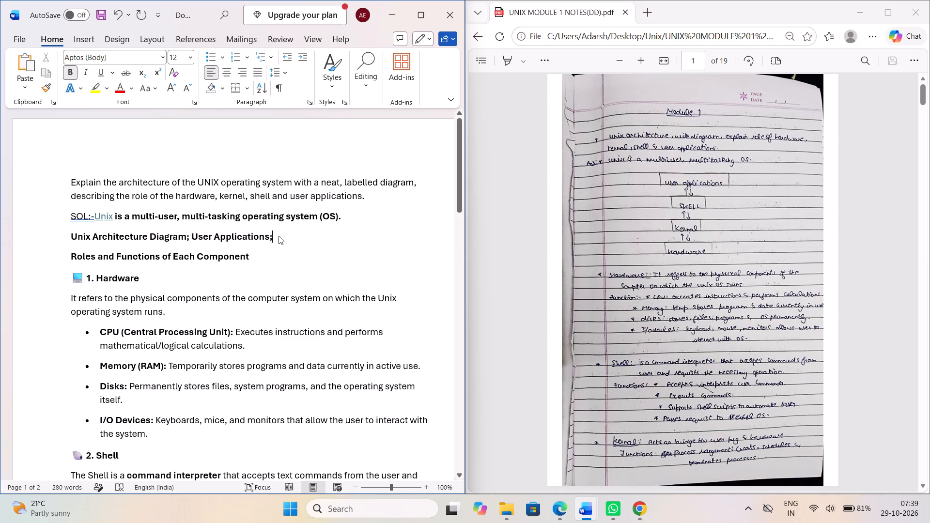
key("space")
type("SHELL ;")
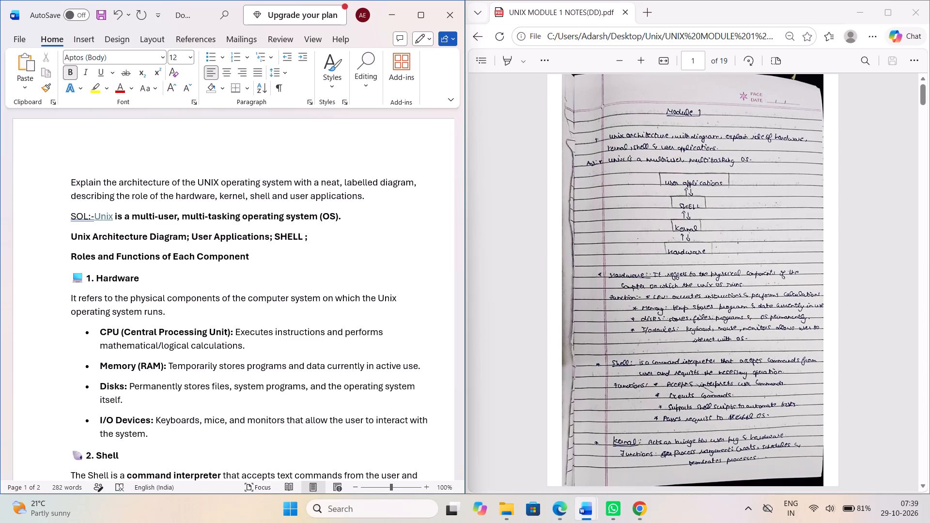
key("shift+k")
key("BackSpace")
key("space")
type("KErnel")
key("BackSpace")
key("BackSpace")
key("BackSpace")
key("BackSpace")
key("BackSpace")
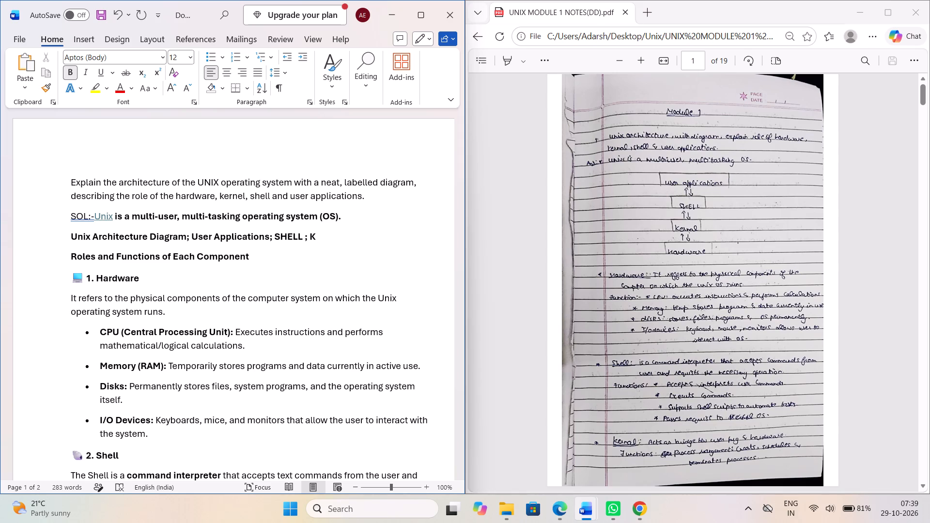
type("ernel ;")
type("Hardware")
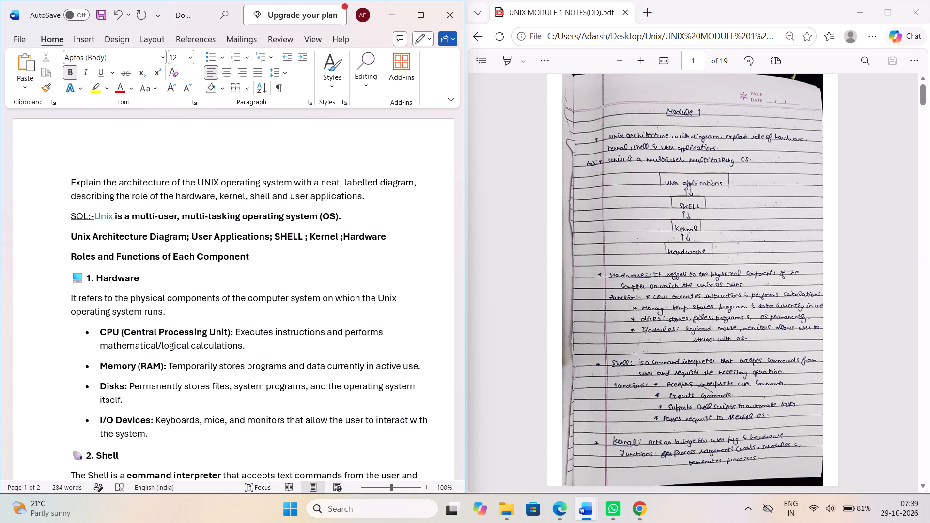
left_click(342, 234)
key("space")
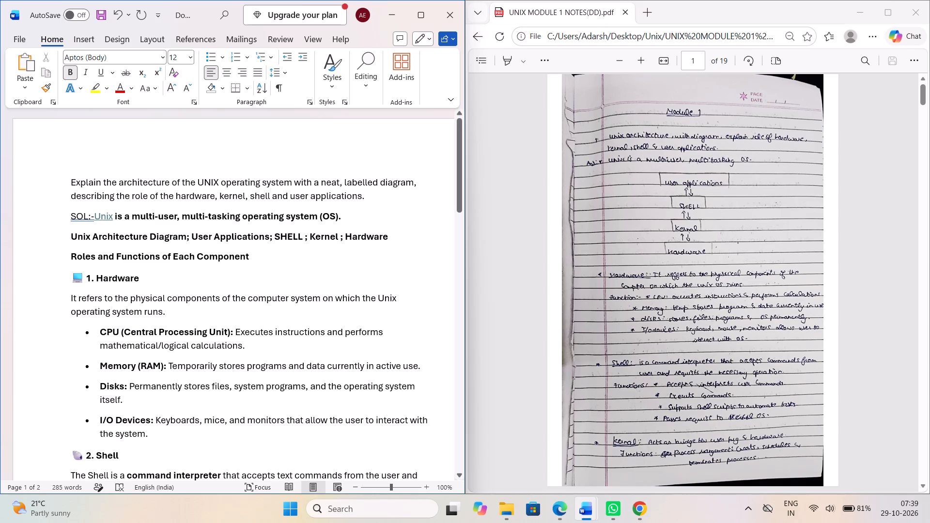
left_click(387, 237)
Replace the computer emoji and number in front of the Hardware heading with an arrow.
left_click(95, 277)
left_click_drag(95, 277, 73, 277)
key("BackSpace")
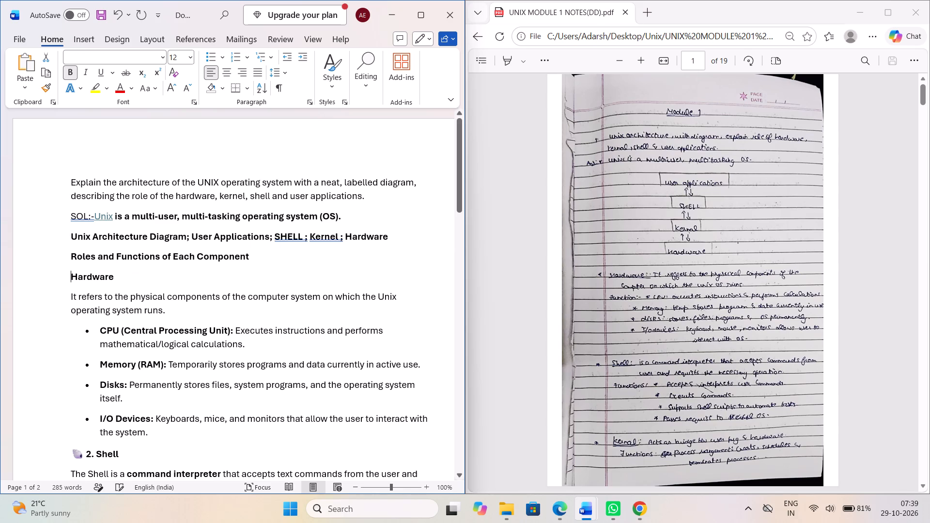
key("minus")
key("minus")
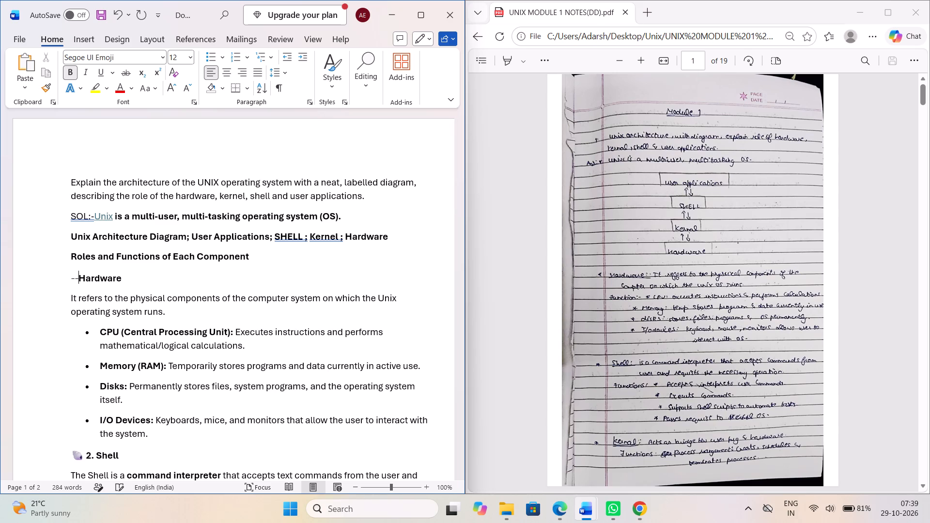
key("shift+greater")
Add a semicolon after the Hardware heading and join its description onto the same line.
left_click(128, 280)
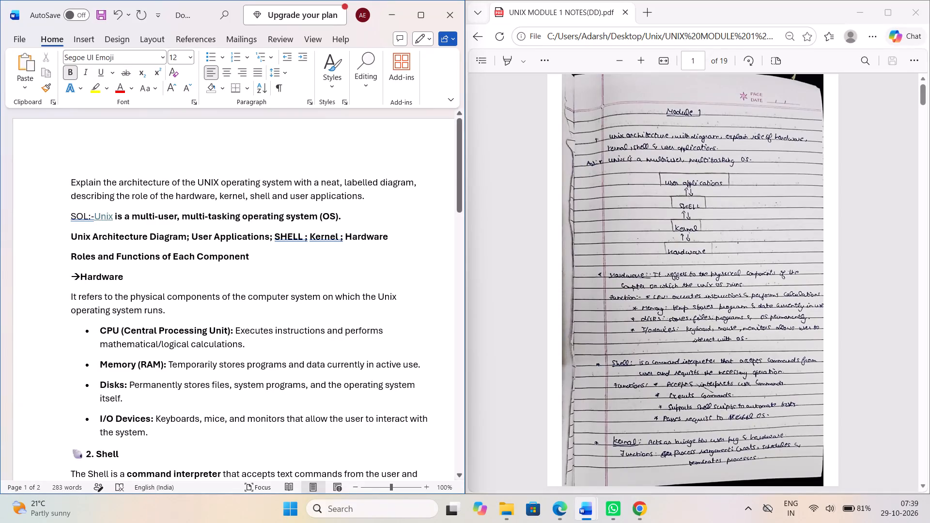
key("semicolon")
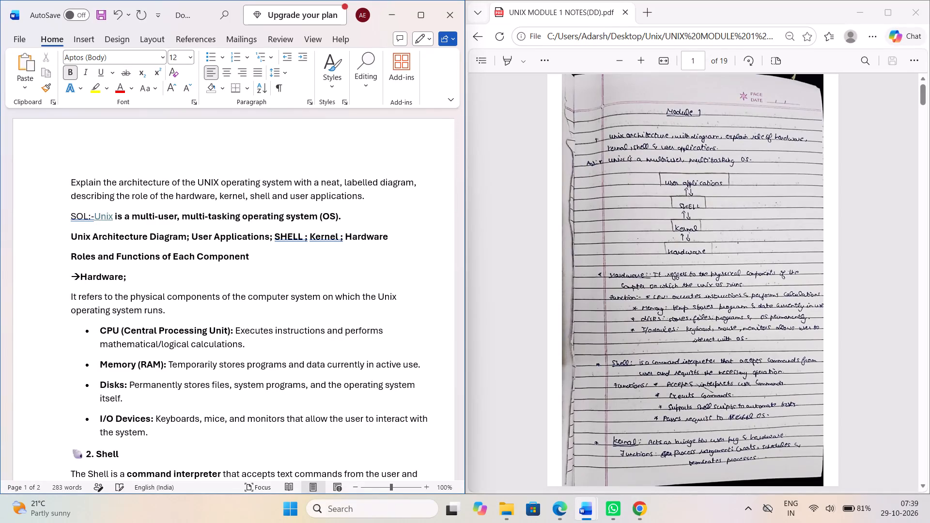
key("Delete")
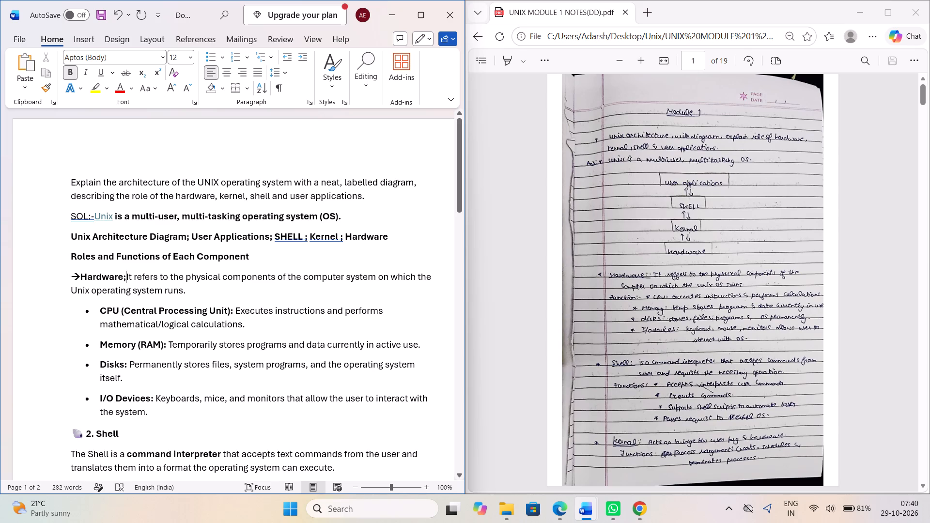
Shorten "operating system" to "OS" in the Hardware description sentence.
left_click(128, 290)
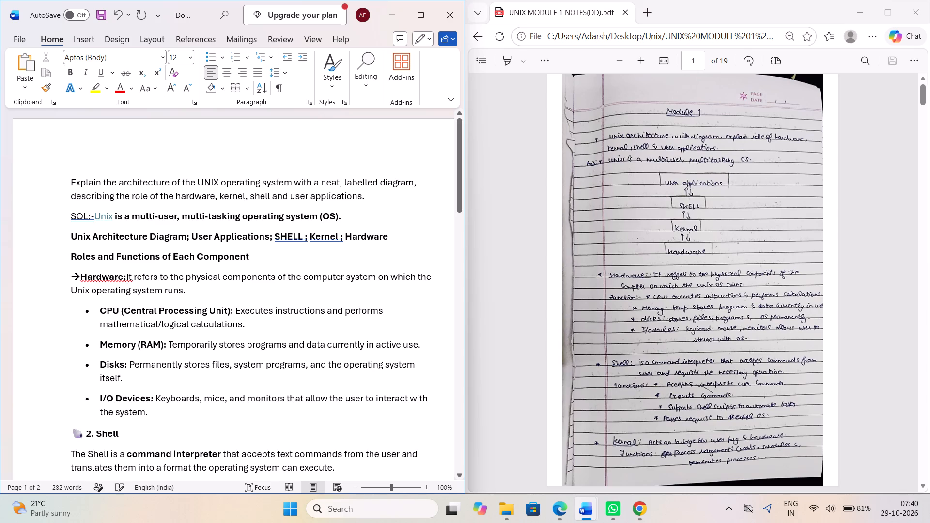
left_click(130, 292)
left_click_drag(130, 292, 86, 291)
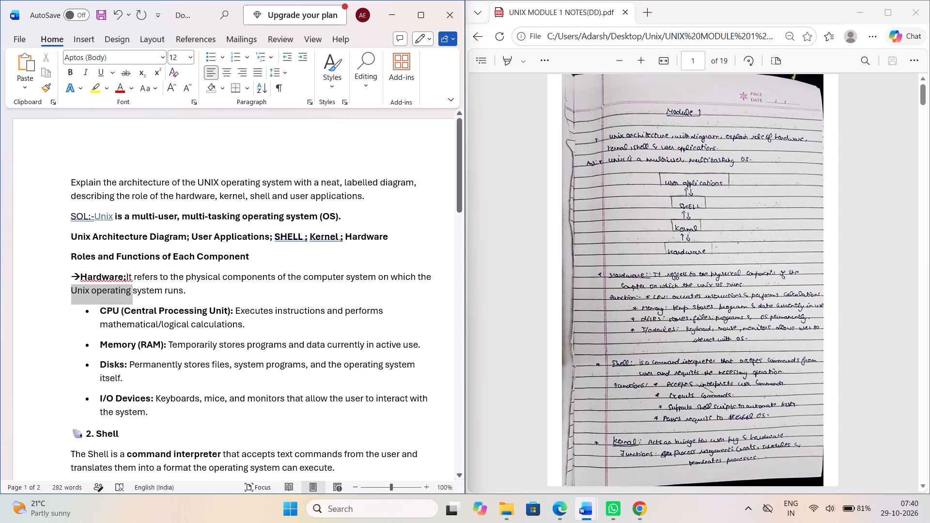
left_click_drag(86, 291, 93, 290)
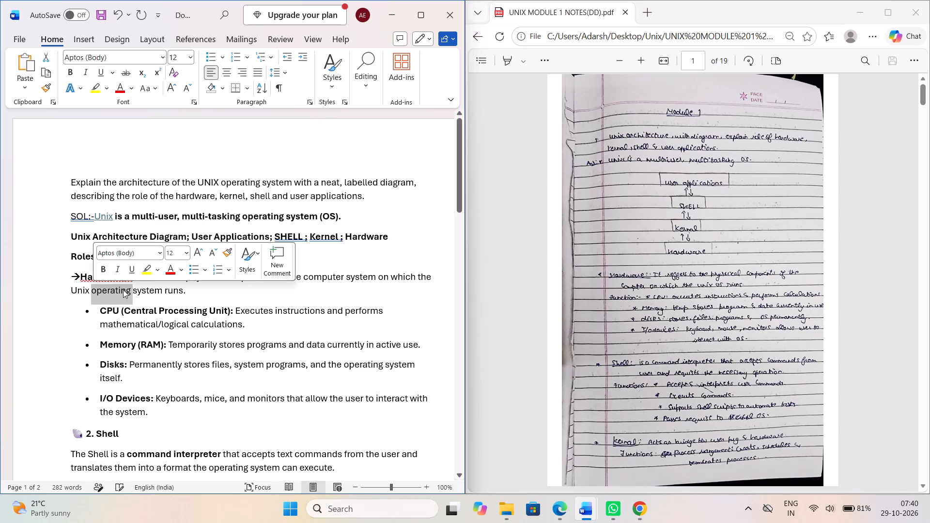
key("BackSpace")
key("Delete")
key("Delete")
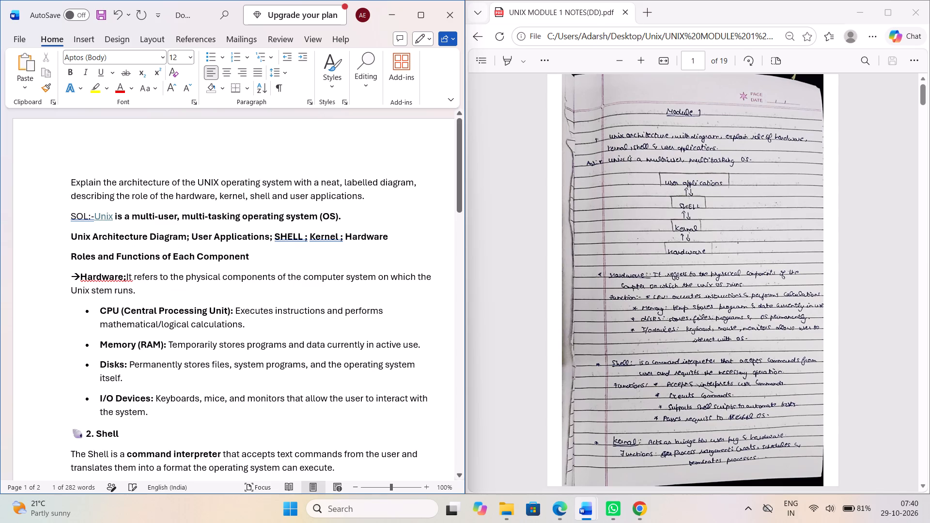
key("Delete")
key("Delete")
key("Delete")
key("Delete")
type("OS")
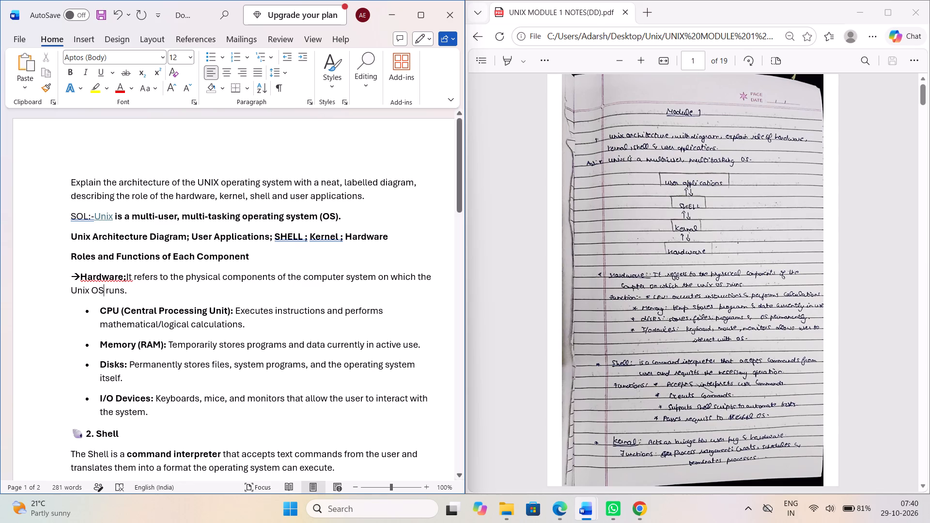
Add a semicolon after the Hardware description and merge the CPU bullet into that paragraph.
left_click(131, 294)
key("semicolon")
key("Return")
key("Delete")
key("Delete")
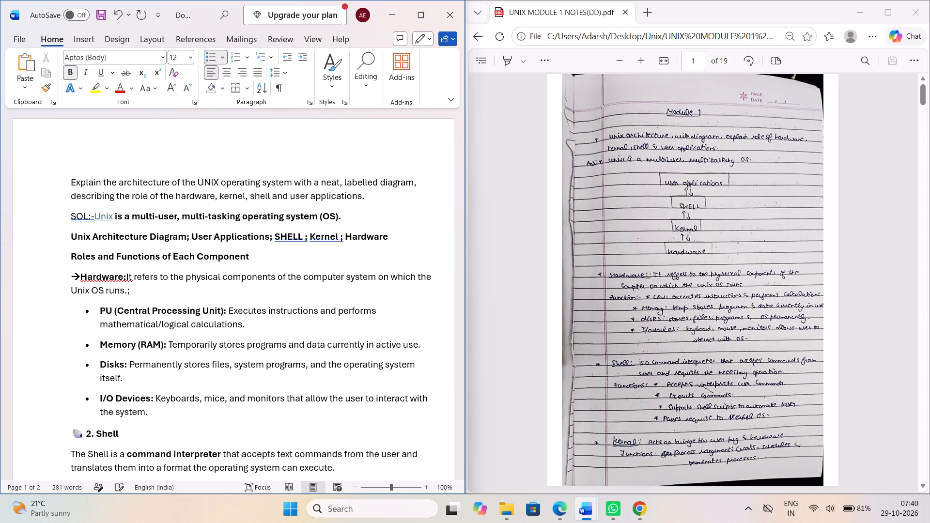
key("c")
key("BackSpace")
key("shift+c")
key("Left")
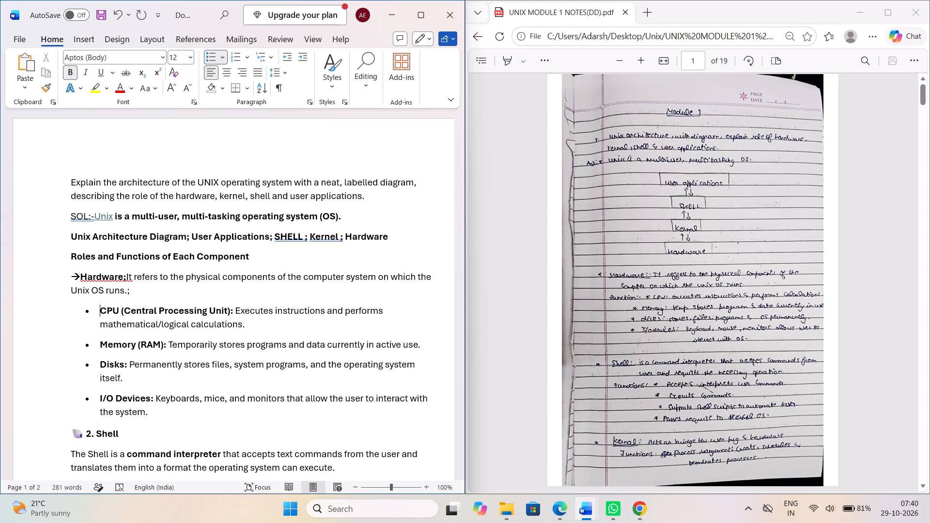
key("BackSpace")
key("BackSpace")
key("BackSpace")
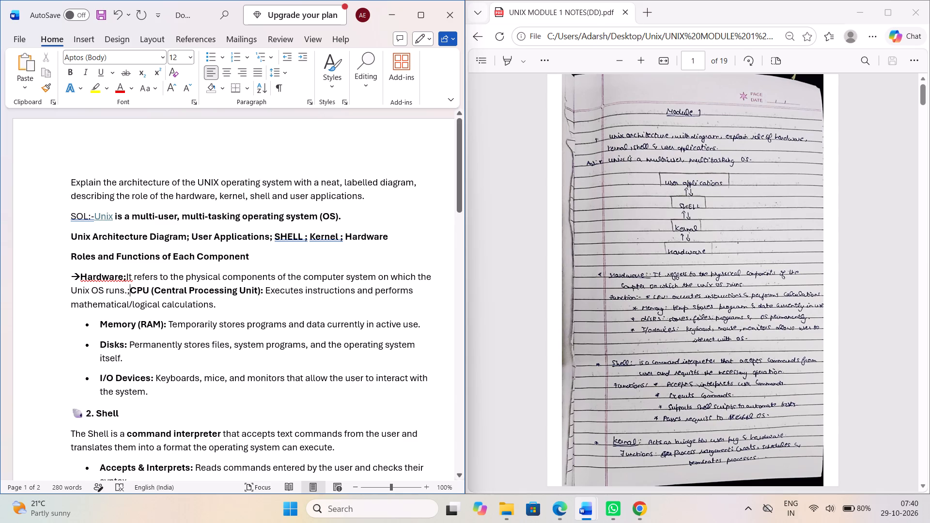
Remove the "(Central Processing Unit)" expansion in the Hardware paragraph so the label reads "CPU:".
left_click_drag(259, 290, 154, 286)
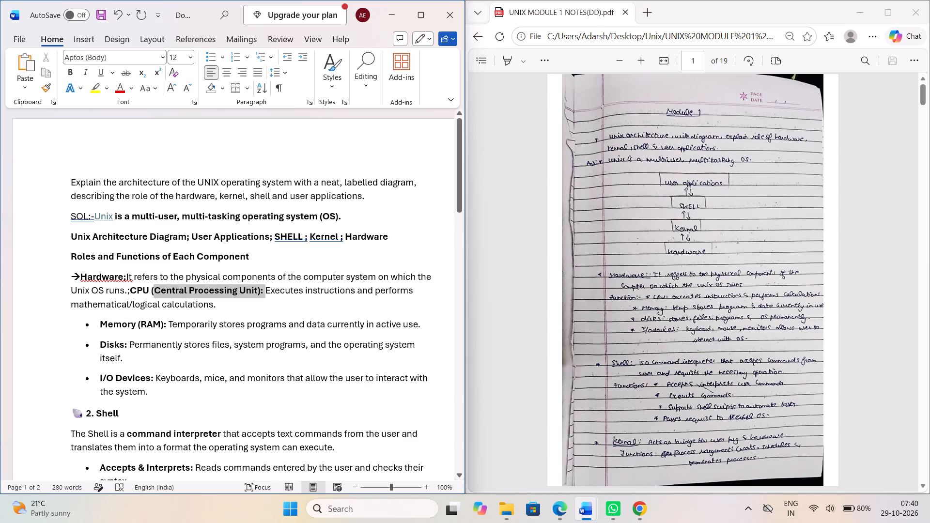
left_click_drag(154, 286, 151, 288)
key("BackSpace")
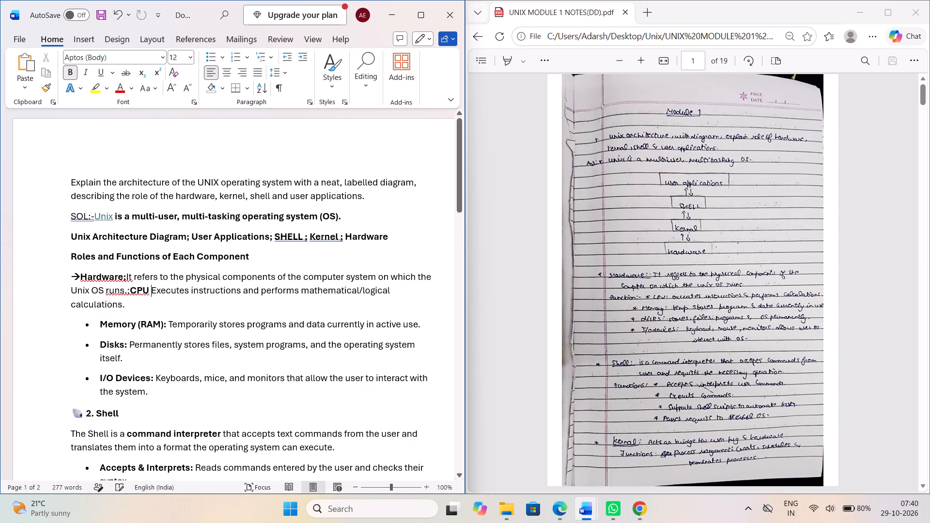
key("shift+colon")
key("Left")
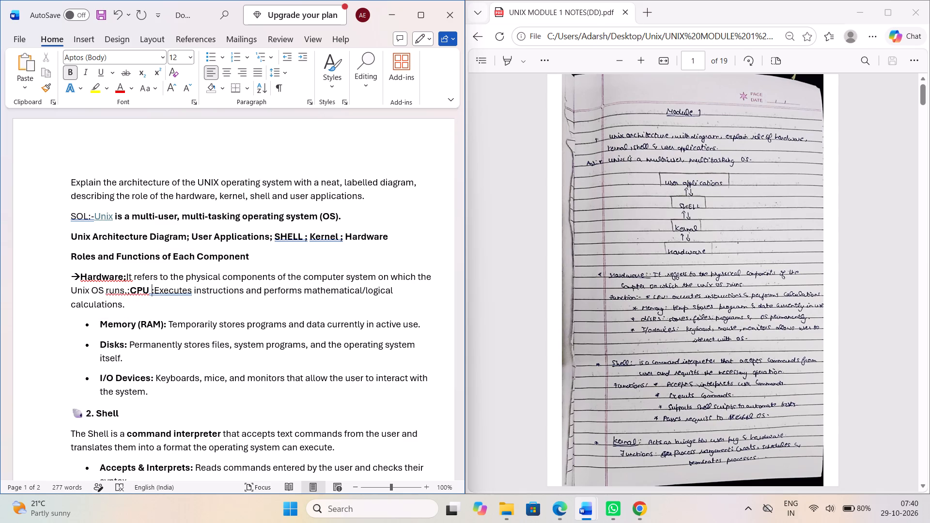
key("Left")
key("Right")
key("BackSpace")
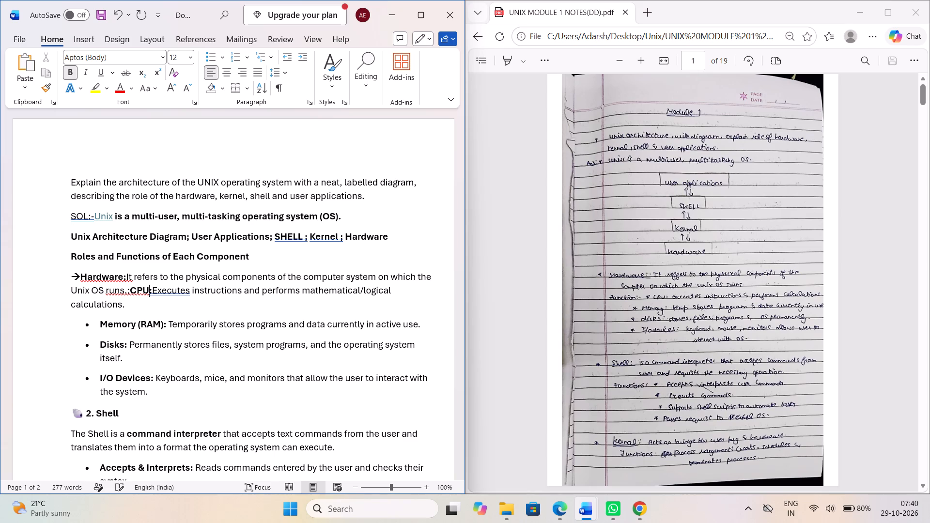
Delete "mathematical/logical" from the CPU description so it ends with "performs calculations.".
left_click(238, 306)
left_click_drag(301, 291, 305, 290)
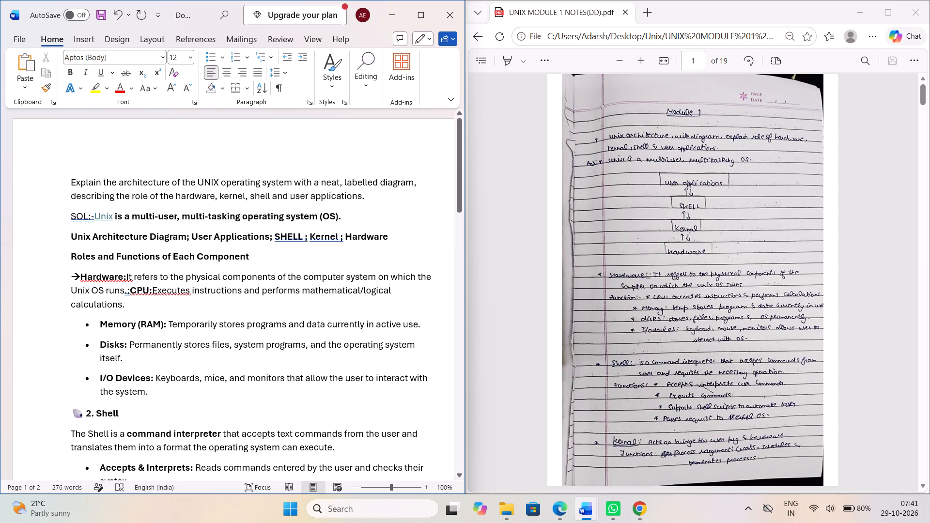
left_click_drag(305, 290, 392, 288)
key("BackSpace")
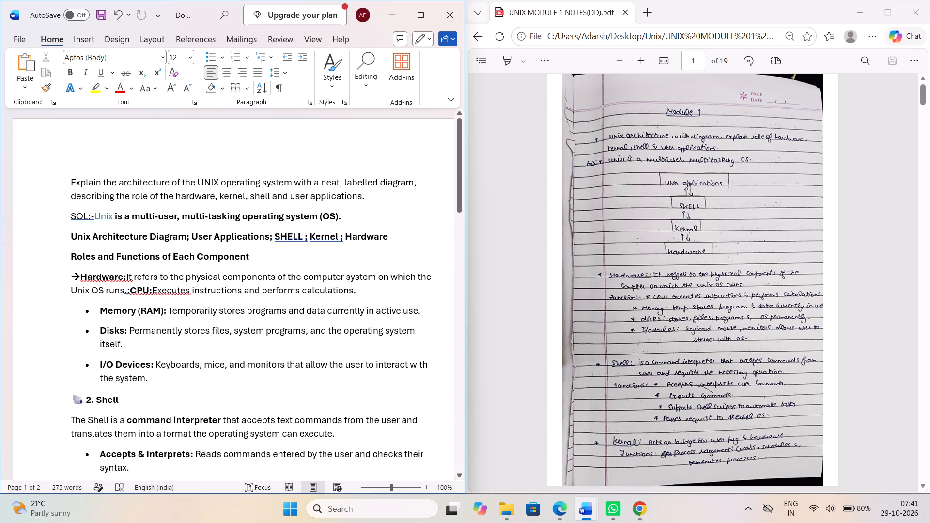
Add a semicolon after the CPU description and merge the Memory bullet into the Hardware paragraph.
left_click(374, 294)
key("semicolon")
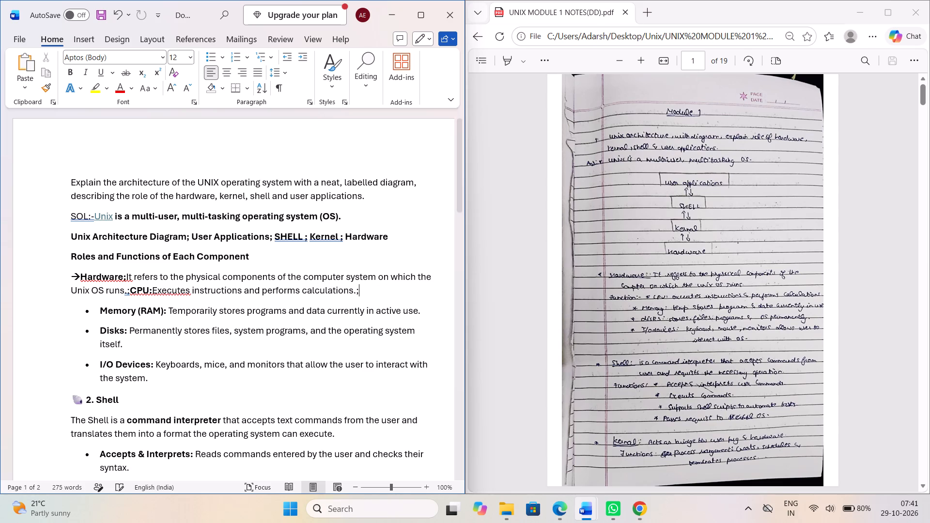
left_click(99, 312)
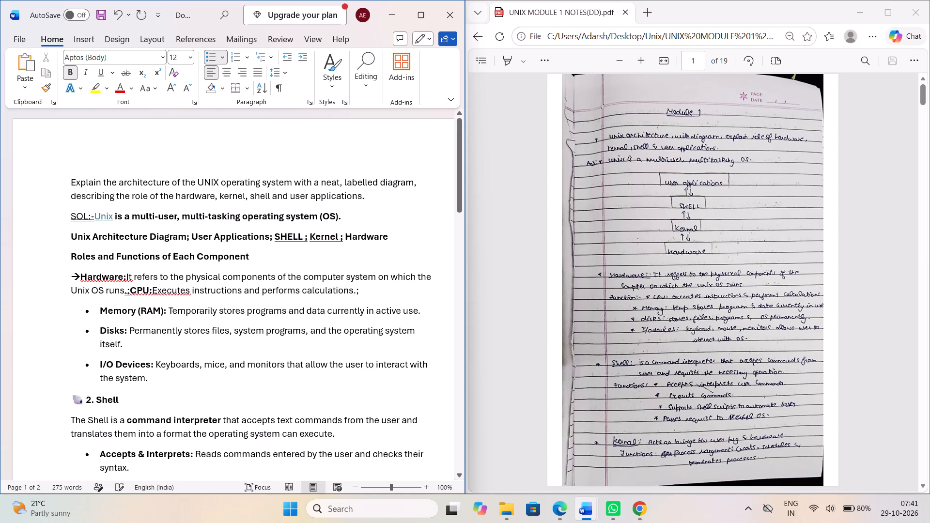
key("BackSpace")
key("BackSpace")
key("BackSpace")
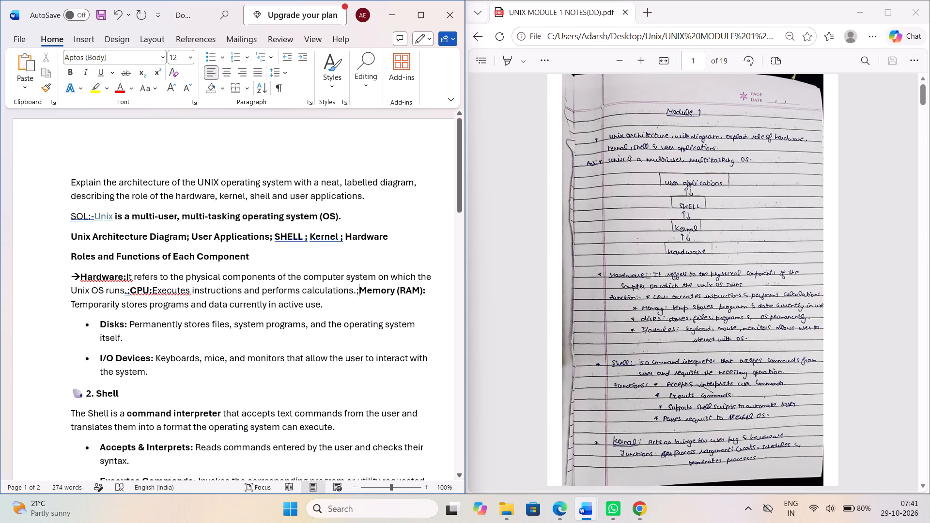
Remove "(RAM)" from the Memory label so it reads "Memory:".
key("Right")
key("Right")
key("Right")
key("Right")
key("Right")
key("Right")
key("Right")
key("Left")
key("Delete")
key("Delete")
key("Delete")
key("Delete")
key("Delete")
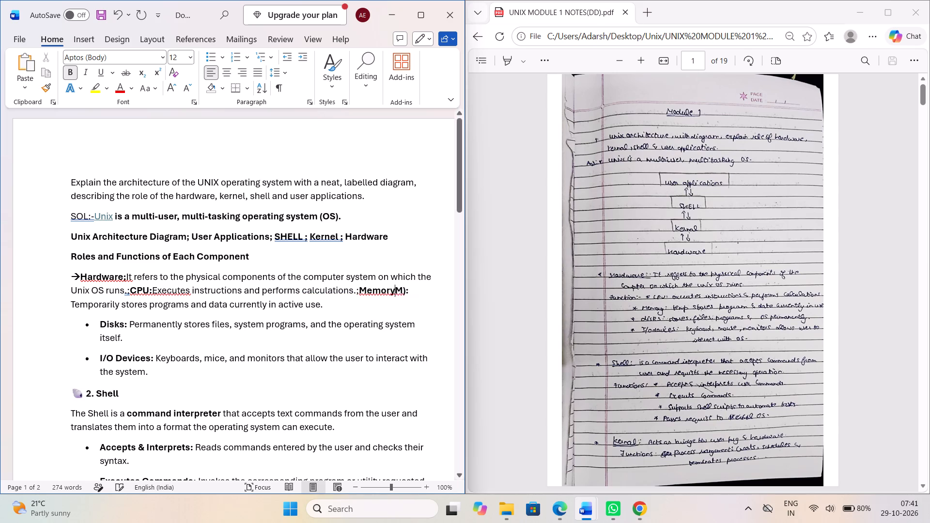
key("Delete")
Delete "active" from the Memory description so it ends with "currently in use.".
key("Right")
key("Right")
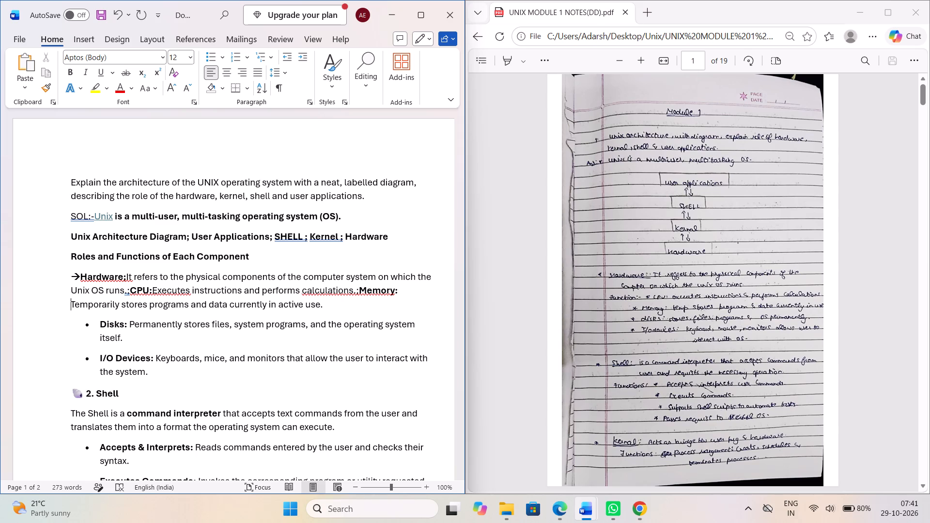
key("Right")
key("Right")
key("Right")
key("Right")
key("Right")
key("Right")
key("Right")
key("Right")
key("Right")
key("Right")
key("Right")
key("Right")
key("Right")
key("Right")
key("Right")
key("Right")
key("Right")
key("Right")
key("Right")
key("Right")
key("Right")
key("Delete")
key("Delete")
key("Delete")
key("Delete")
key("Delete")
key("Delete")
key("Delete")
Add a semicolon after the Memory description and merge the Disks bullet into the Hardware paragraph.
left_click(303, 303)
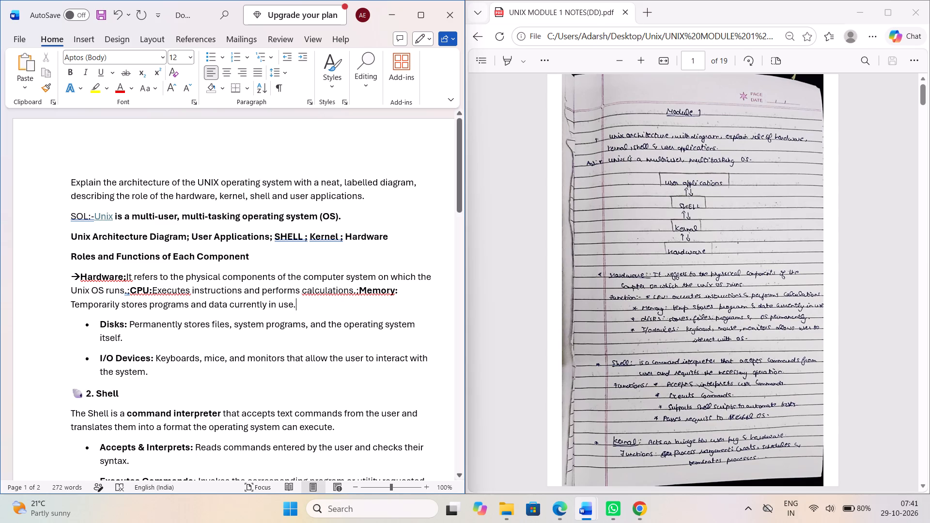
key("semicolon")
key("Return")
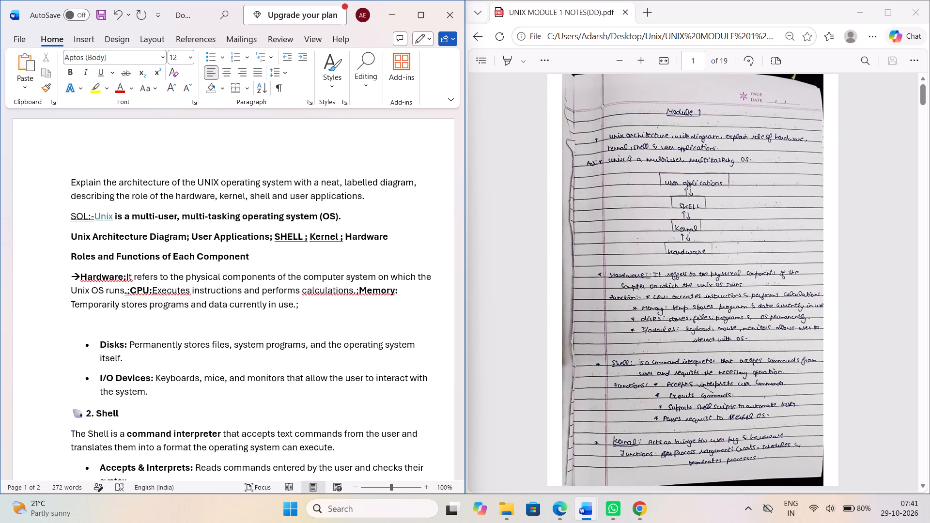
key("BackSpace")
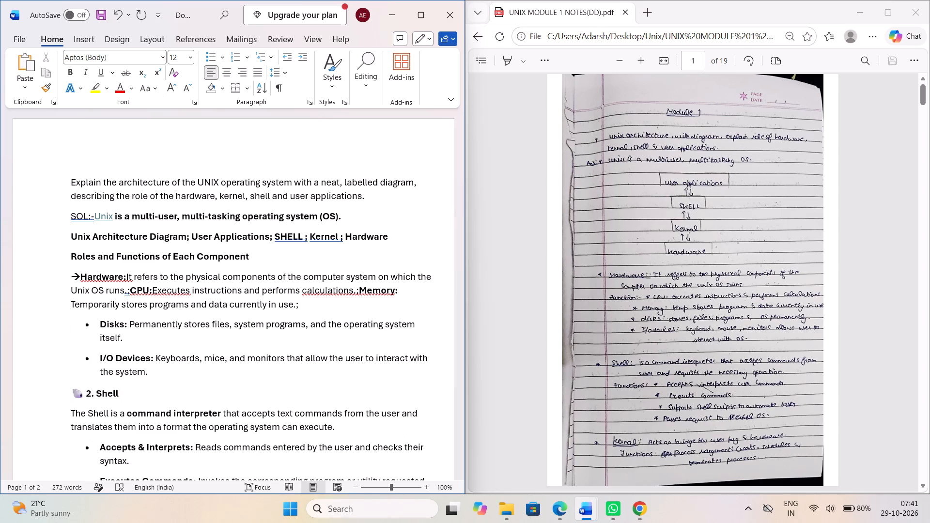
key("Down")
key("Down")
key("Left")
key("Left")
key("Left")
key("Left")
key("Left")
key("Up")
key("Left")
key("BackSpace")
key("BackSpace")
key("BackSpace")
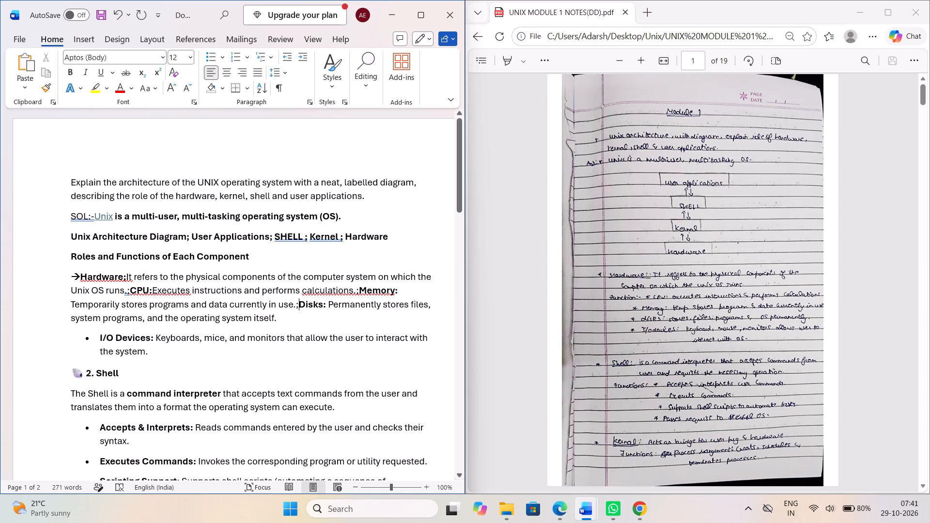
Remove "Permanently" from the start of the Disks description and capitalise "Stores" directly after the label.
left_click_drag(382, 303, 328, 305)
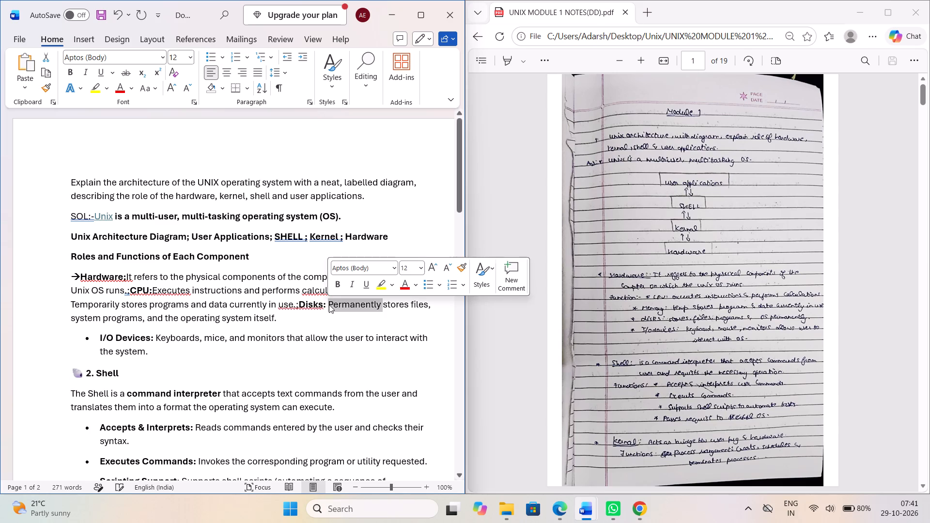
key("BackSpace")
key("BackSpace")
left_click(332, 307)
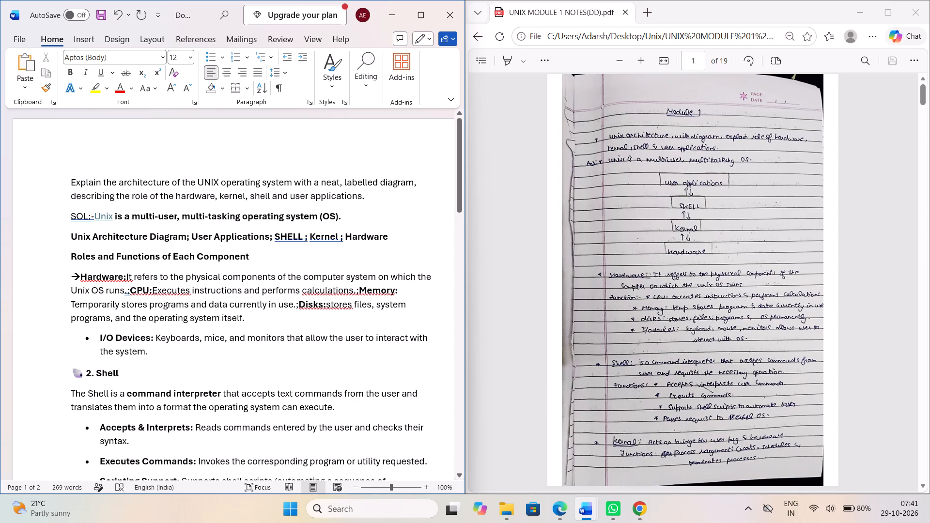
key("BackSpace")
key("shift+s")
Delete the word "system" before "programs" in the Disks description.
left_click_drag(409, 307, 377, 306)
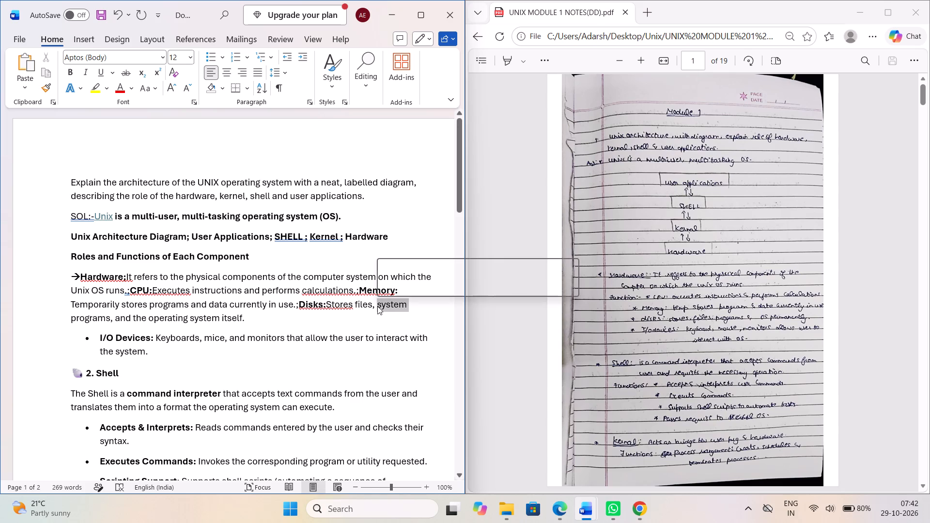
key("BackSpace")
key("BackSpace")
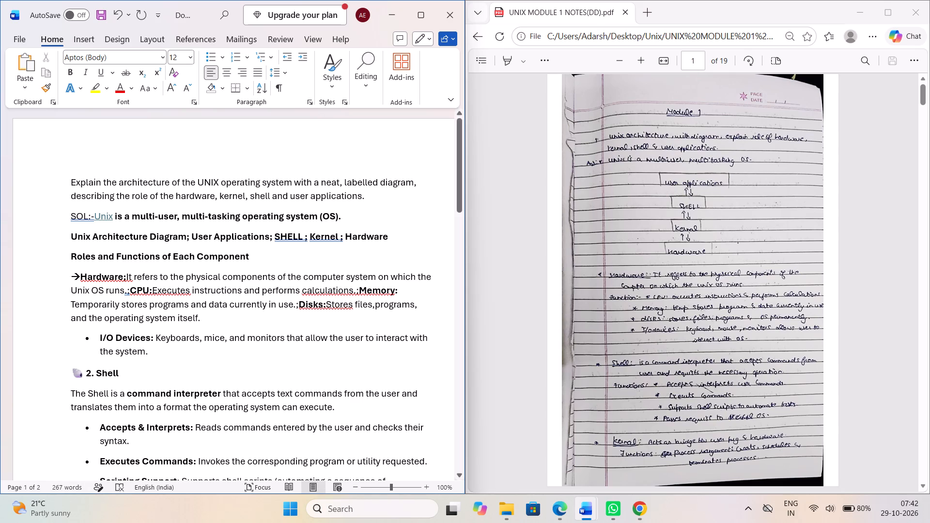
Replace "the operating system itself" at the end of the Disks description with "OS permanently".
left_click(102, 320)
key("BackSpace")
key("BackSpace")
key("BackSpace")
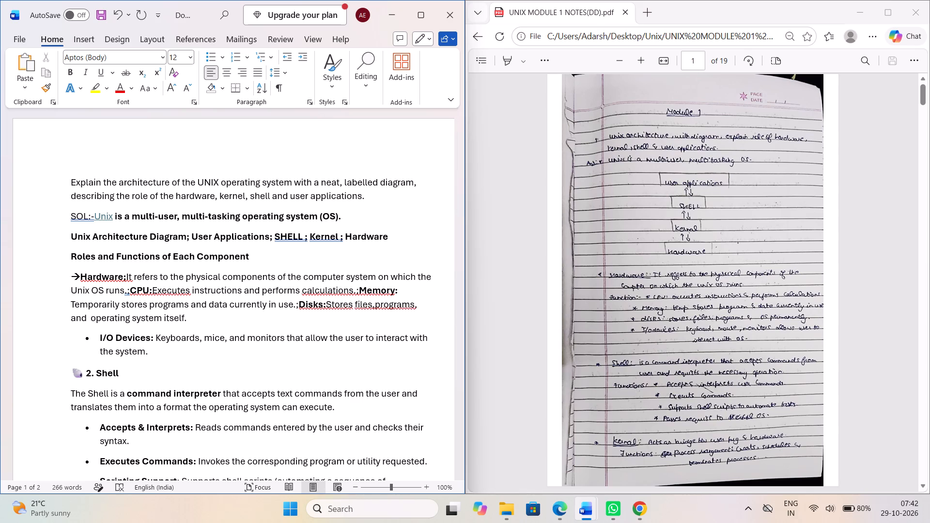
key("Delete")
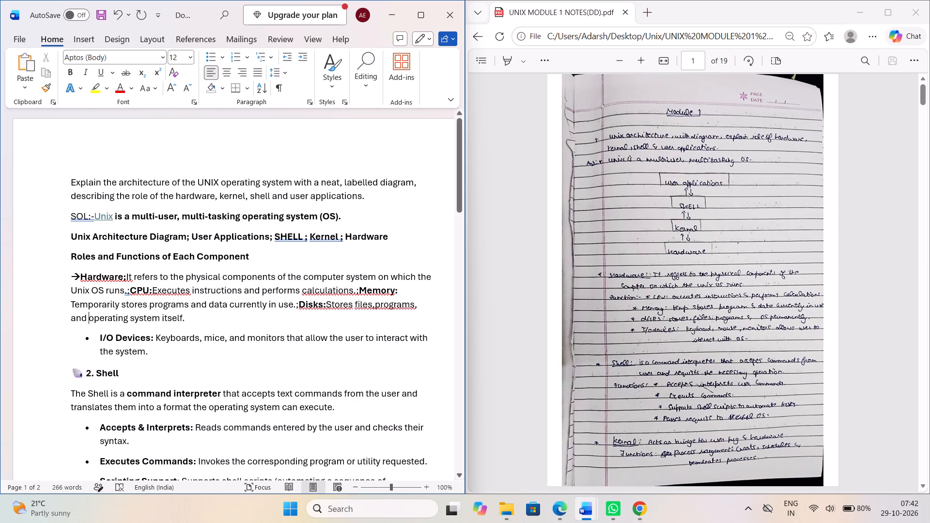
left_click_drag(182, 317, 163, 319)
left_click_drag(163, 319, 96, 321)
key("BackSpace")
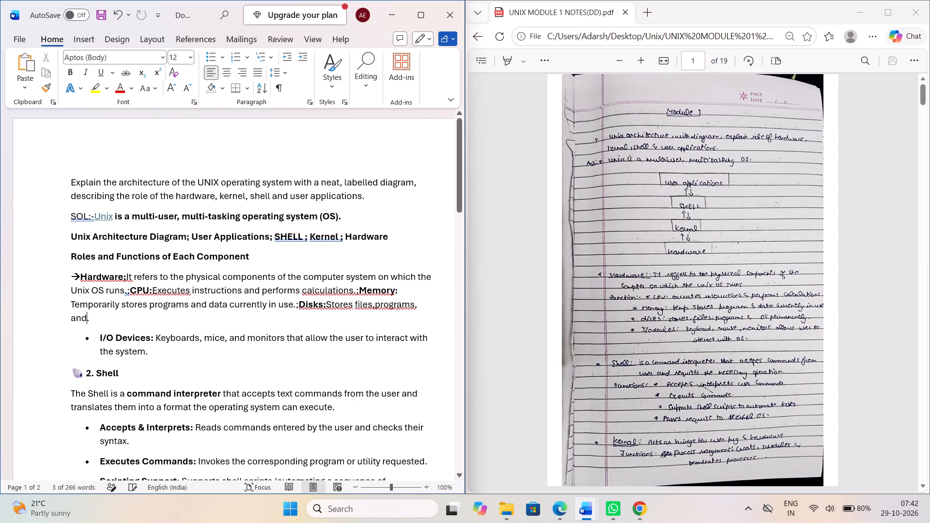
key("space")
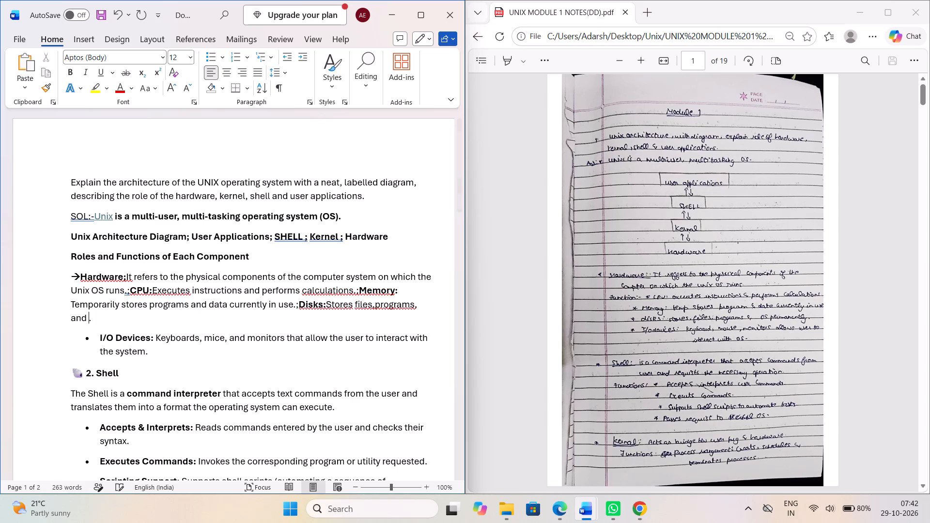
type("OS permen")
key("t")
type("ly")
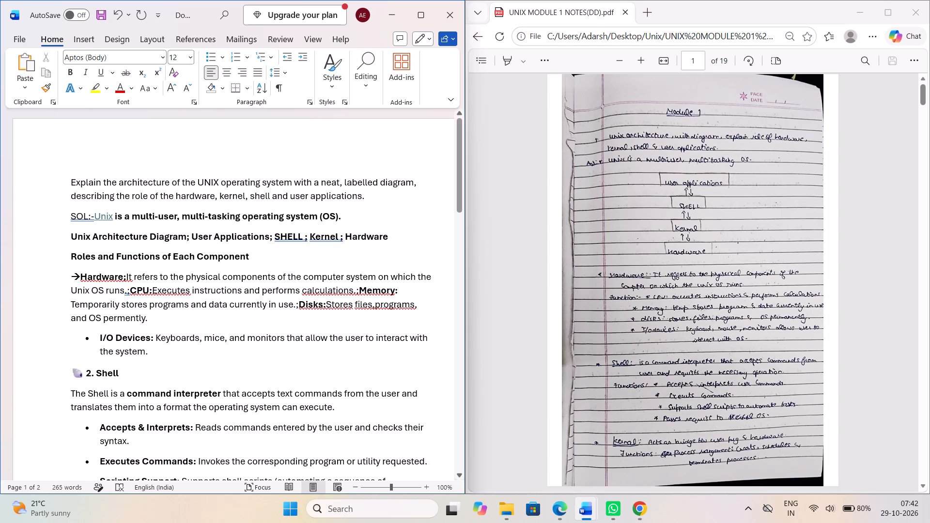
left_click(128, 320)
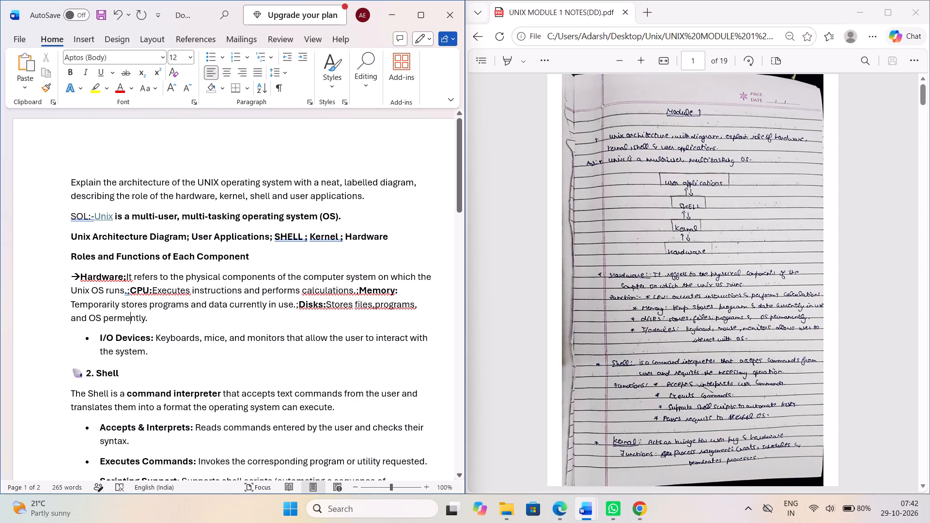
key("BackSpace")
type("anen")
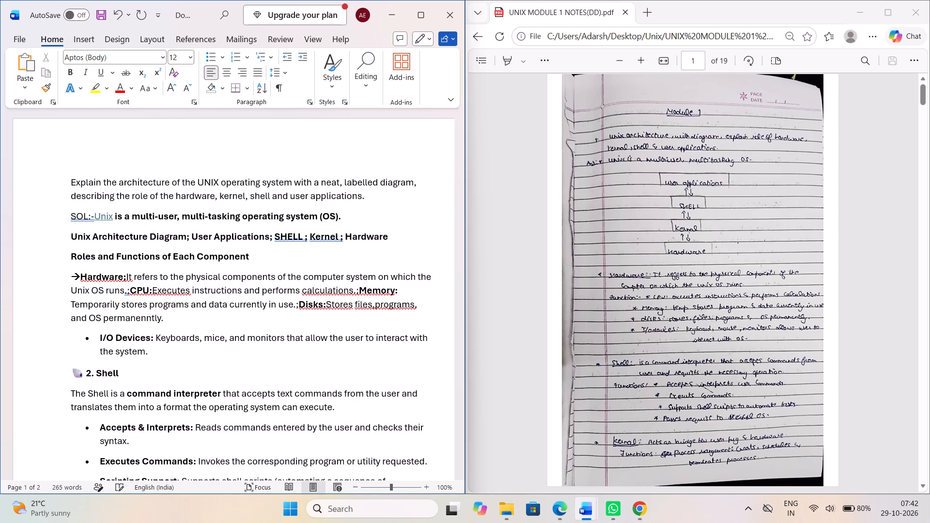
key("BackSpace")
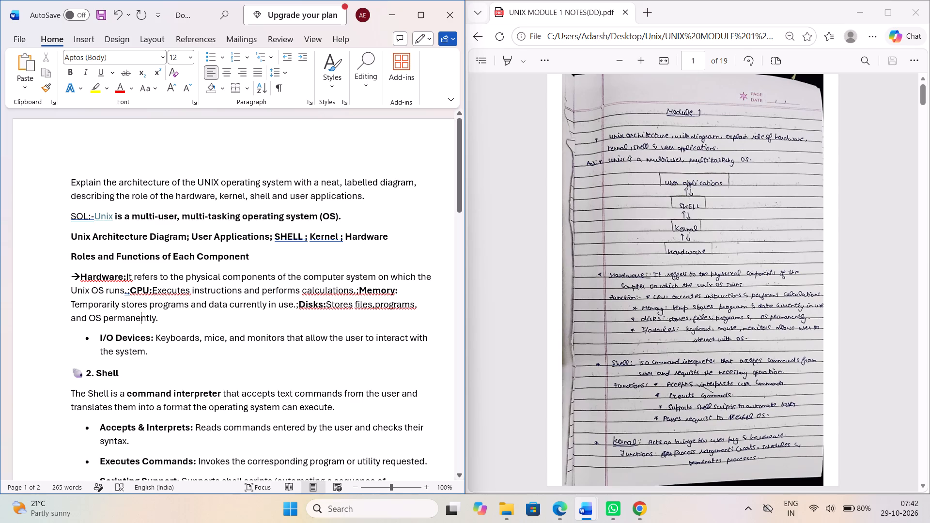
Merge the I/O Devices bullet into the Hardware paragraph, adding a semicolon directly after the Disks description.
left_click(159, 320)
key("Down")
key("Left")
key("Left")
key("Left")
key("Left")
key("Left")
key("Left")
key("Left")
key("Left")
key("Left")
key("Left")
key("Left")
key("Left")
key("Left")
key("Left")
key("BackSpace")
key("BackSpace")
key("BackSpace")
key("semicolon")
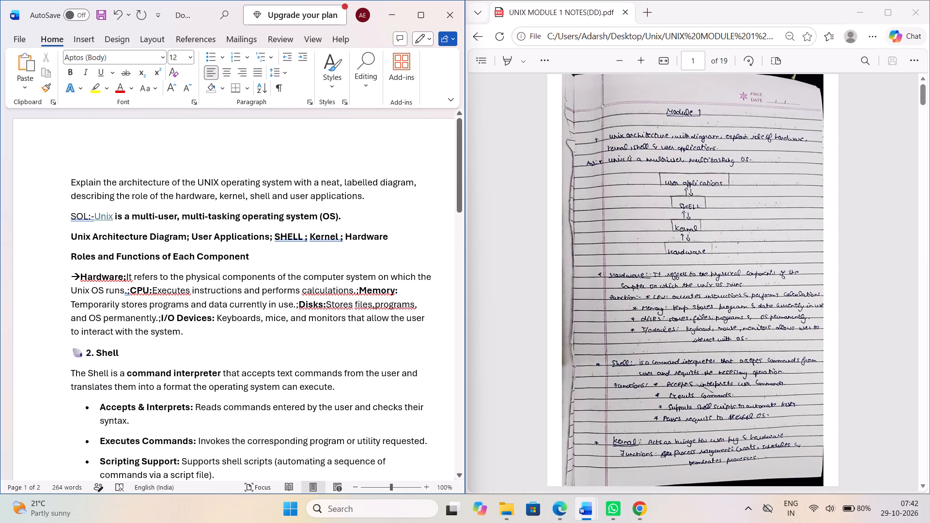
Shorten the I/O Devices description to "Keyboards, mice, and monitors allows user to interact with OS", without a final full stop.
left_click_drag(366, 320, 348, 319)
key("BackSpace")
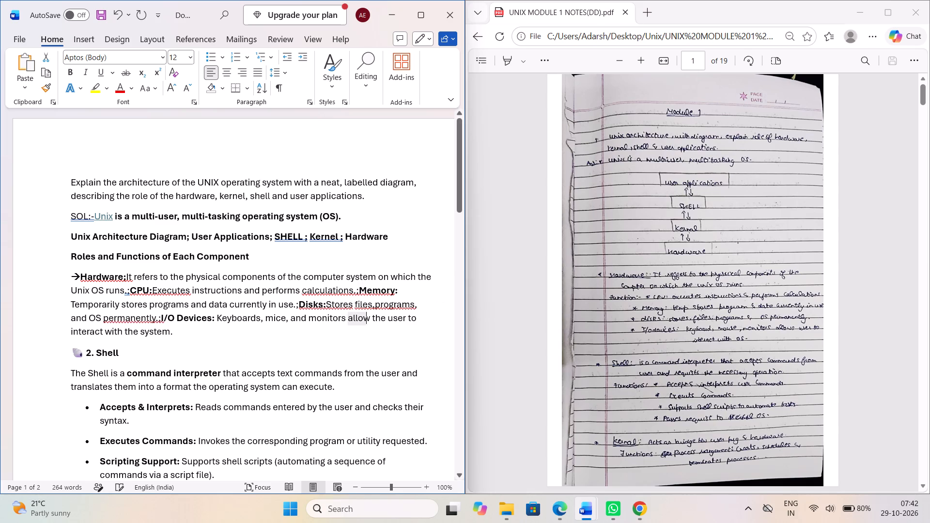
key("Right")
key("Right")
key("Right")
key("Right")
key("Right")
key("s")
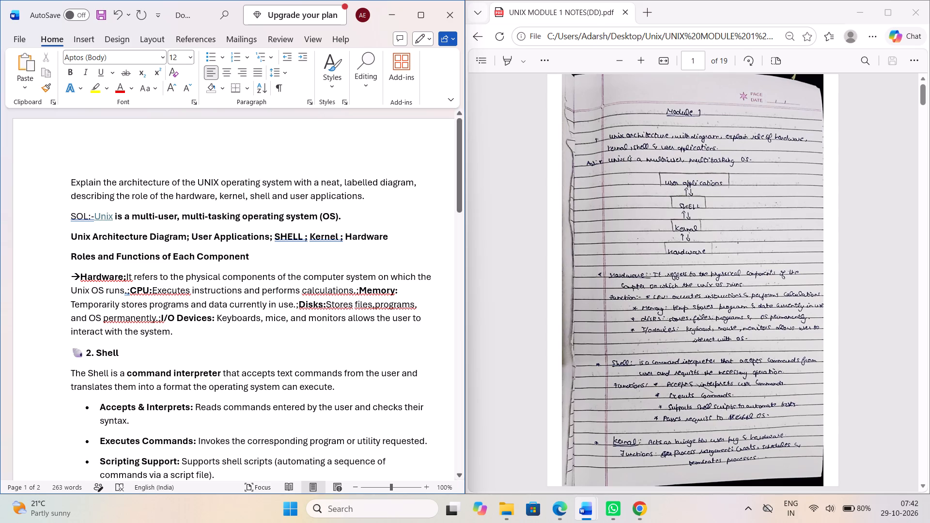
left_click_drag(392, 318, 378, 322)
left_click_drag(378, 322, 376, 323)
key("BackSpace")
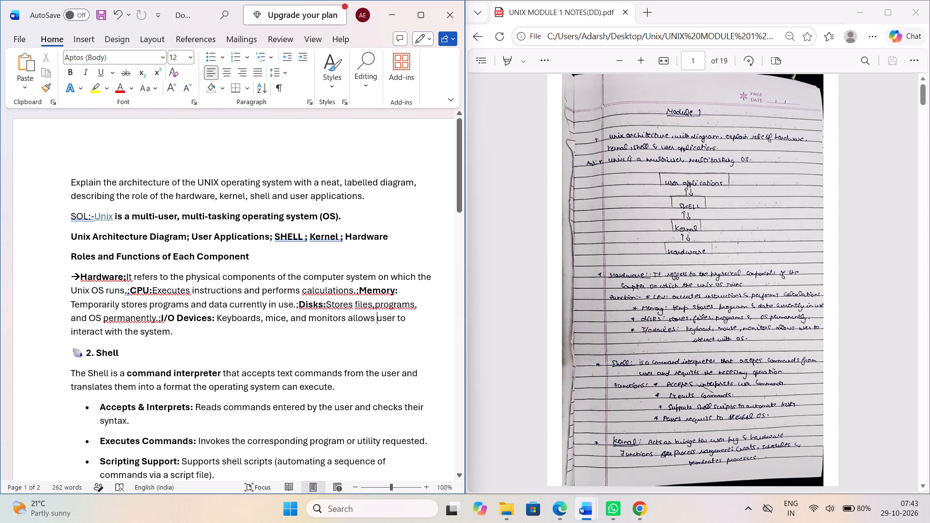
left_click(409, 321)
left_click_drag(172, 331, 132, 328)
key("BackSpace")
type("OS")
Number the UNIX architecture question by adding "1)" directly before "Explain".
left_click(69, 183)
type("1)")
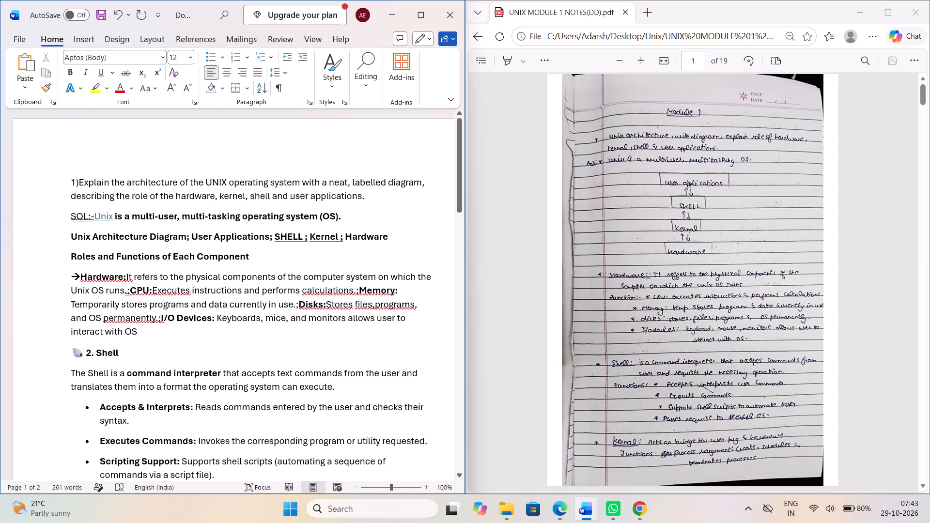
Rewrite the Shell heading as "→Shell;", replacing its emoji and number with an arrow and adding the semicolon.
scroll(135, 371, "down", 3)
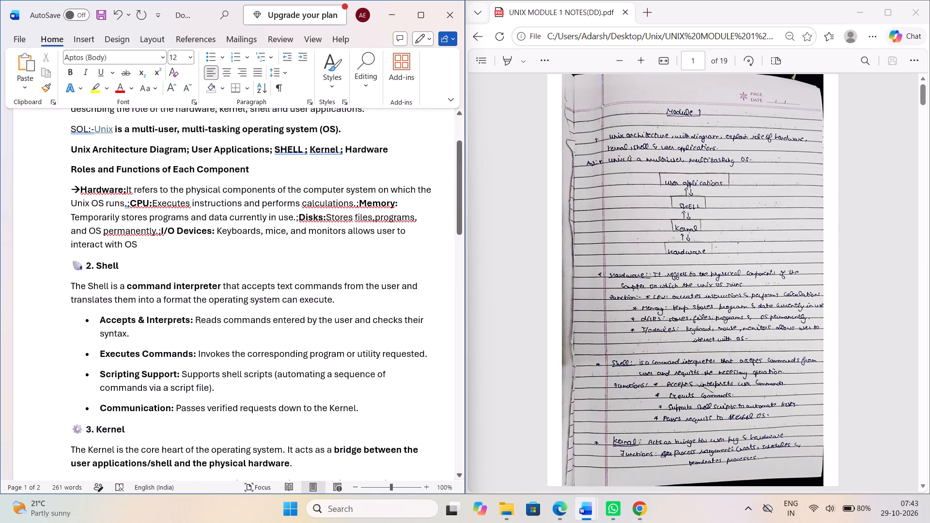
left_click(97, 266)
key("BackSpace")
key("BackSpace")
key("BackSpace")
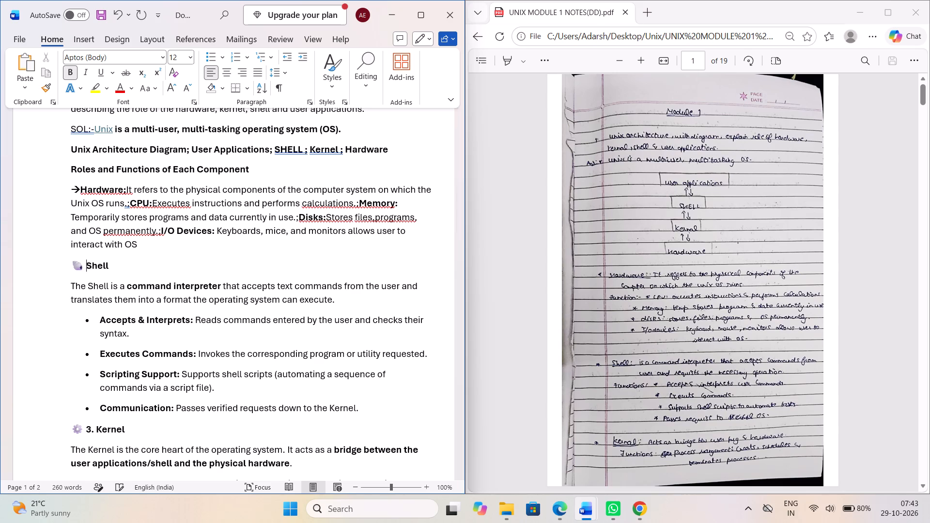
key("BackSpace")
key("BackSpace")
type("->")
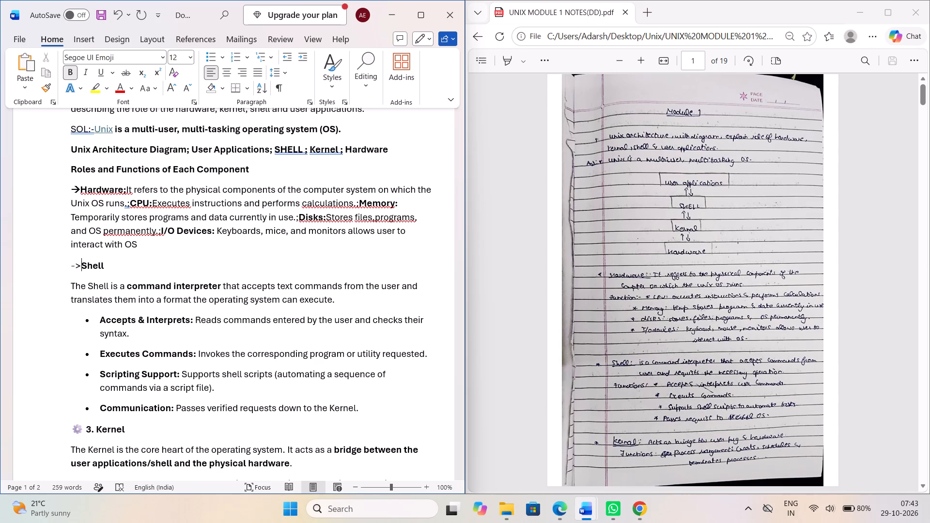
key("Left")
key("minus")
key("Right")
key("Right")
key("Left")
key("BackSpace")
key("shift+greater")
left_click(136, 262)
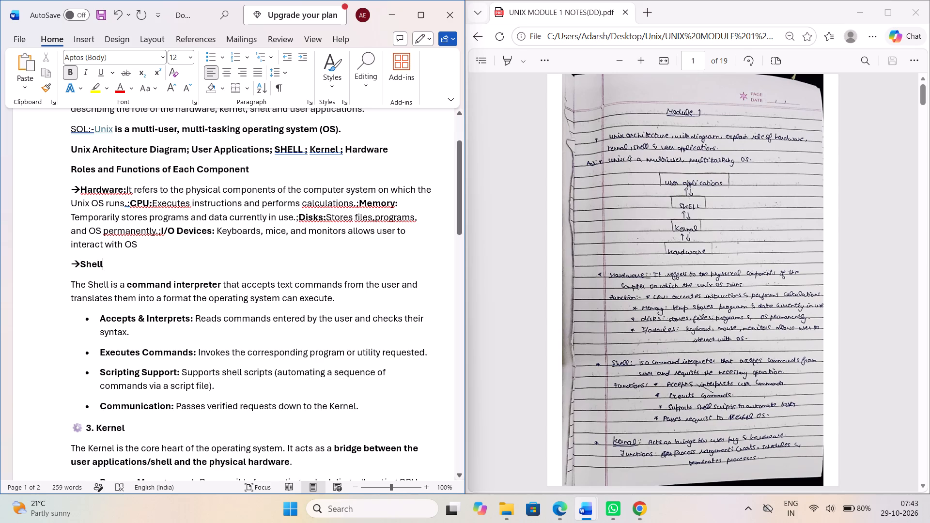
key("semicolon")
Remove "The Shell" from the Shell description and join the remaining sentence directly onto the "→Shell;" heading.
scroll(362, 335, "down", 2)
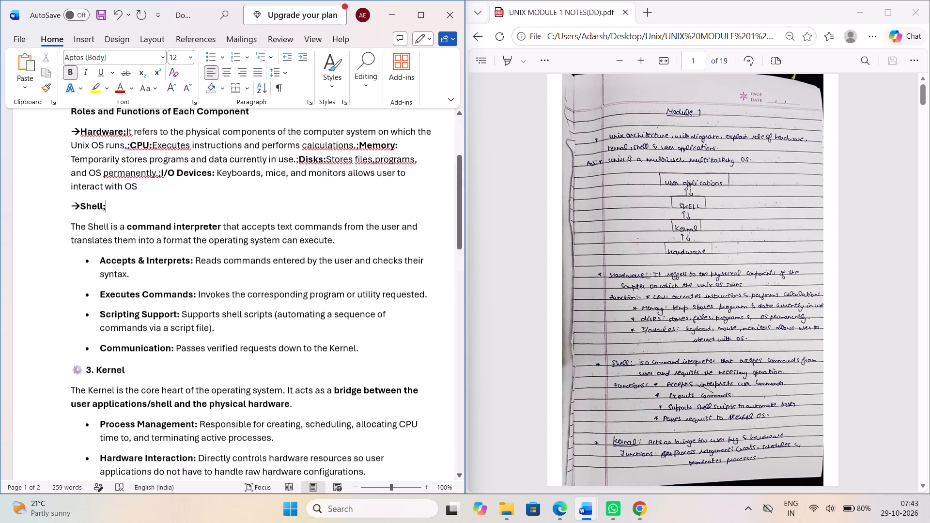
scroll(347, 287, "up", 2)
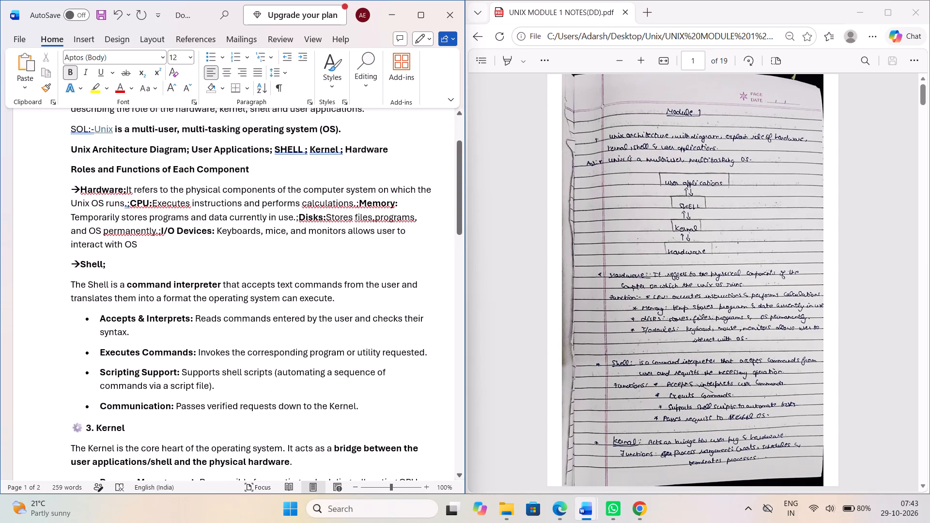
left_click_drag(110, 284, 97, 285)
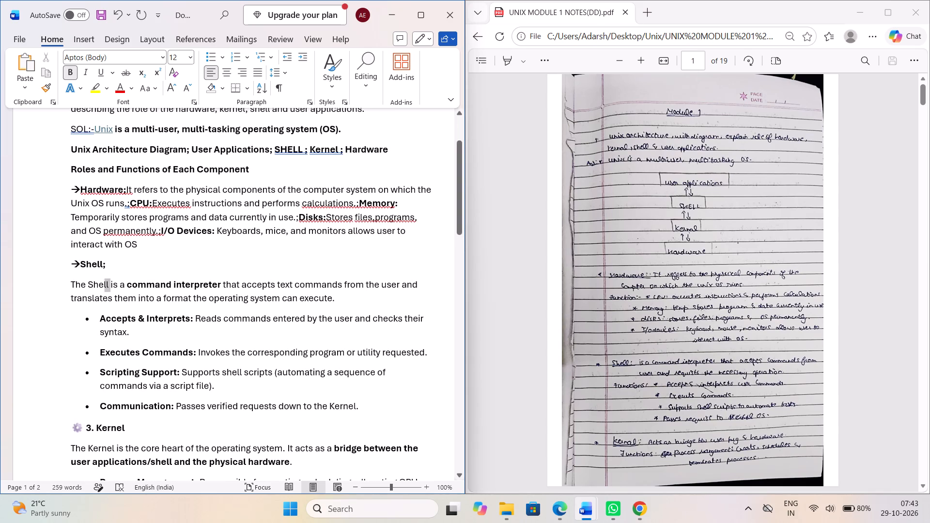
left_click_drag(97, 285, 60, 293)
left_click(62, 292)
left_click(92, 289)
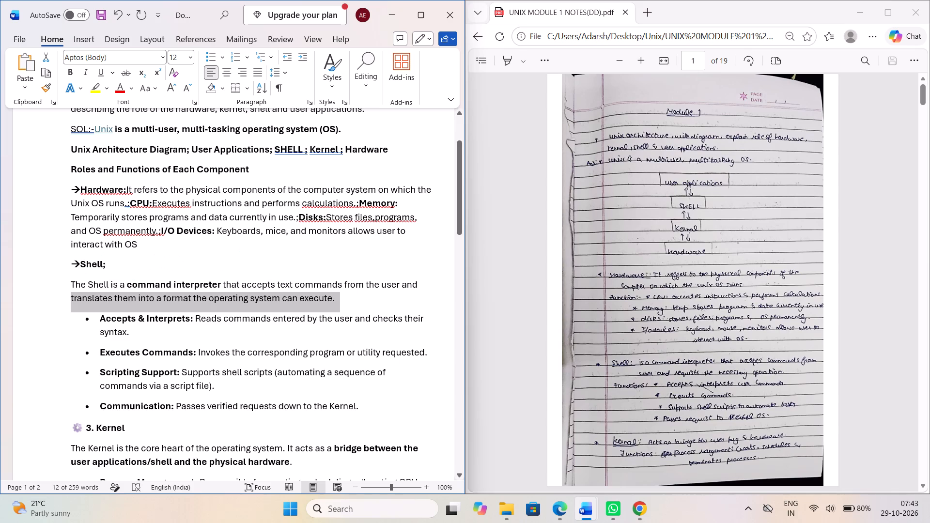
left_click_drag(110, 285, 73, 288)
key("BackSpace")
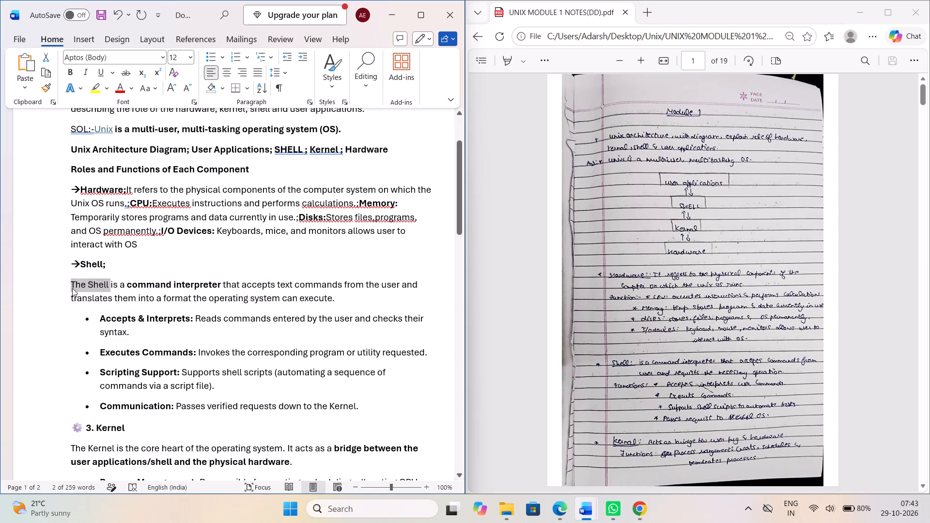
key("BackSpace")
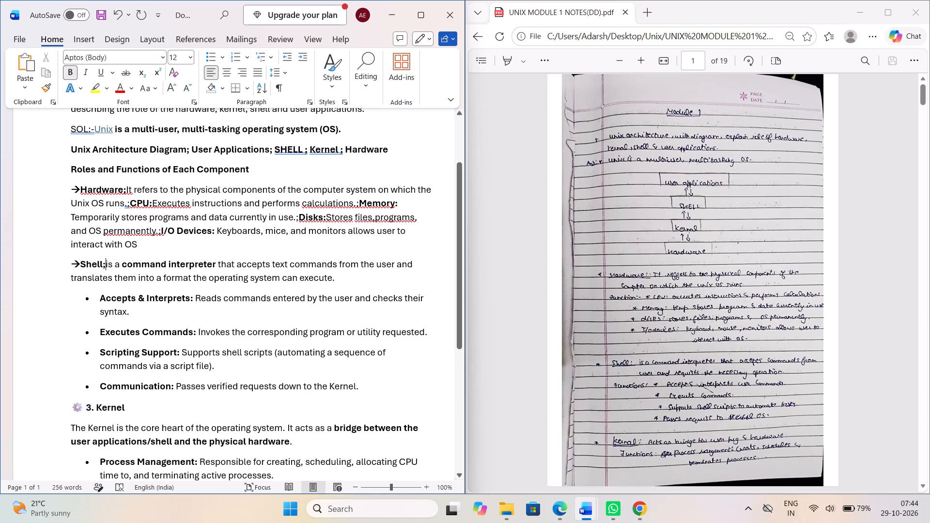
Replace the Shell sentence's ending about translating commands with "requists the necessary operation", keeping the final full stop.
left_click_drag(331, 276, 72, 296)
left_click_drag(72, 296, 55, 281)
key("BackSpace")
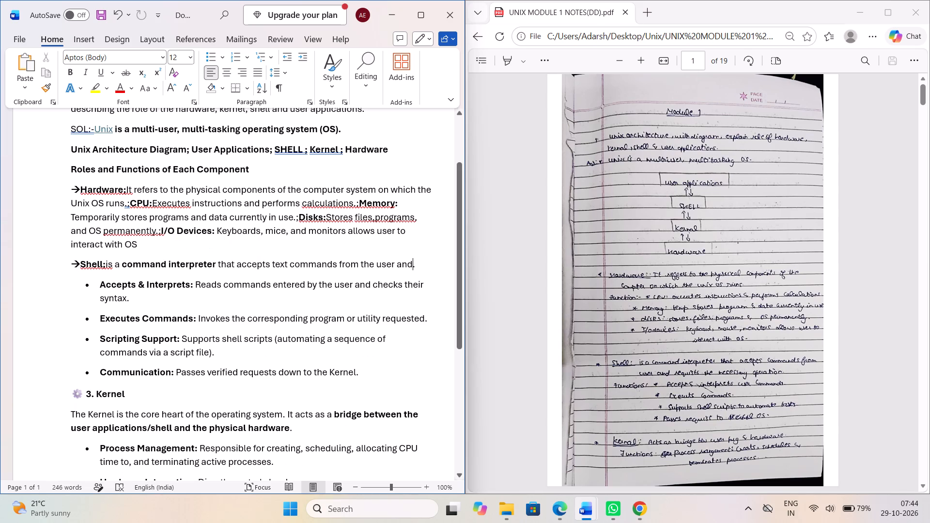
key("space")
type("requists")
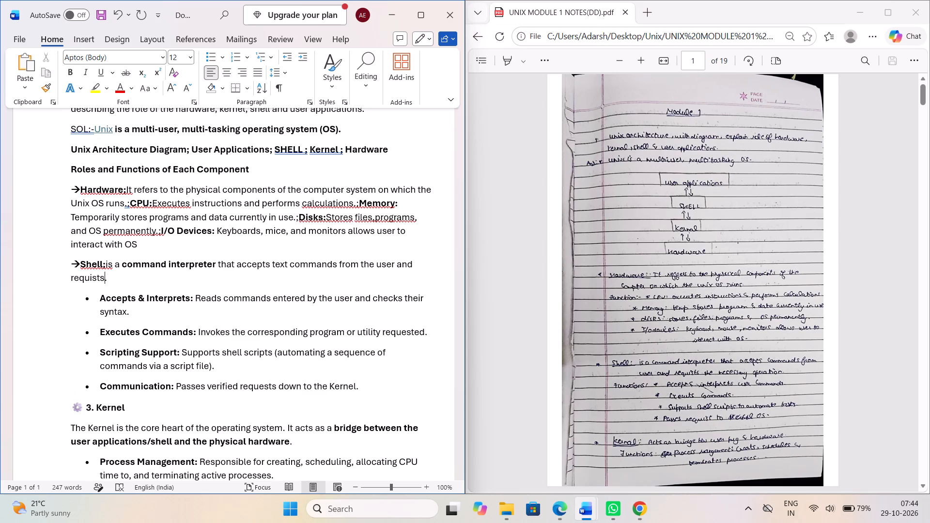
key("space")
type("the nece")
key("s")
type("sary")
key("space")
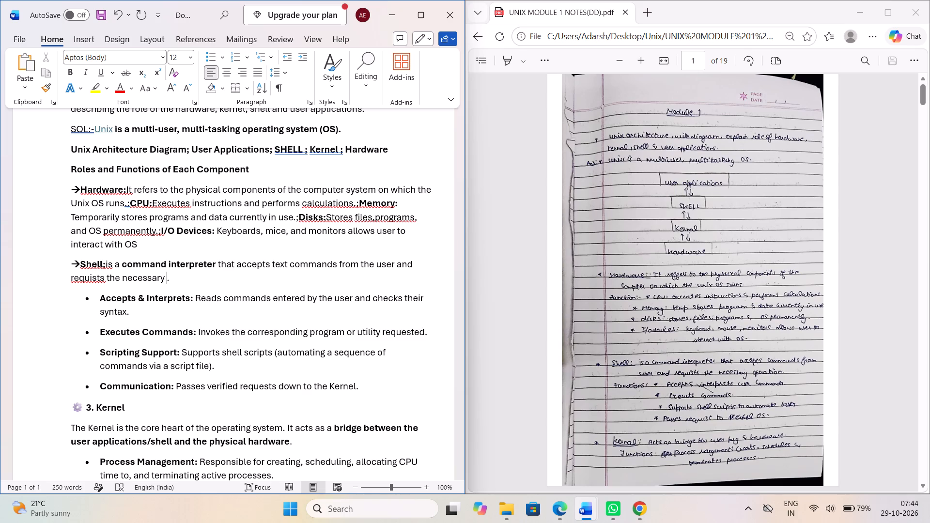
type("operations")
key("BackSpace")
left_click(219, 273)
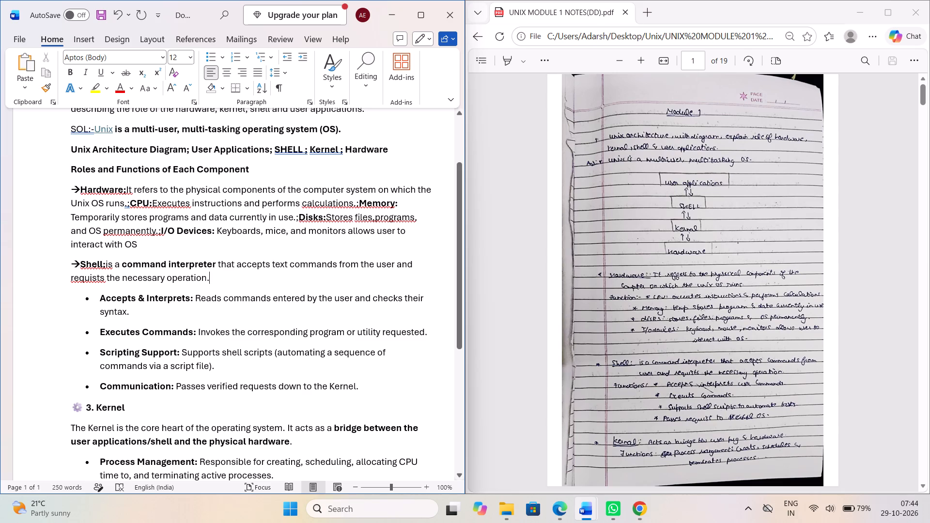
Insert "FUNTIONS;" directly before "CPU:" in the Hardware paragraph.
left_click(161, 168)
left_click(128, 200)
type("FU")
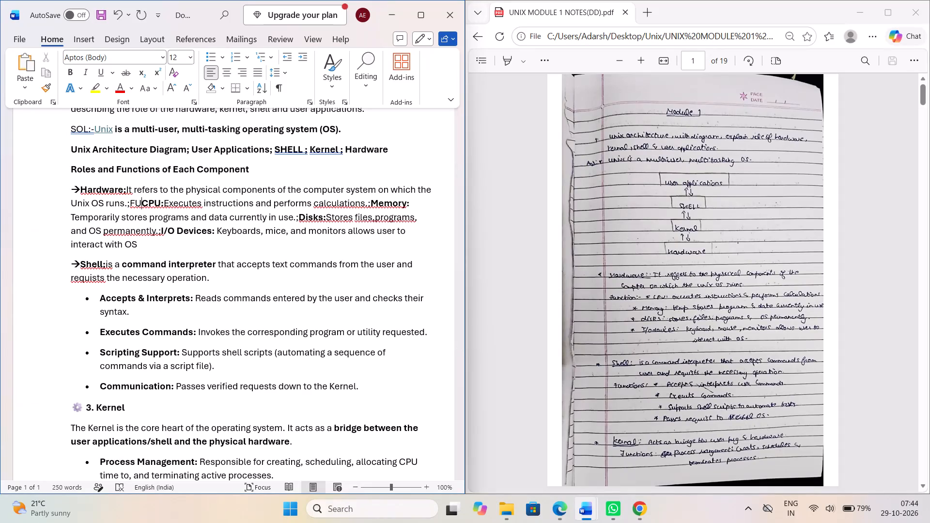
type("NTIONS")
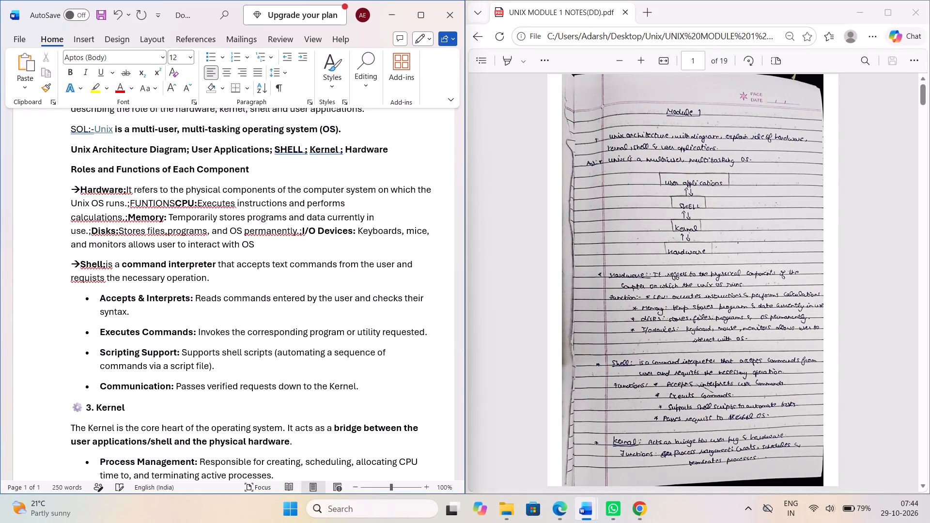
key("semicolon")
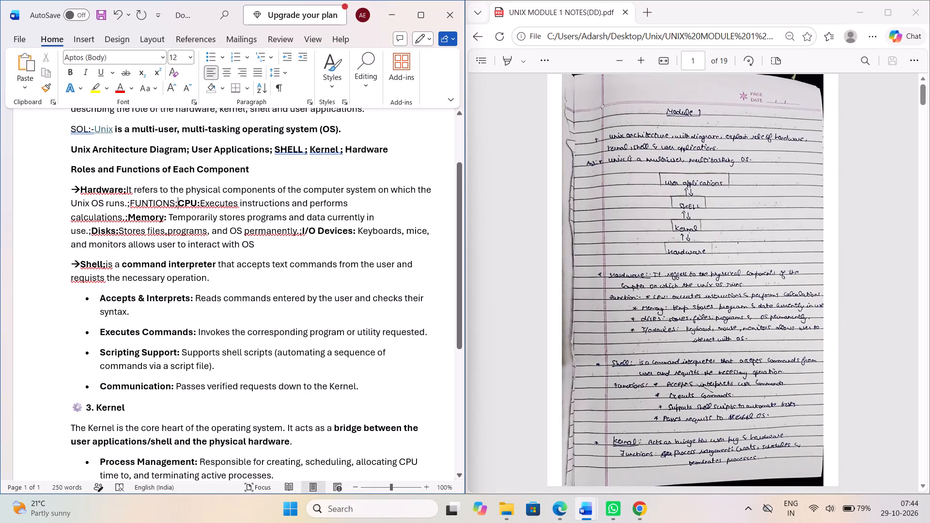
Delete the "Roles and Functions of Each Component" heading above the Hardware paragraph.
left_click_drag(251, 168, 218, 172)
left_click_drag(218, 172, 73, 165)
key("BackSpace")
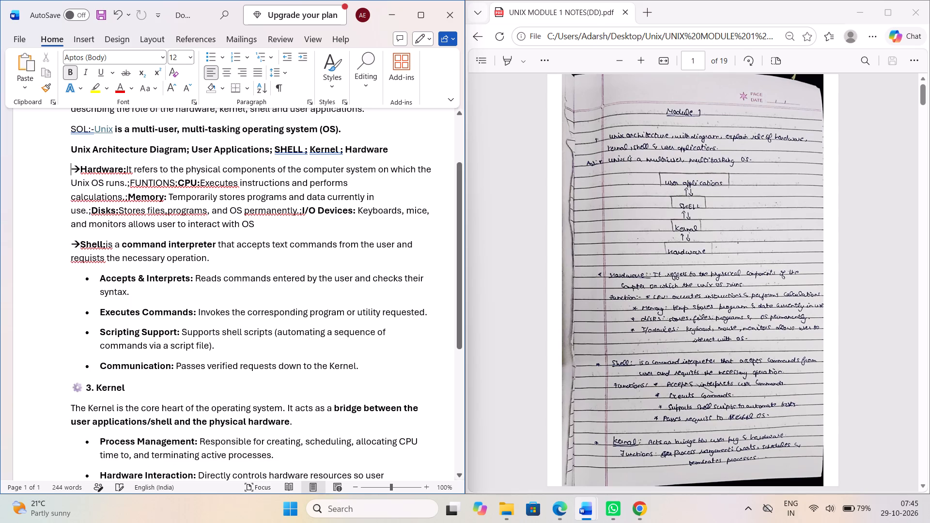
Add a space between "permanently." and the semicolon before "I/O Devices:" in the Hardware paragraph.
left_click(131, 181)
left_click(239, 238)
left_click(299, 210)
key("space")
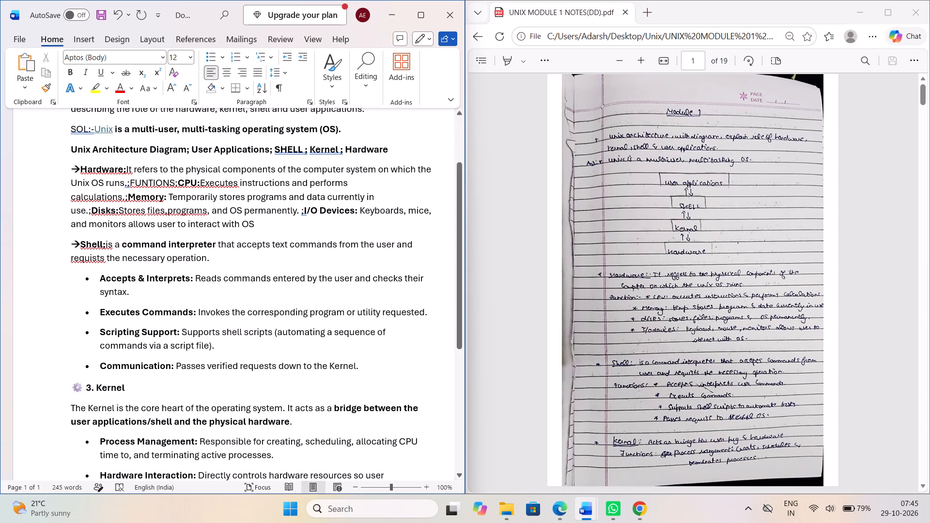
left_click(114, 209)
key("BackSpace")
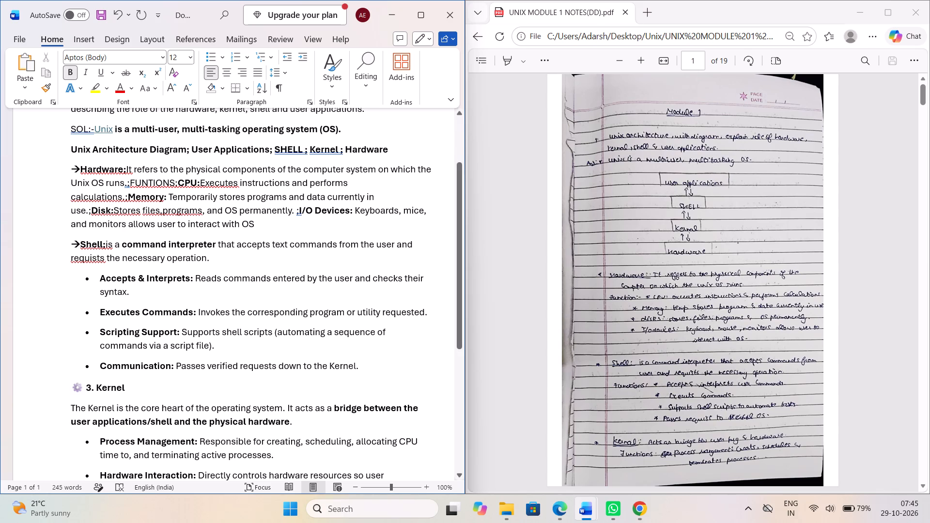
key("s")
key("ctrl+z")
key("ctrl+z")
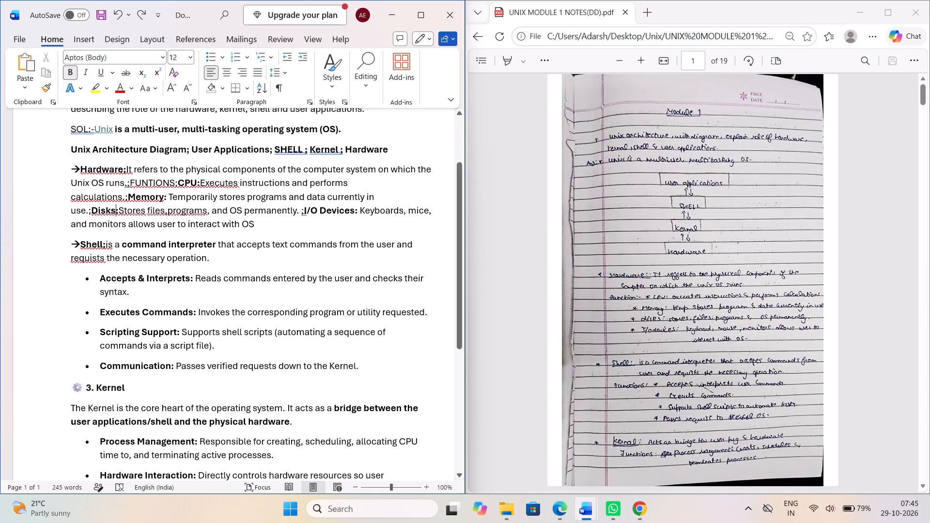
Space out the Disks entry in the Hardware paragraph with single spaces before "Disks:", before "Stores" and before "programs".
left_click(88, 210)
key("space")
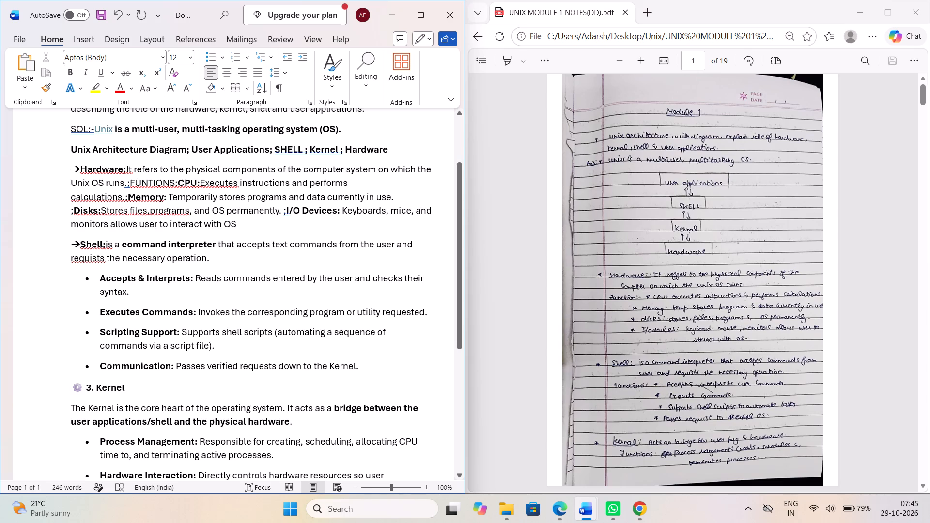
key("BackSpace")
key("Right")
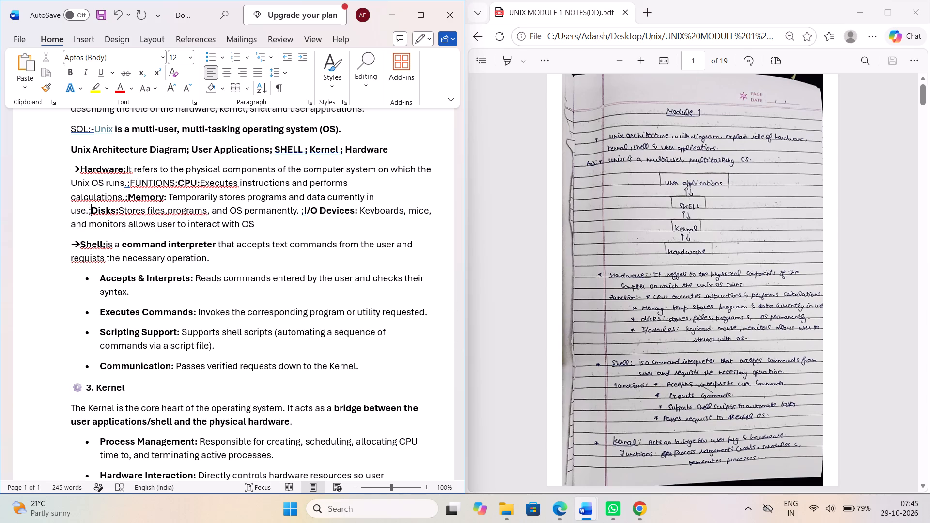
key("space")
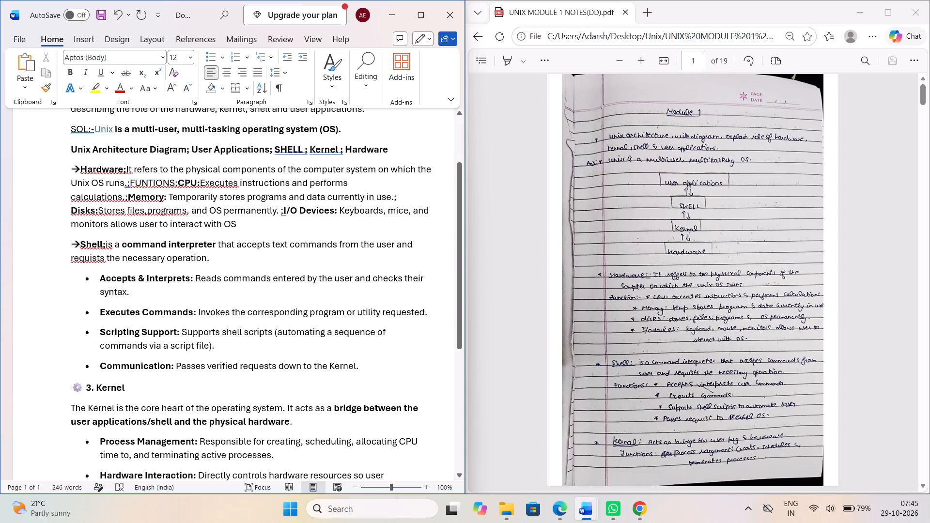
left_click(147, 211)
key("space")
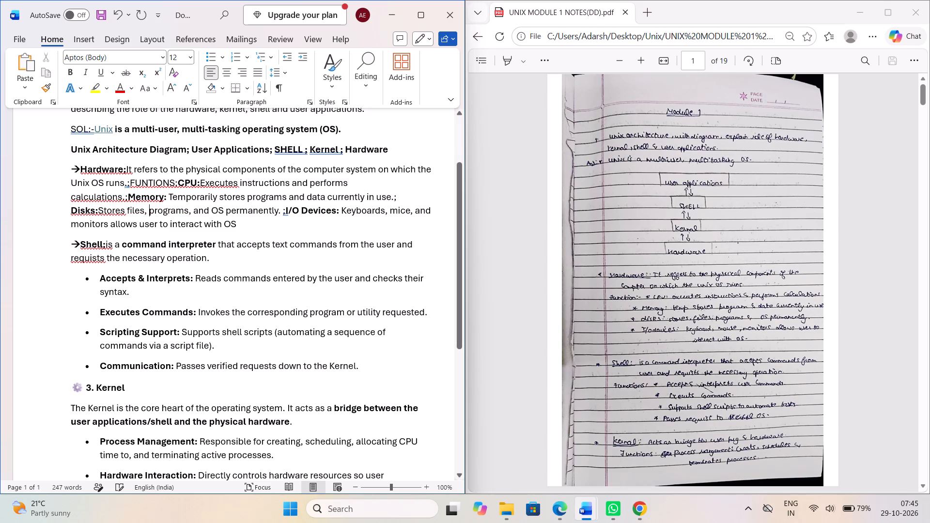
left_click(97, 213)
key("space")
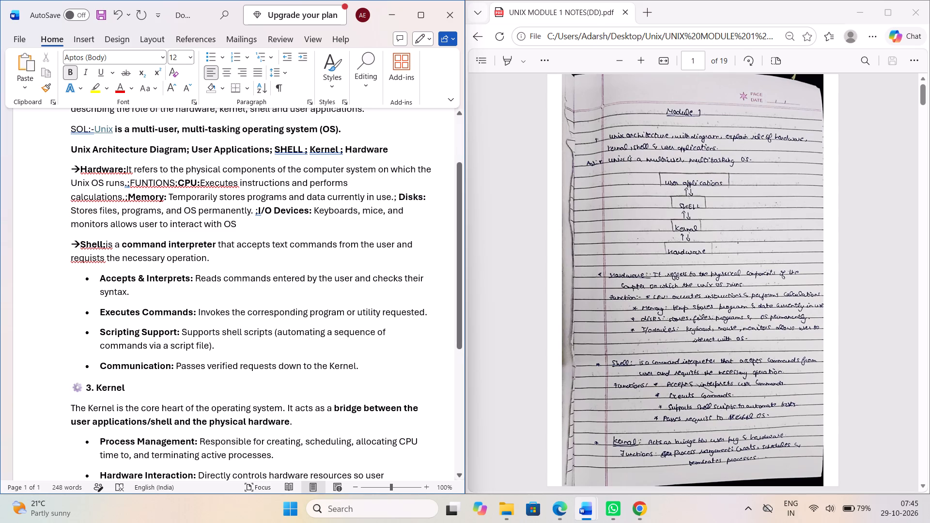
Add single spaces before "FUNTIONS", before the semicolon following it, and before "CPU:" in the Hardware paragraph.
left_click(129, 180)
key("space")
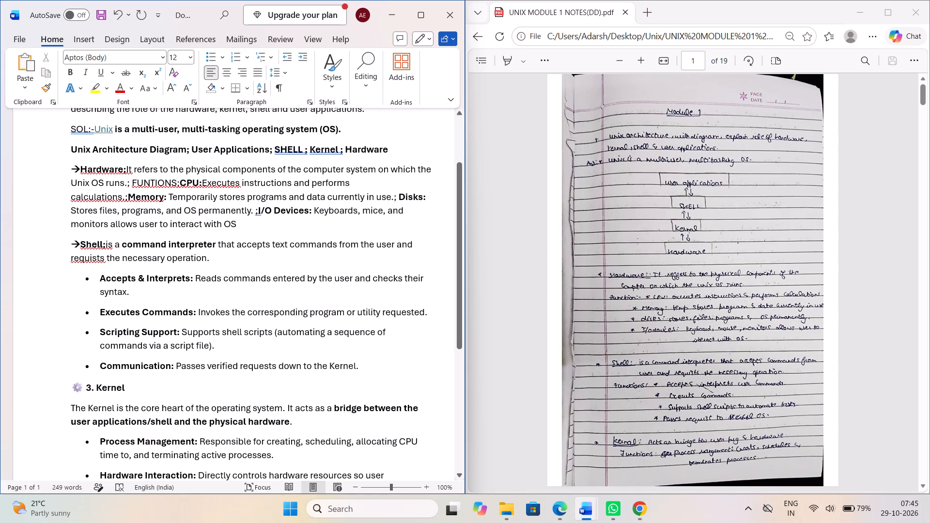
left_click(174, 183)
key("space")
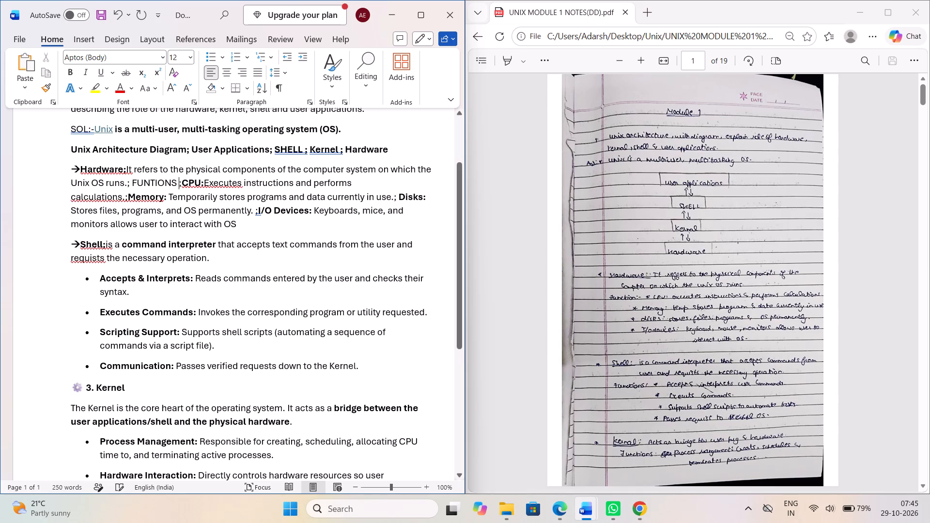
left_click(182, 184)
key("space")
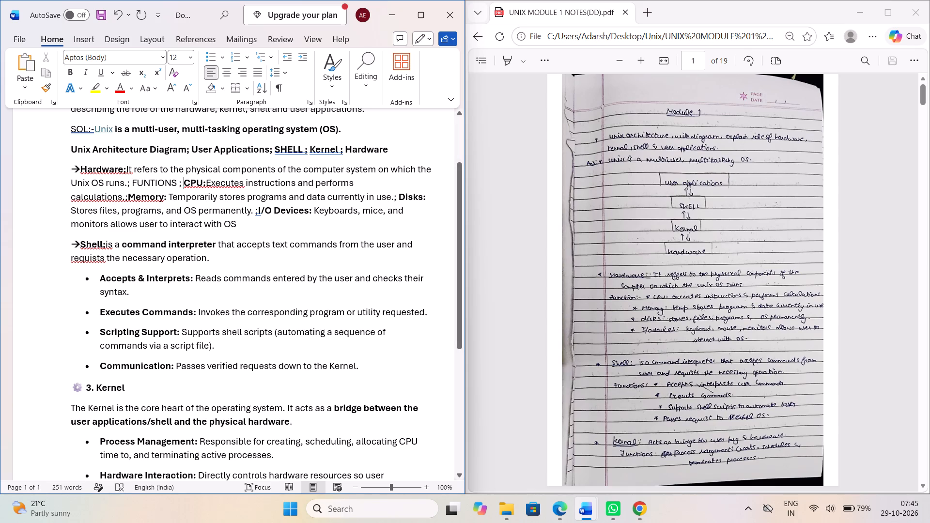
Remove the space before "CPU:" in the Hardware paragraph and add one between "CPU:" and "Executes".
key("BackSpace")
key("Right")
key("Right")
key("Right")
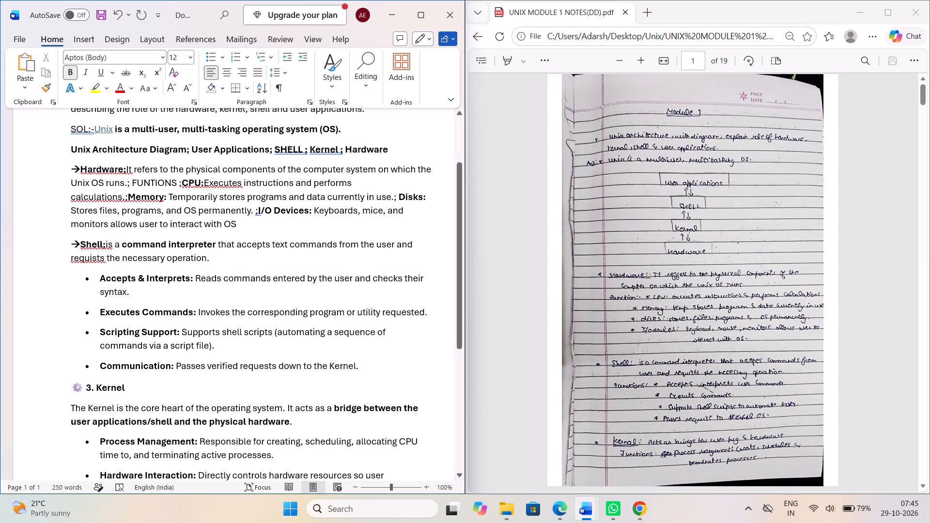
key("Right")
key("space")
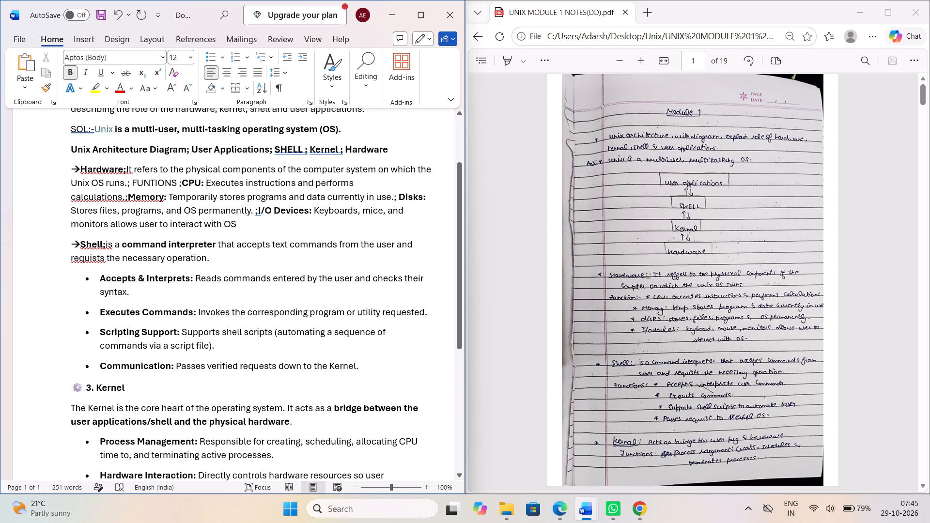
Add a space before the semicolon following "Hardware" and before the semicolon following "calculations." in the Hardware paragraph.
left_click(123, 170)
key("space")
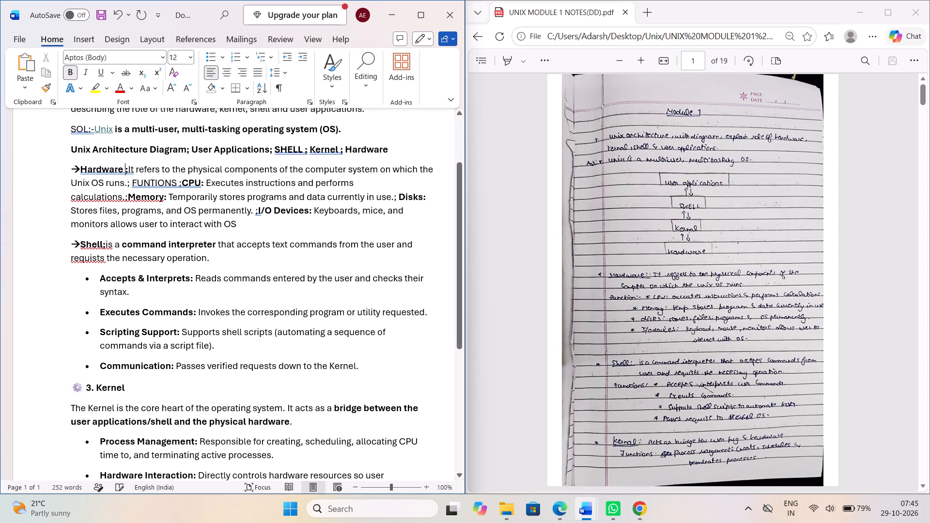
left_click(124, 197)
key("space")
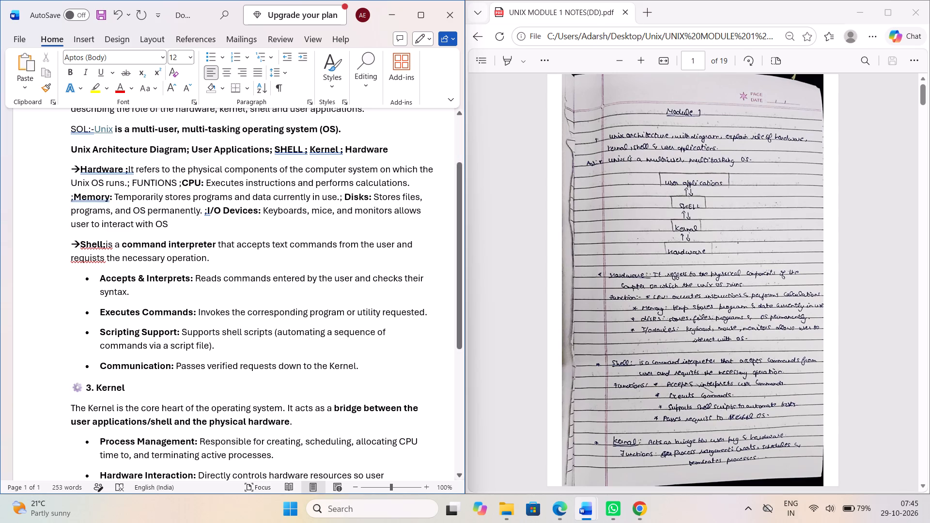
Add a single space between "Shell;" and "is" at the start of the Shell paragraph.
left_click(104, 244)
key("space")
key("Right")
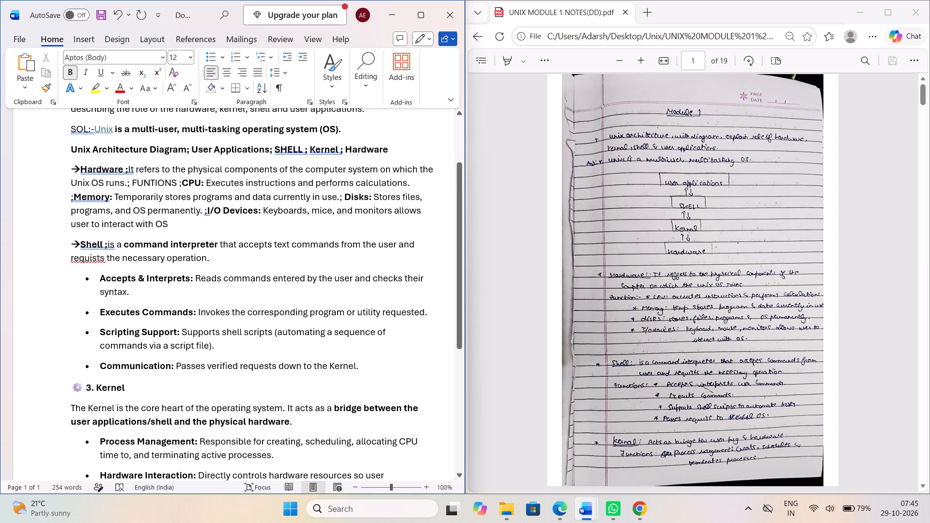
key("Left")
key("BackSpace")
key("Right")
key("space")
Append "; FUNCTIONS; " after "the necessary operation." at the end of the Shell paragraph.
left_click(100, 258)
left_click(211, 261)
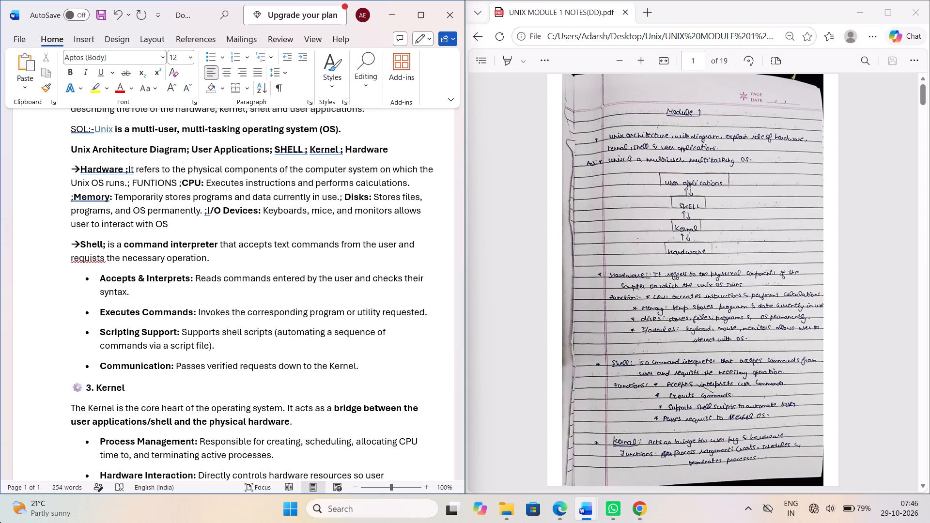
key("space")
key("BackSpace")
key("semicolon")
key("BackSpace")
type("; FUnc")
key("BackSpace")
key("BackSpace")
key("BackSpace")
type("UNCTIONS")
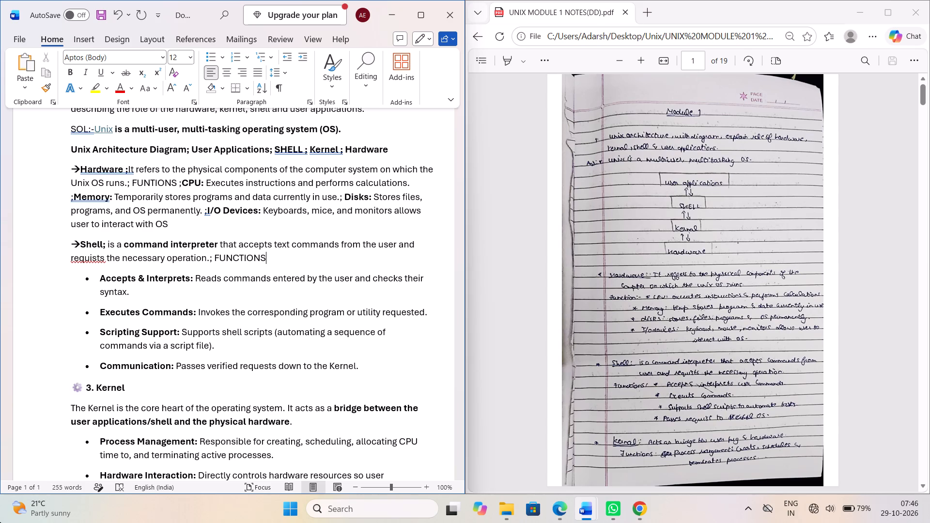
key("semicolon")
key("space")
Merge the "Accepts & Interprets" bullet into the Shell paragraph, directly after "FUNCTIONS;".
left_click(97, 277)
key("BackSpace")
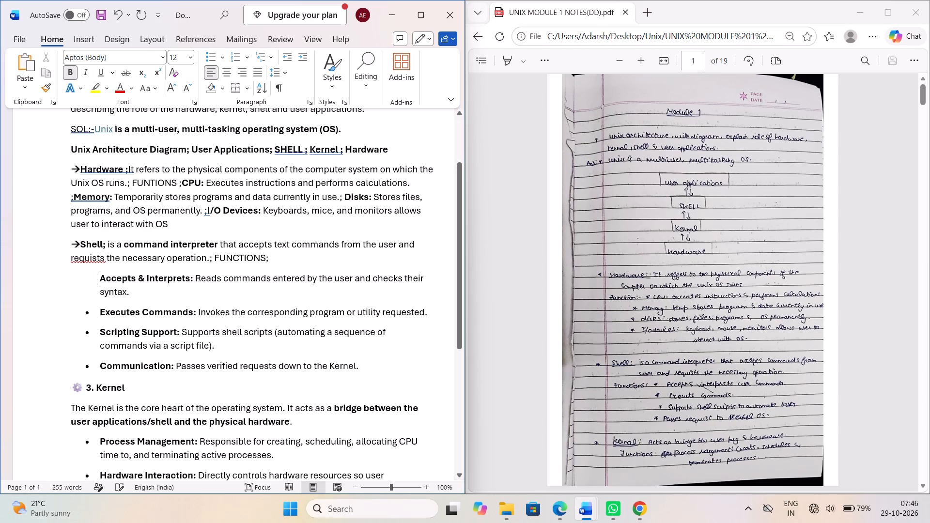
key("BackSpace")
key("BackSpace")
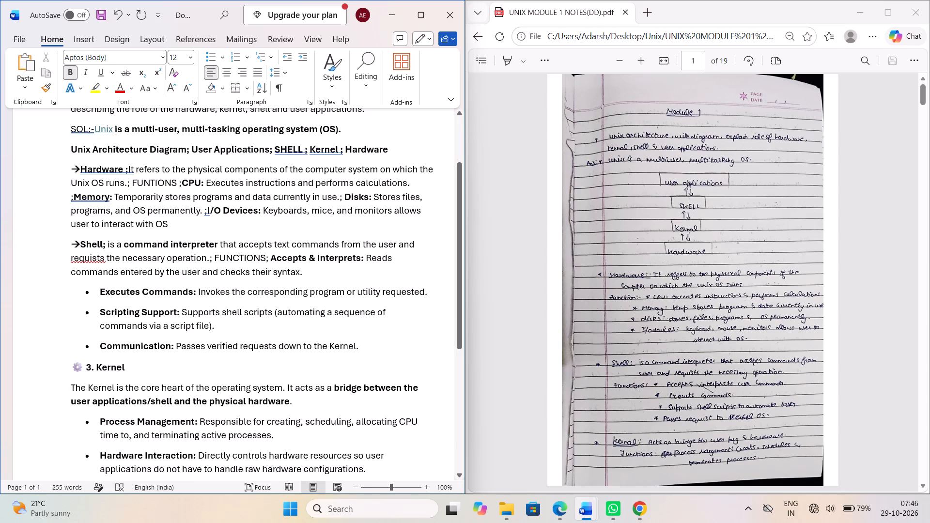
Delete "Reads" and "entered by the user and checks their syntax." from the Accepts & Interprets entry, keeping "commands".
left_click_drag(367, 255, 391, 262)
key("BackSpace")
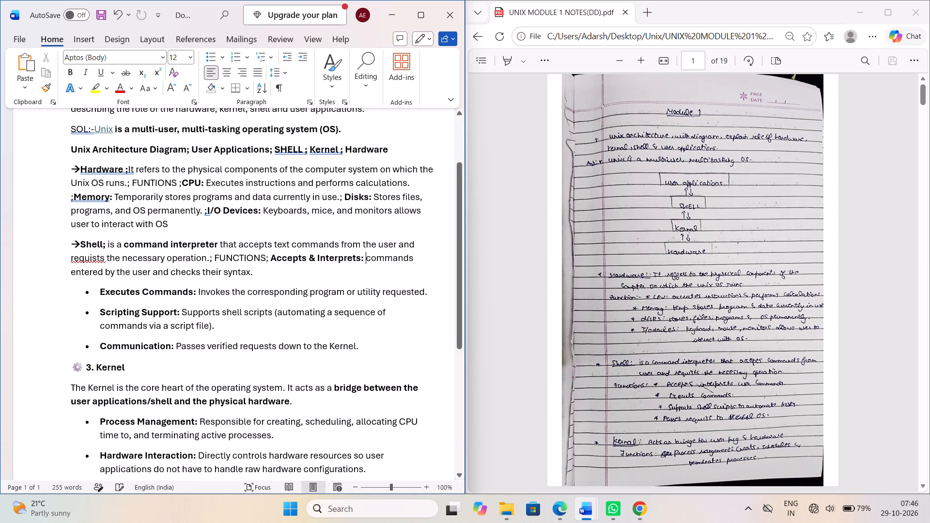
left_click_drag(258, 273, 78, 279)
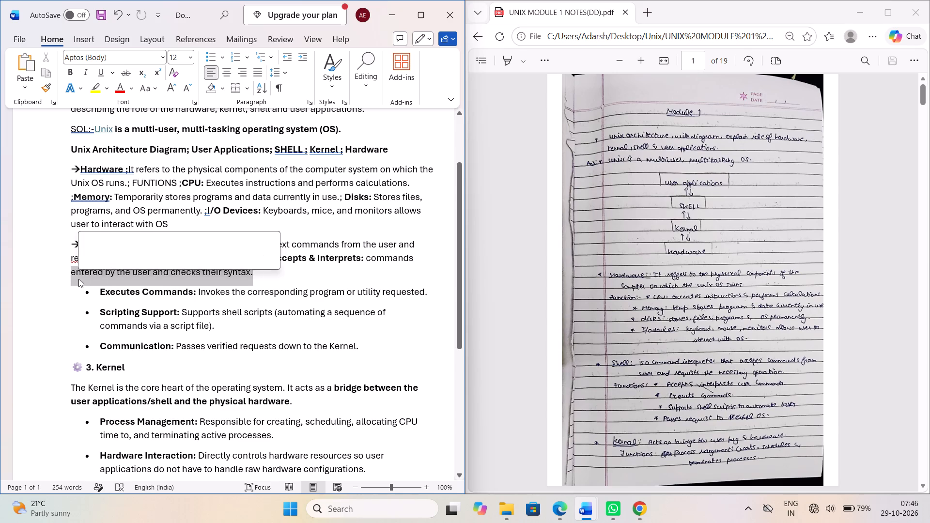
key("BackSpace")
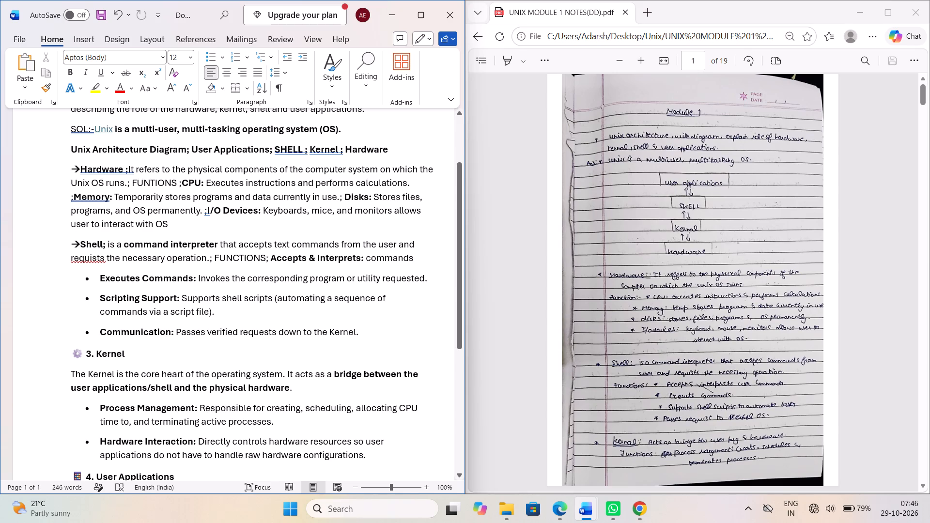
Replace the colon after "Accepts & Interprets" with "user" and end the entry with ".;" after "commands".
left_click(365, 259)
key("BackSpace")
key("BackSpace")
key("space")
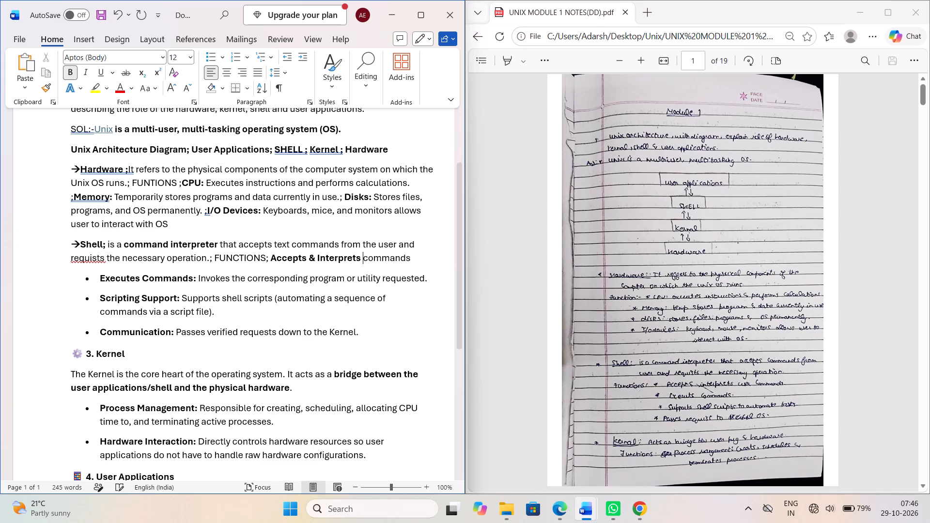
type("user")
key("space")
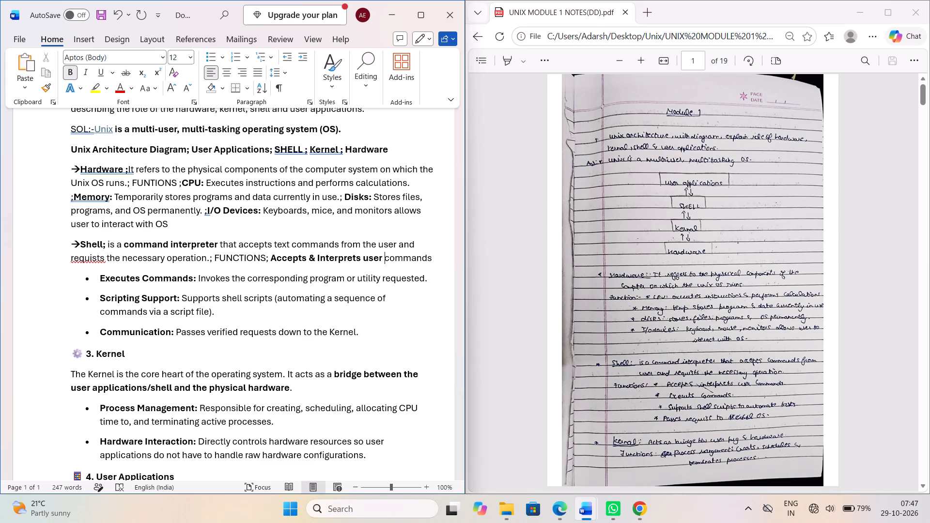
key("Right")
key("Right")
key("Right")
key("Right")
key("Right")
key("Right")
key("Right")
key("Right")
type(".;")
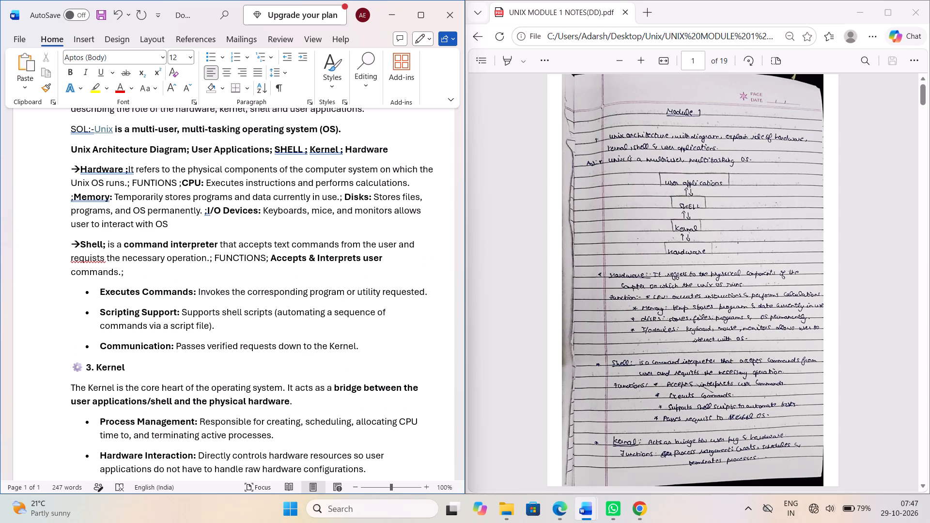
Merge the "Executes Commands" bullet into the Shell paragraph, directly after "commands.;".
key("Down")
key("Left")
key("Left")
key("Left")
key("Left")
key("Left")
key("BackSpace")
key("BackSpace")
key("BackSpace")
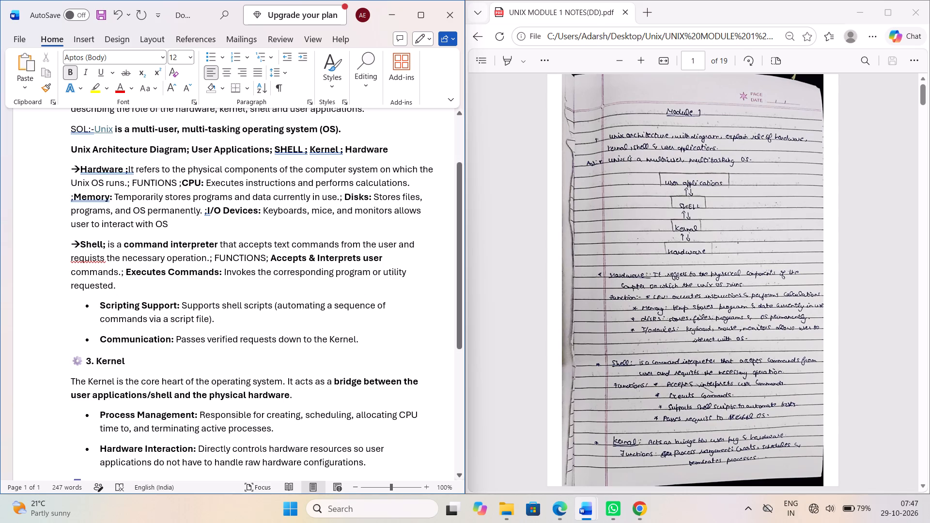
Replace the colon and description after "Executes Commands" with a semicolon and space, joining the Scripting Support bullet to the Shell paragraph.
left_click_drag(218, 268, 221, 280)
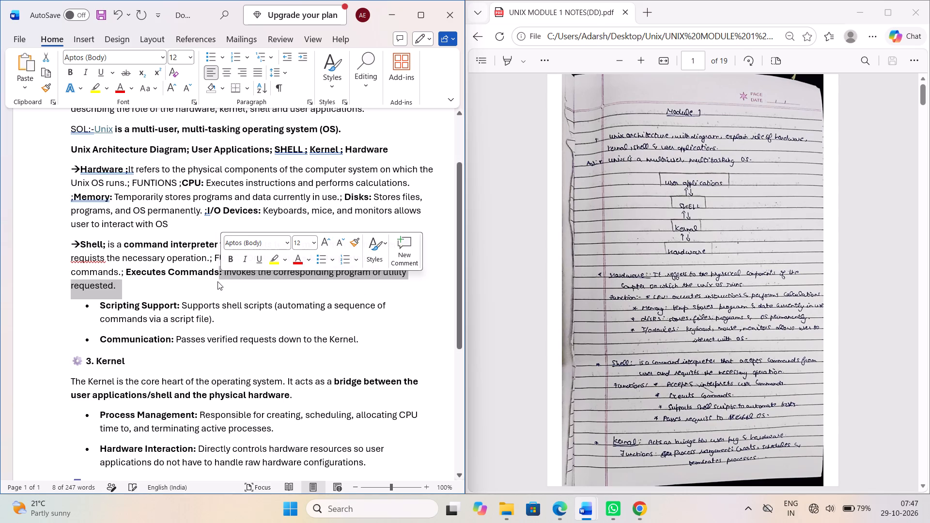
key("BackSpace")
type(";")
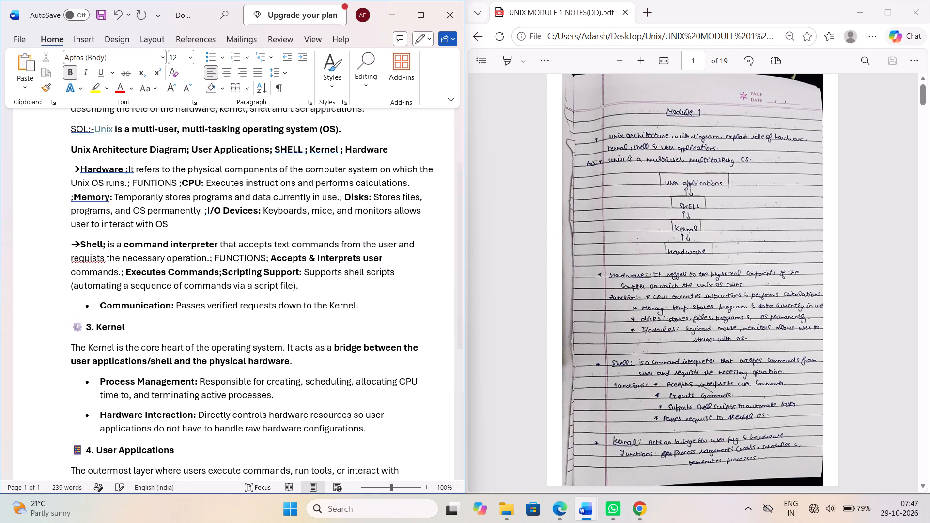
key("space")
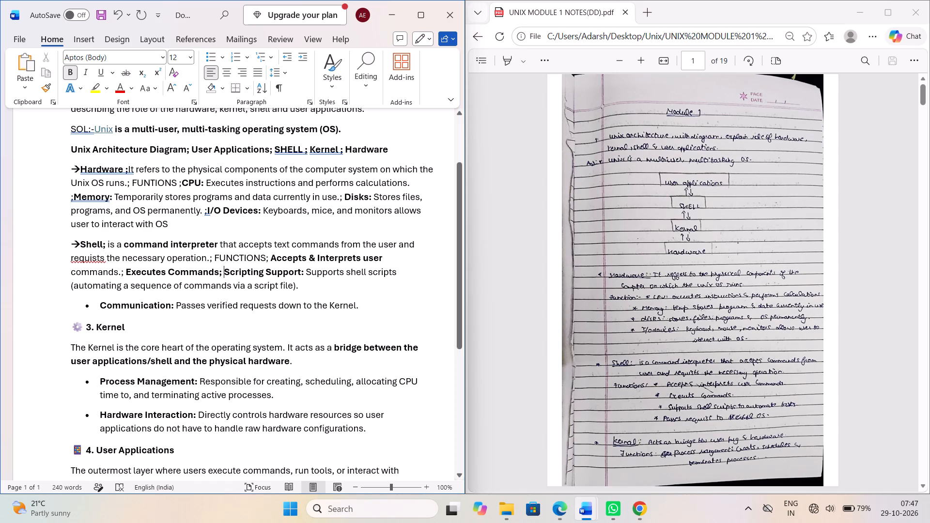
Delete the "Scripting Support:" label from the Shell paragraph.
left_click_drag(304, 275, 242, 277)
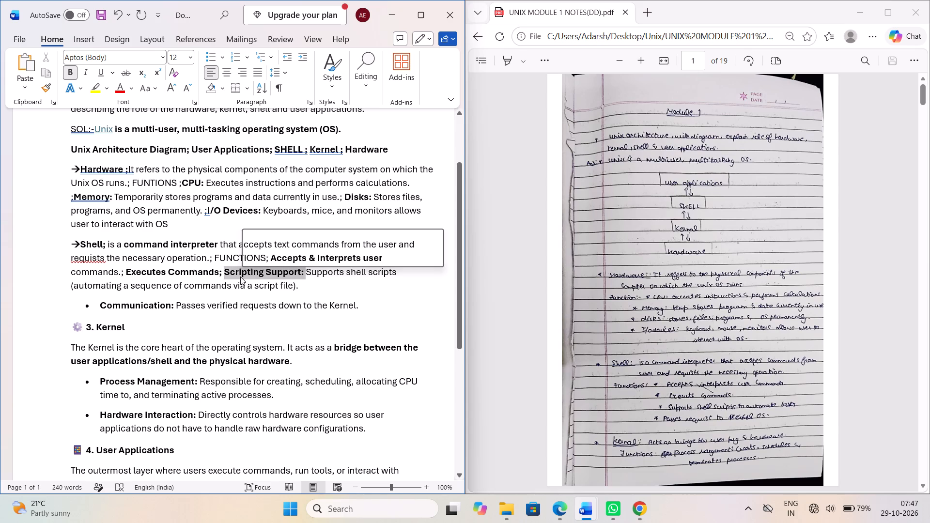
key("BackSpace")
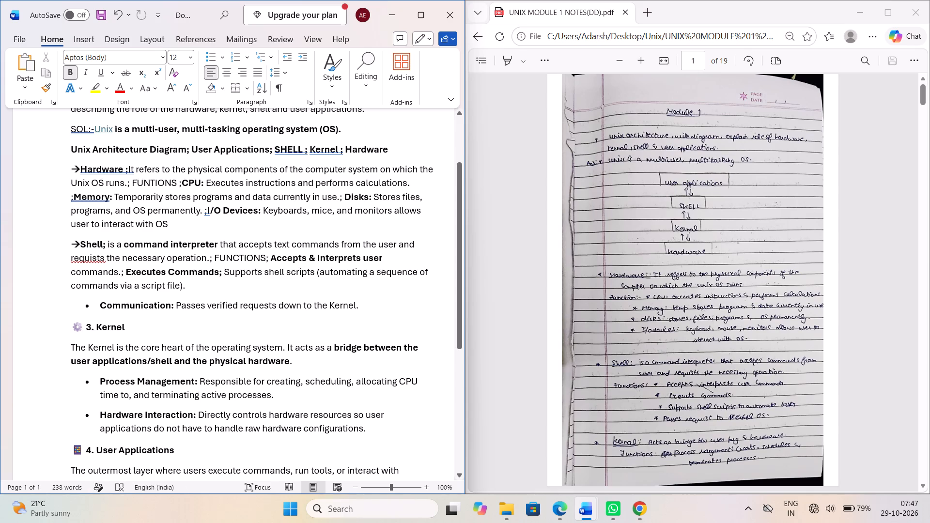
Reword the shell-scripts phrase in the Shell paragraph so it reads "Supports shell scripts to automate tasks".
left_click(320, 273)
key("BackSpace")
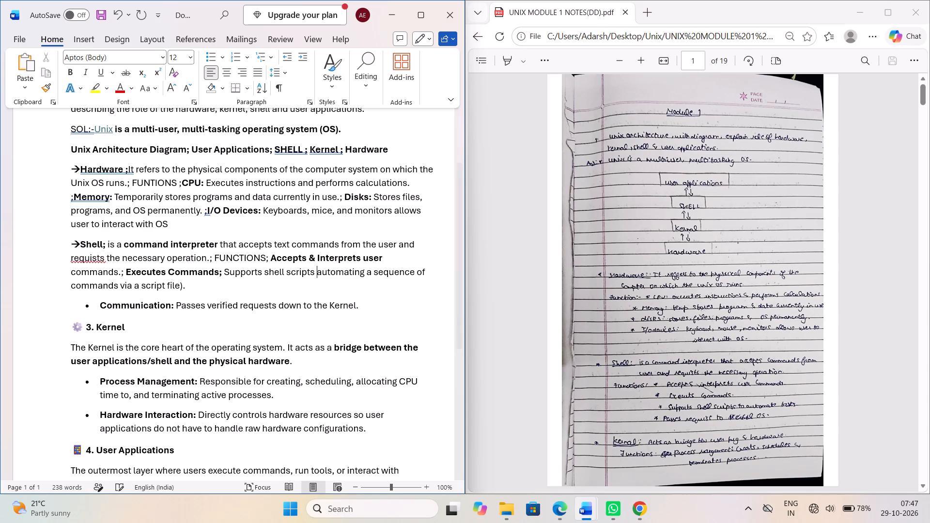
type("to")
key("space")
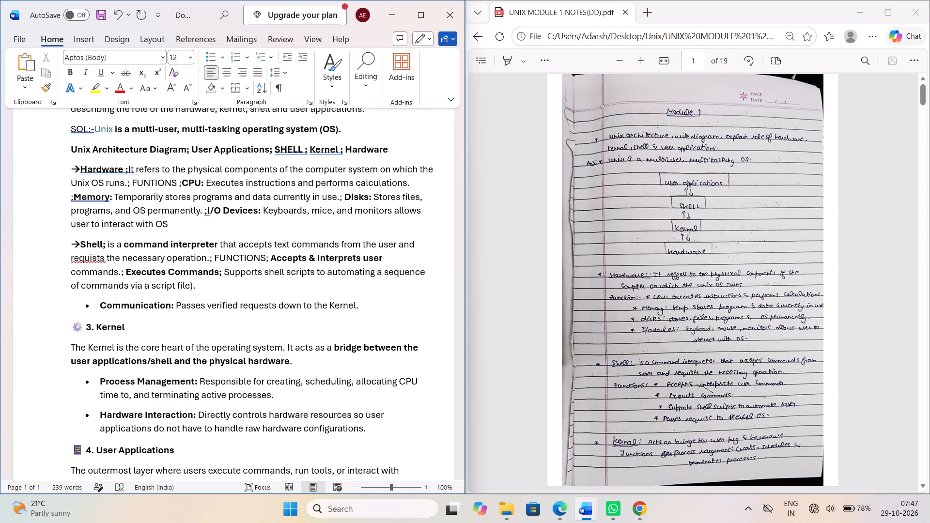
left_click(363, 273)
key("e")
key("space")
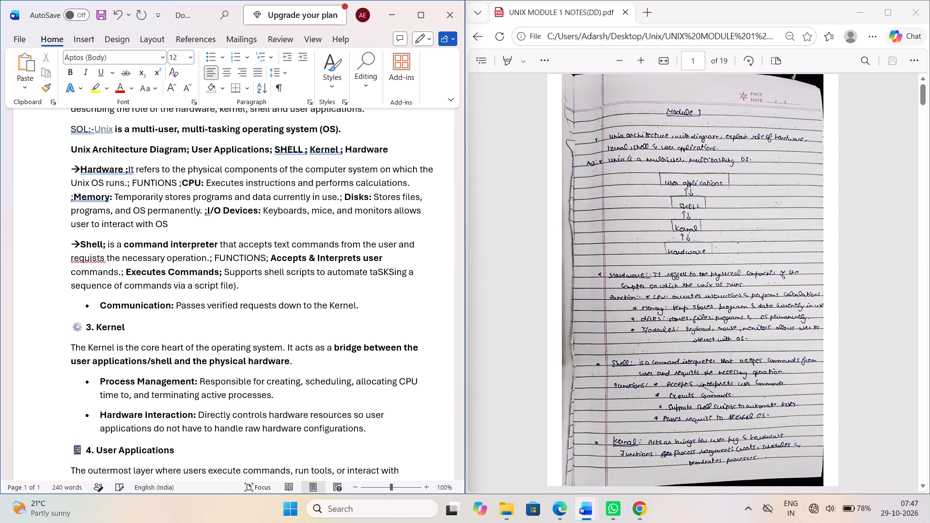
key("BackSpace")
key("BackSpace")
type("sks")
Delete the leftover text after "automate tasks" and join the Communication bullet to the Shell paragraph with a semicolon and space.
key("shift+Down")
key("BackSpace")
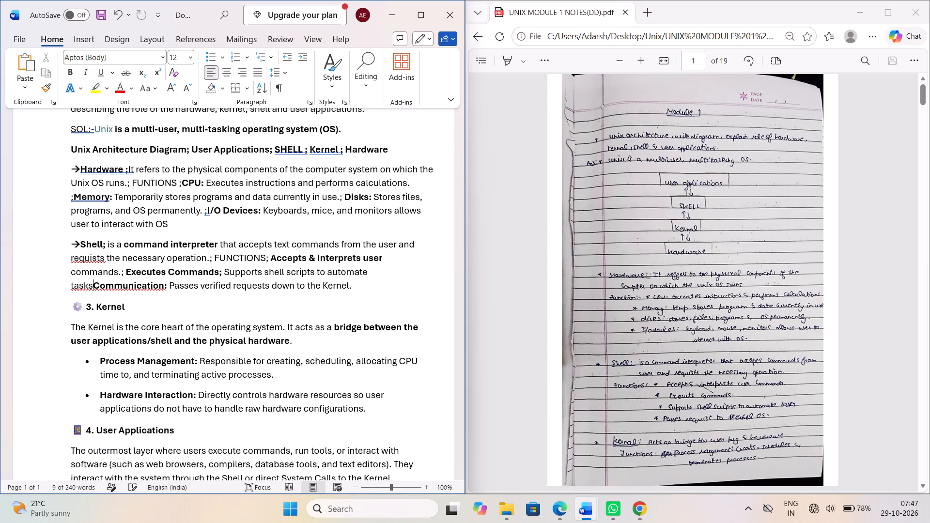
type(";")
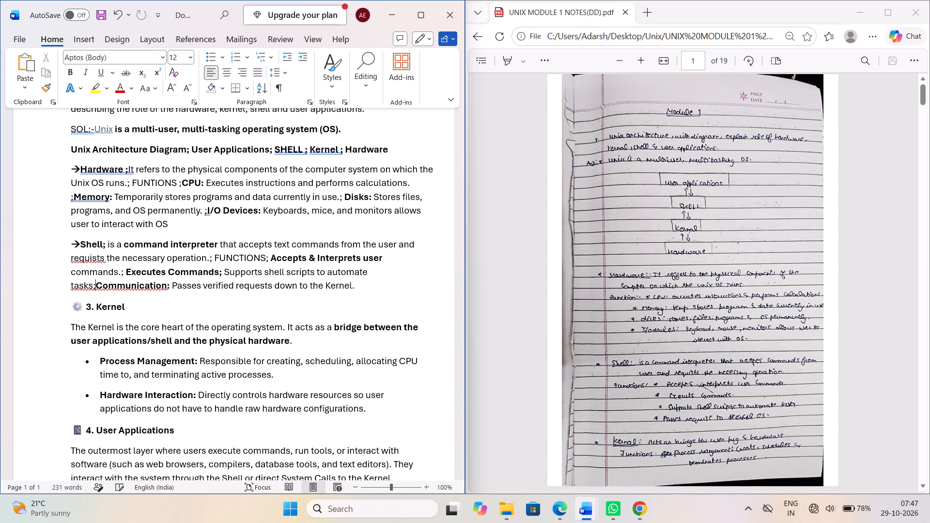
key("space")
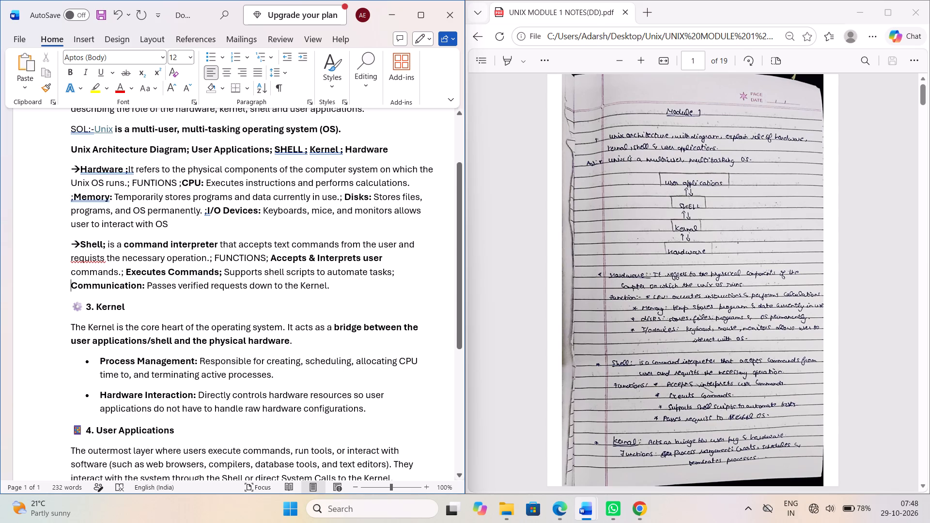
Shorten the Communication entry to "Passes requests to OS." and remove its "Communication:" label.
left_click_drag(209, 286, 180, 285)
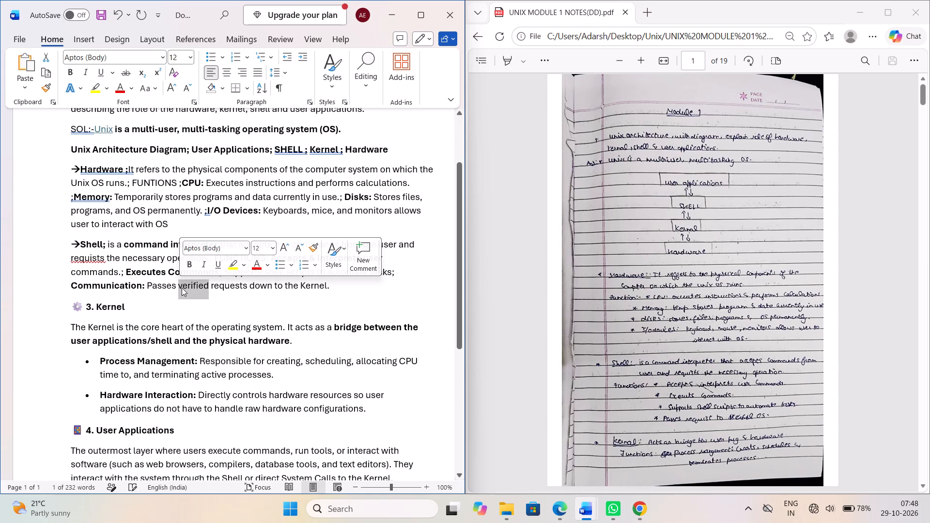
key("BackSpace")
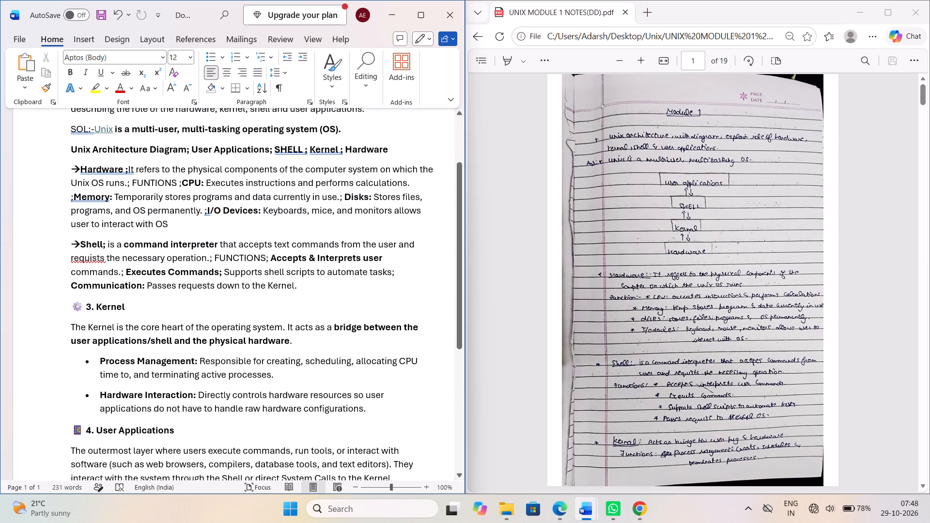
left_click_drag(294, 286, 263, 295)
left_click_drag(263, 295, 228, 295)
key("BackSpace")
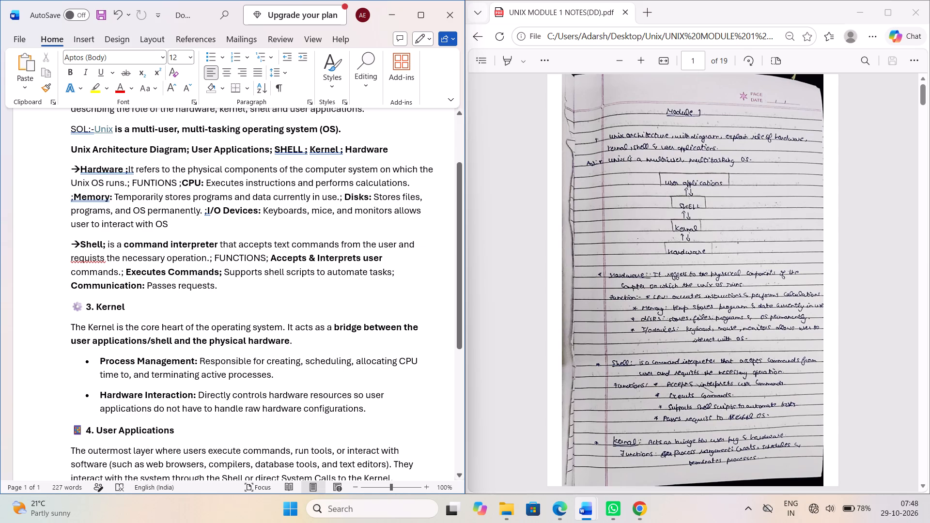
key("space")
type("to OS")
left_click_drag(147, 284, 114, 292)
key("BackSpace")
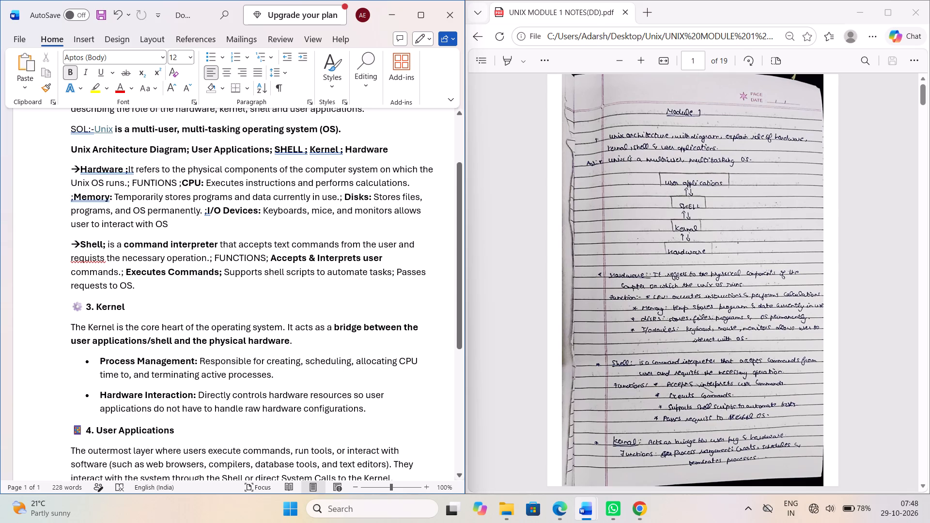
Correct the misspelling "requists" to "requests" in the Shell paragraph.
left_click(92, 260)
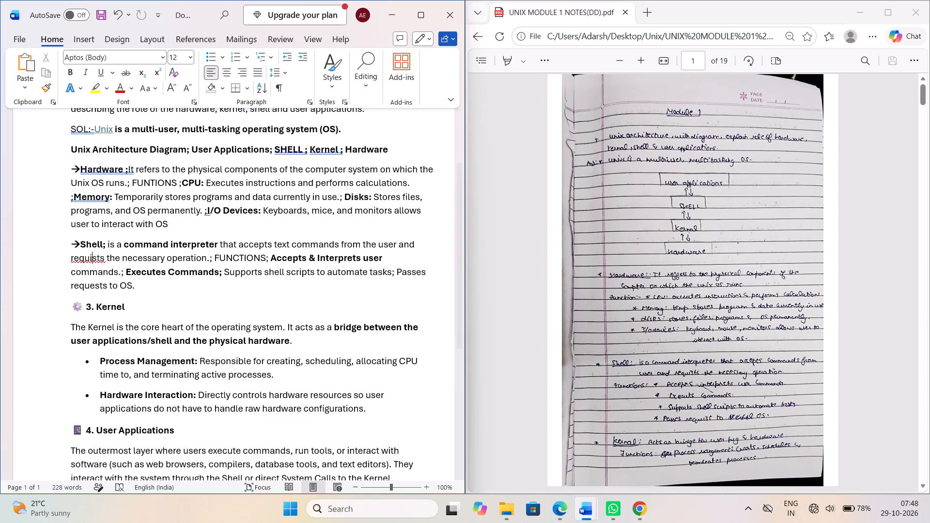
key("BackSpace")
key("e")
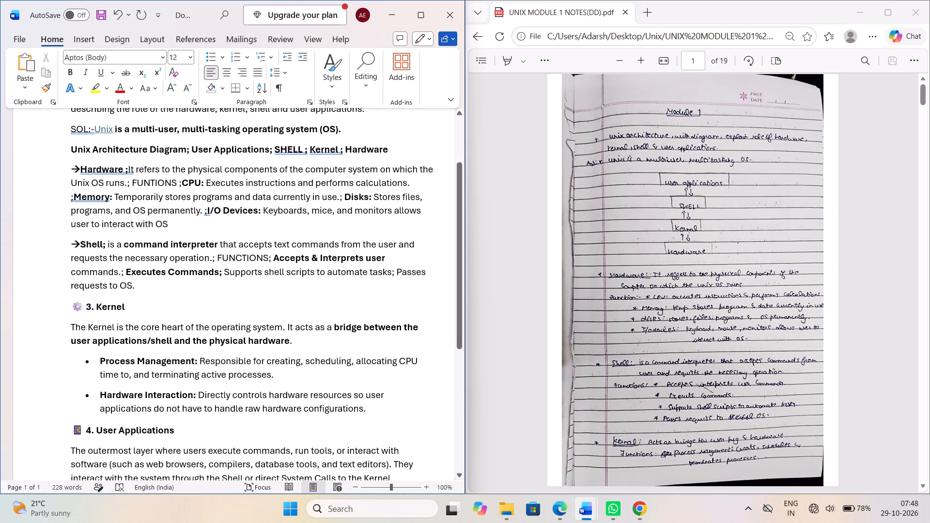
Replace the gear icon and number before the Kernel heading with an arrow, keeping the heading on its own line.
left_click(86, 305)
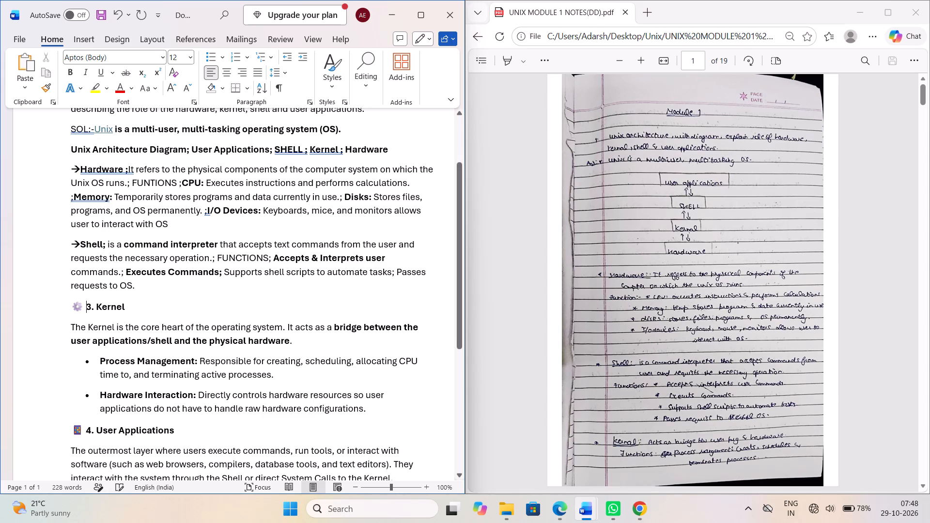
left_click(95, 305)
key("BackSpace")
key("BackSpace")
key("BackSpace")
key("BackSpace")
key("BackSpace")
key("BackSpace")
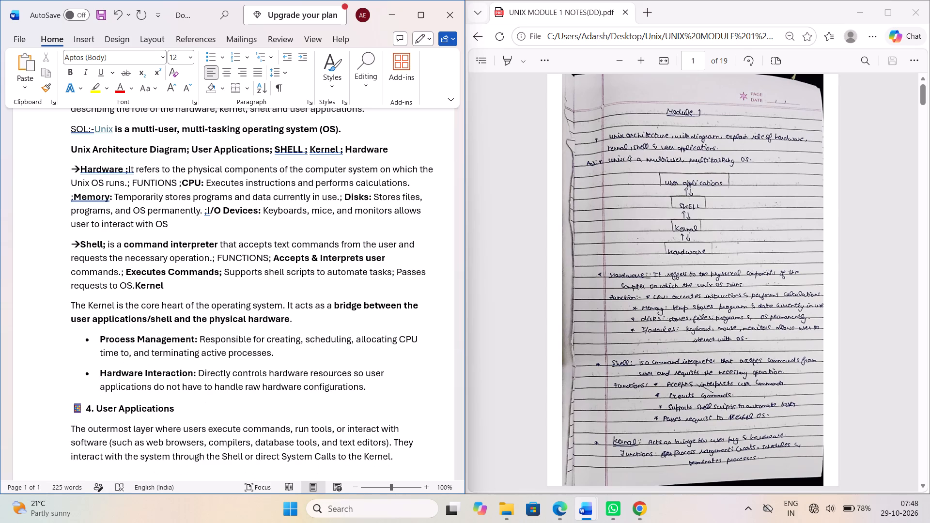
key("Return")
key("shift+underscore")
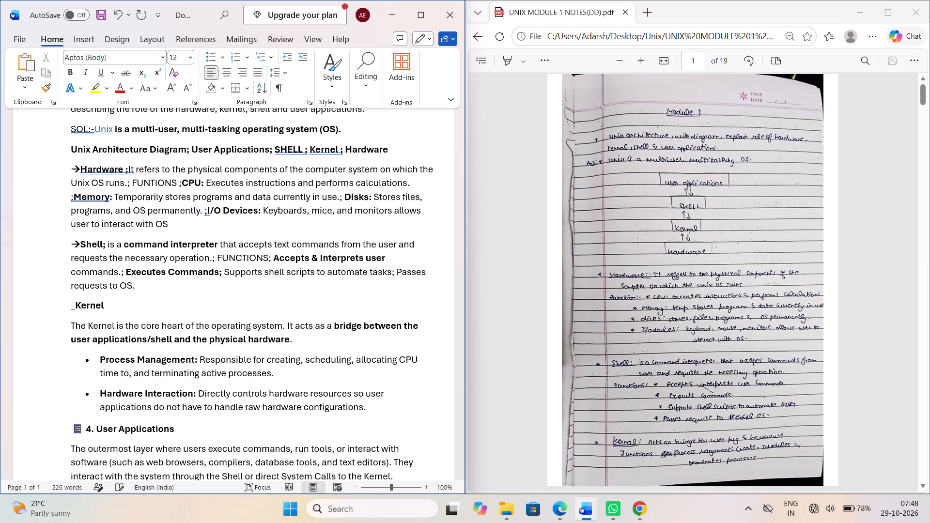
key("BackSpace")
type("--")
key("shift+greater")
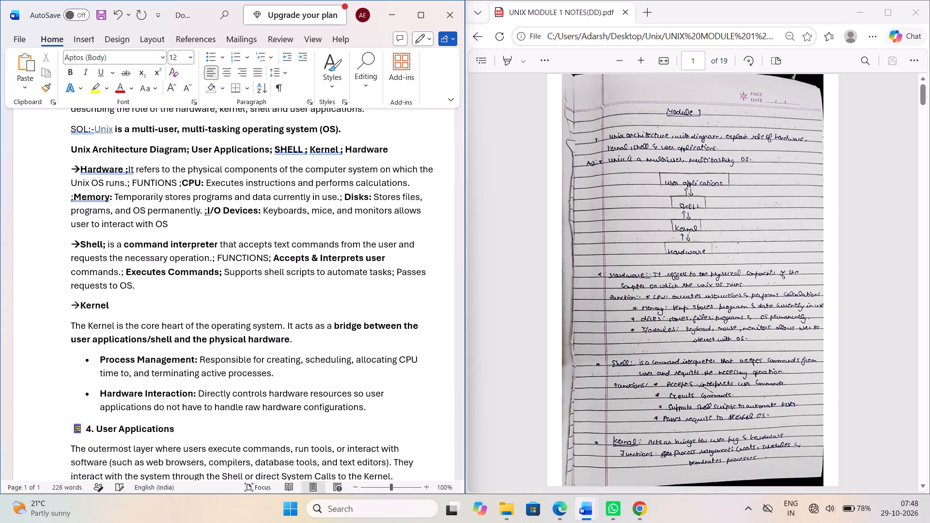
Add a semicolon after the Kernel heading and join its description onto the same line.
key("Right")
key("Right")
key("Right")
key("Right")
key("Right")
key("Right")
key("semicolon")
key("Delete")
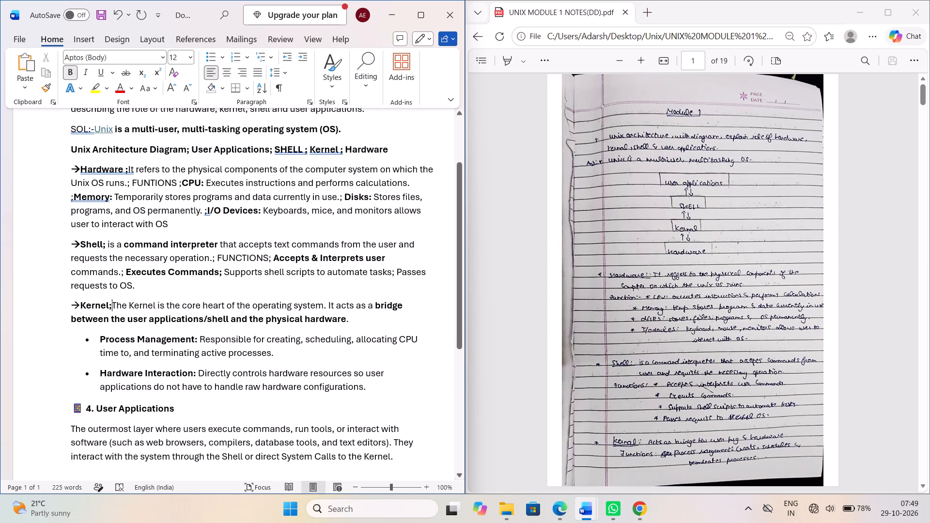
Condense the Kernel description to "acts as a bridge between the user program and hardware.".
left_click_drag(326, 306, 111, 305)
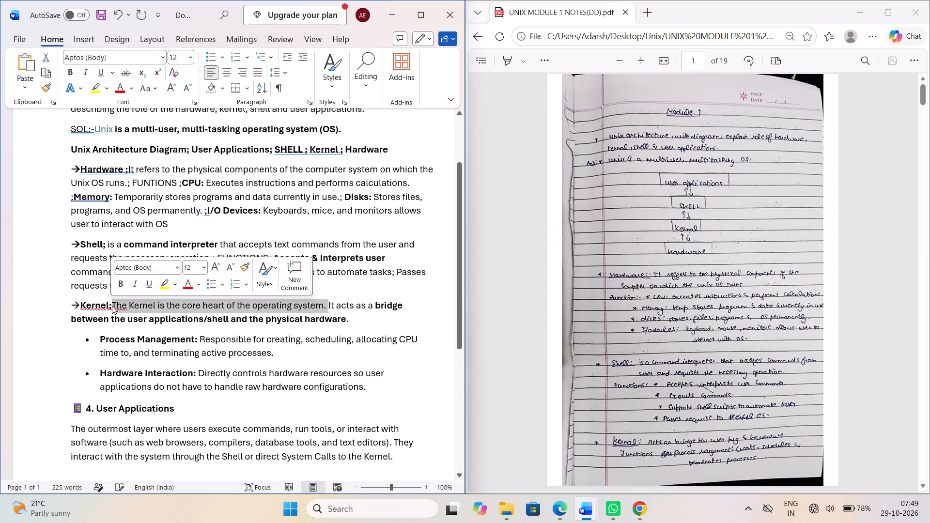
key("BackSpace")
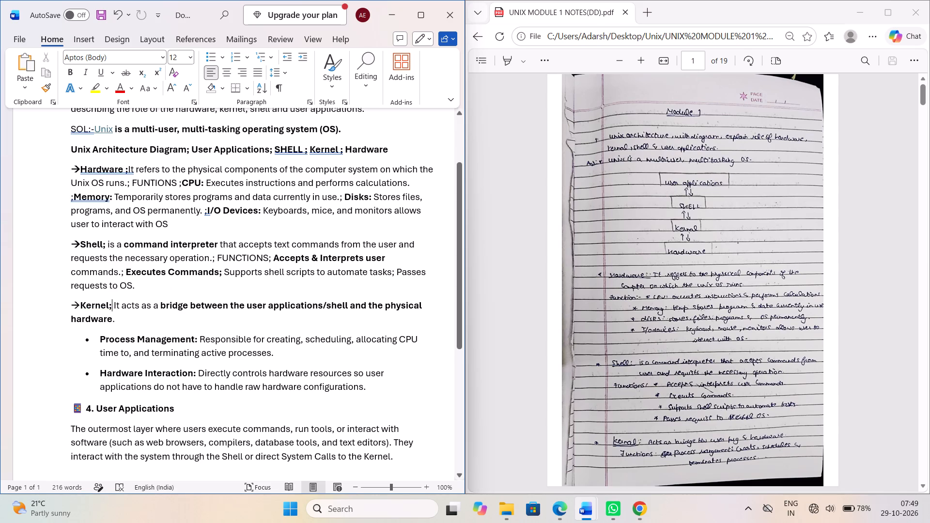
left_click_drag(121, 305, 111, 308)
key("BackSpace")
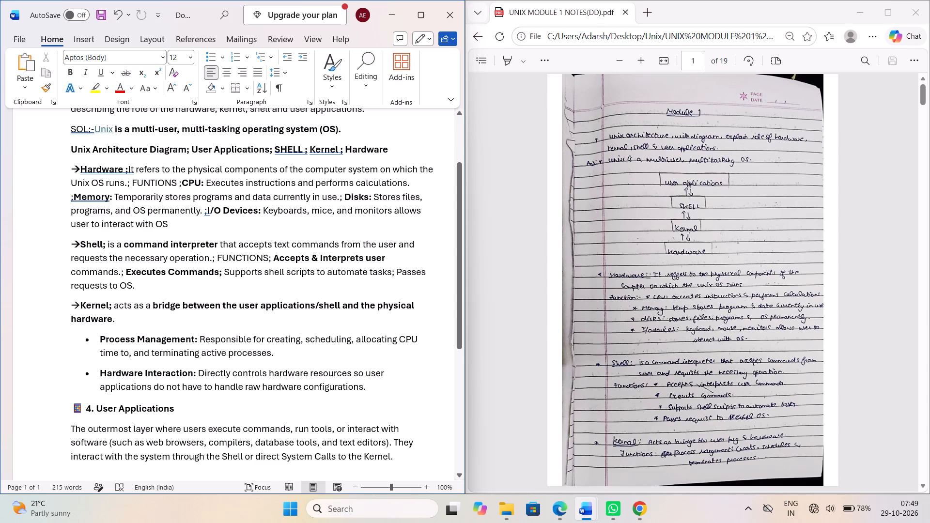
left_click_drag(418, 303, 250, 306)
key("BackSpace")
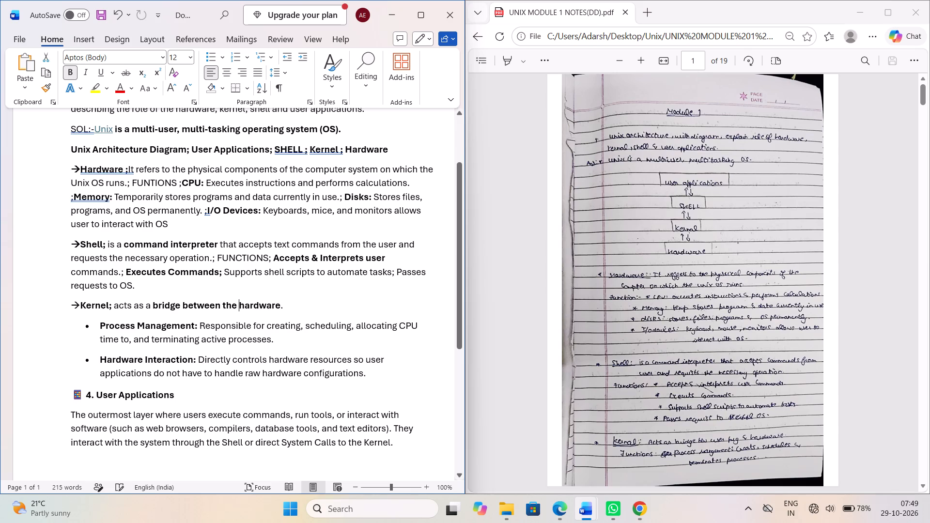
key("shift+u")
key("BackSpace")
type("user program and")
key("space")
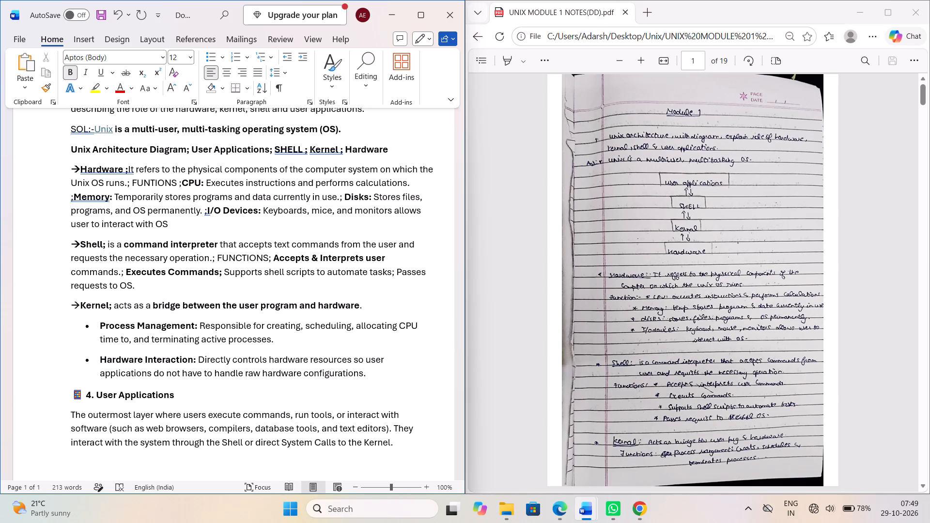
Append "; FUNCTIONS;" to the end of the Kernel description.
key("Right")
key("Right")
key("Right")
key("Right")
key("Right")
key("Right")
key("Right")
key("Right")
key("Right")
key("semicolon")
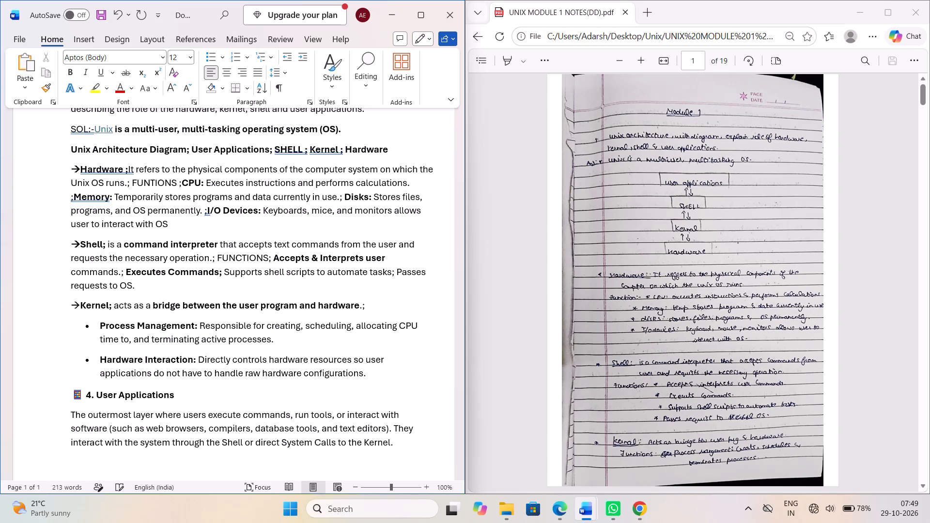
key("Return")
key("BackSpace")
key("space")
type("FUCJ")
key("shift+BackSpace")
key("shift+BackSpace")
type("NCTIONS")
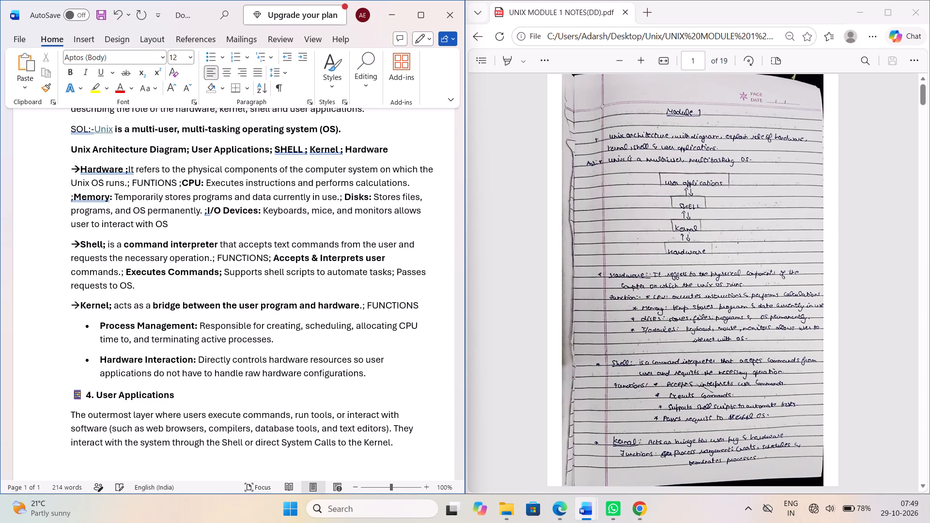
key("semicolon")
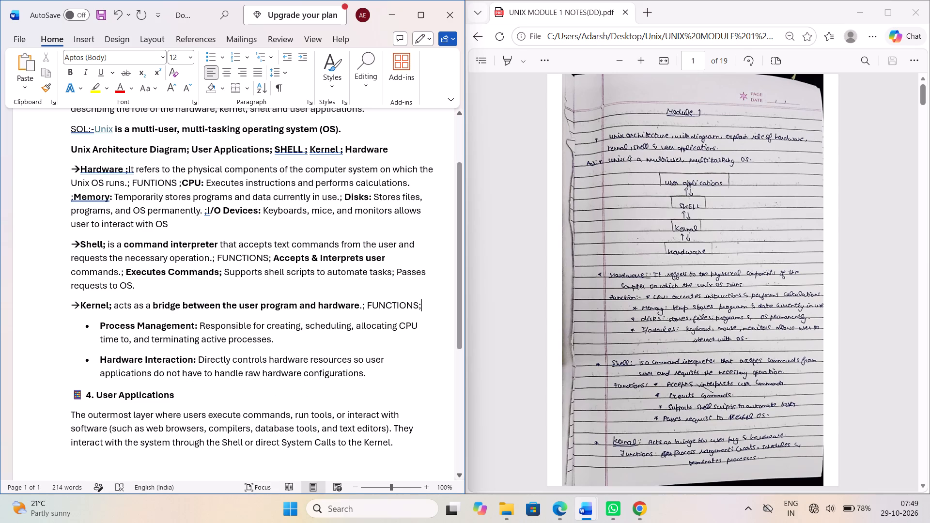
Remove the bullet from the Process Management item and join it directly after "FUNCTIONS;" in the Kernel paragraph.
left_click(100, 327)
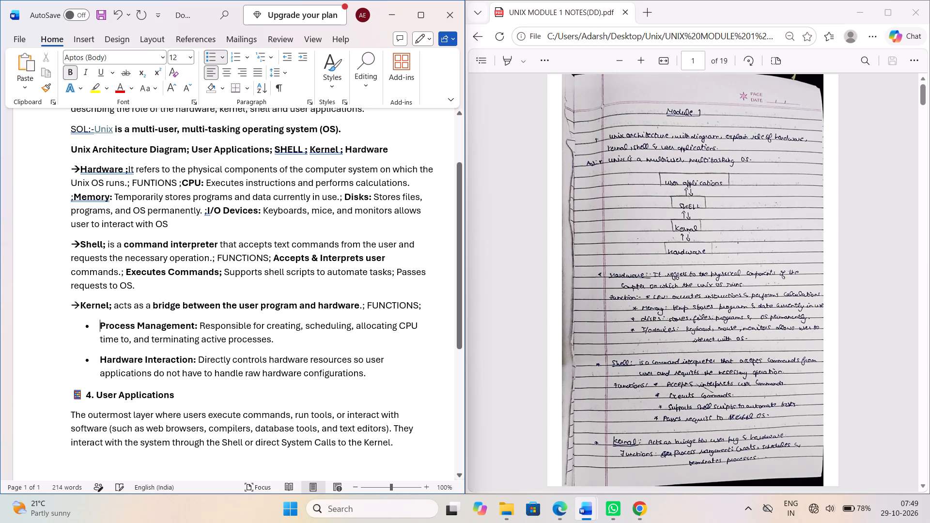
key("BackSpace")
key("BackSpace")
key("BackSpace")
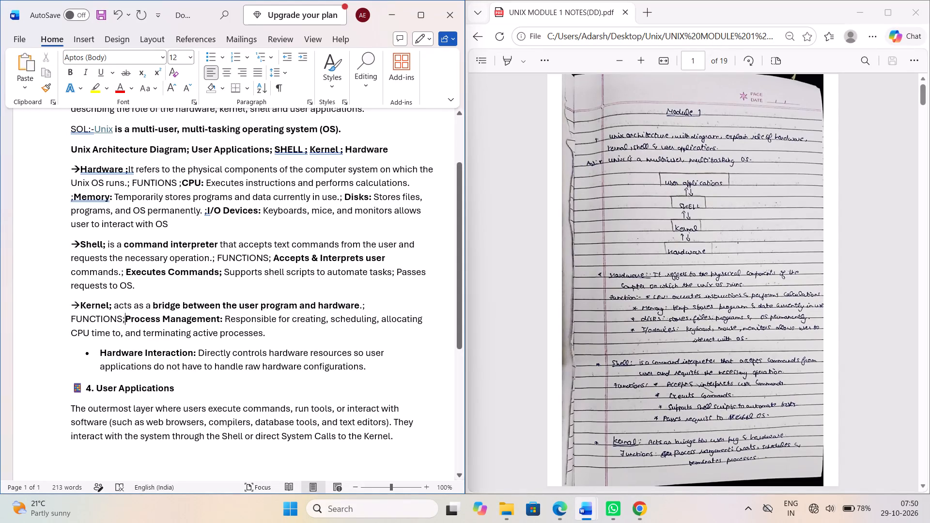
Check the notes' Kernel functions and delete the words "Responsible for" from the Process Management description.
left_click_drag(223, 317, 289, 321)
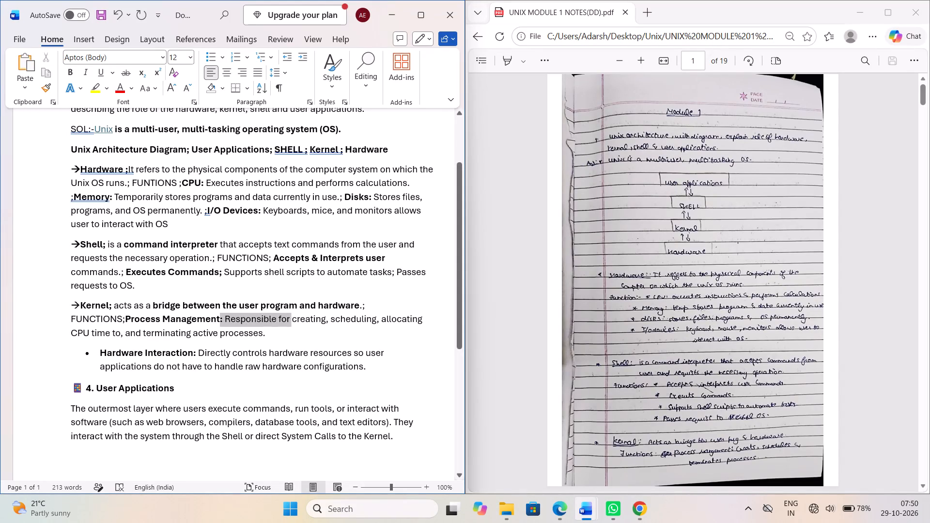
left_click_drag(289, 321, 290, 322)
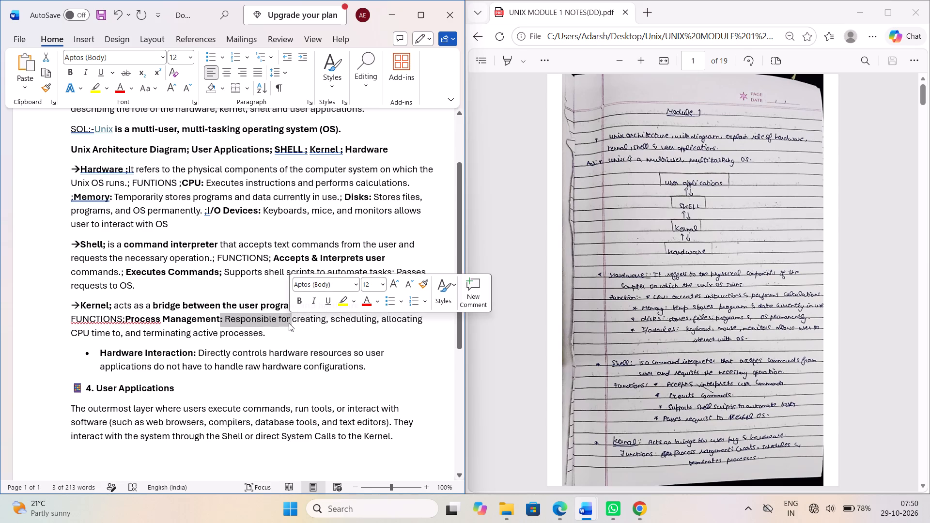
left_click(290, 332)
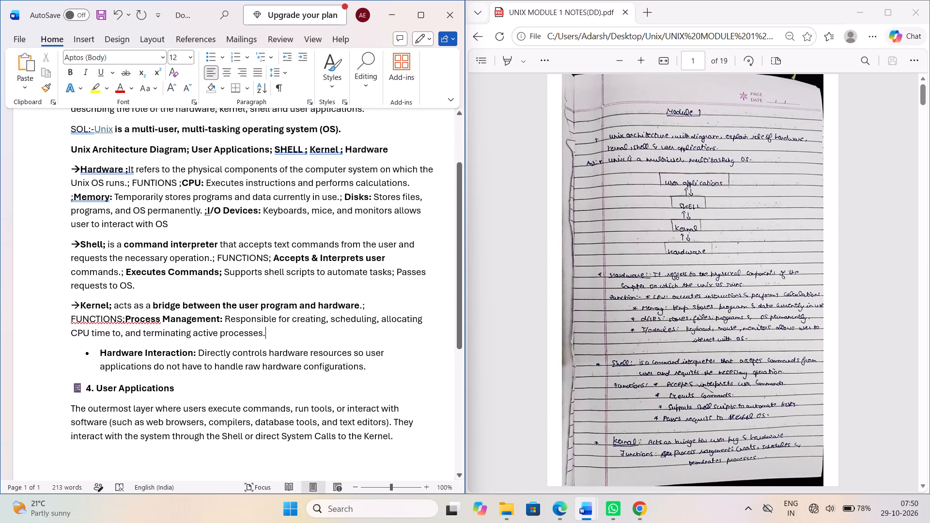
scroll(689, 415, "down", 1)
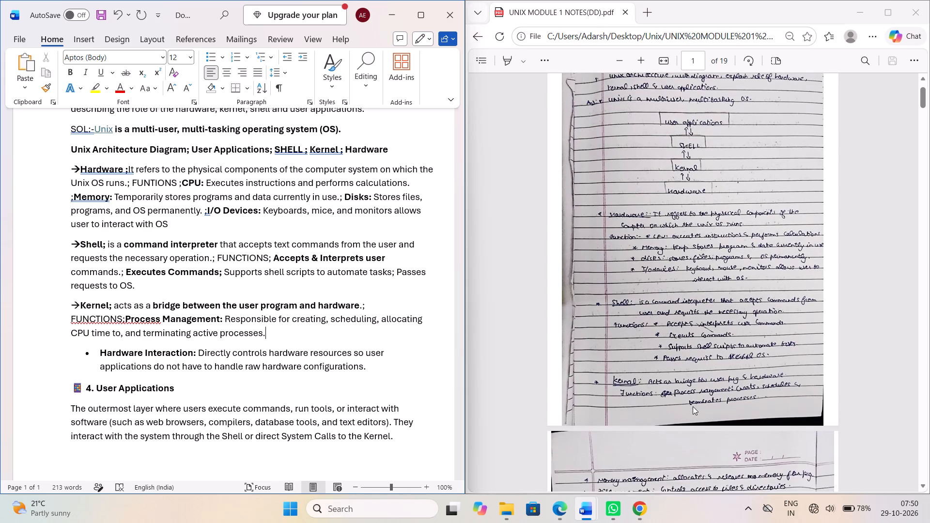
scroll(693, 406, "down", 3)
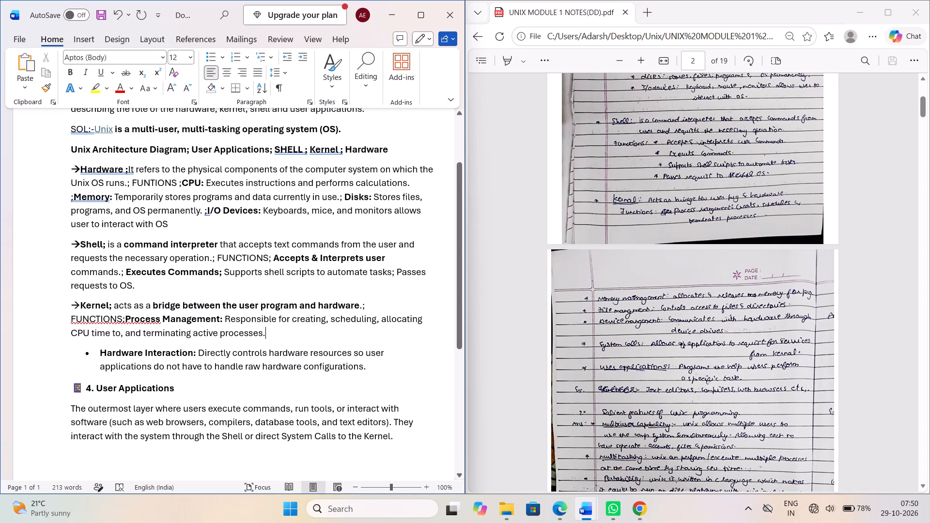
left_click_drag(226, 317, 295, 315)
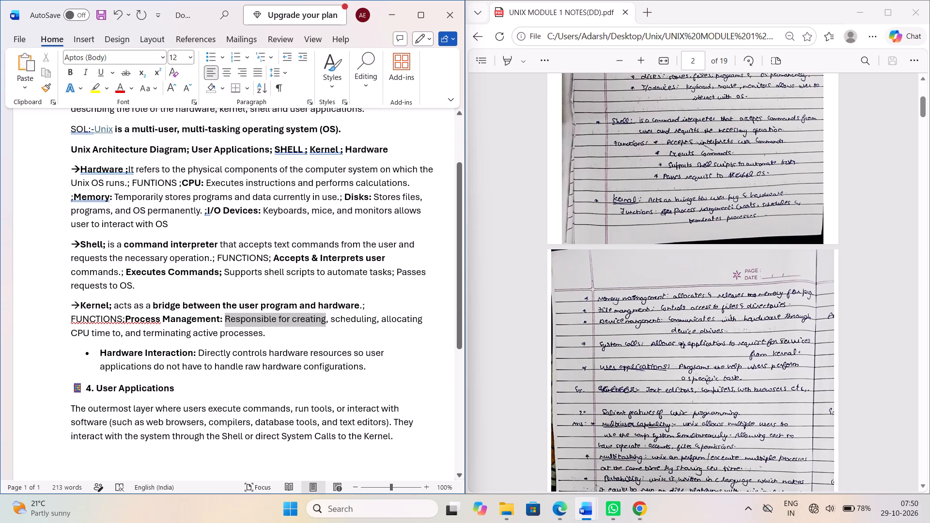
left_click_drag(295, 315, 283, 319)
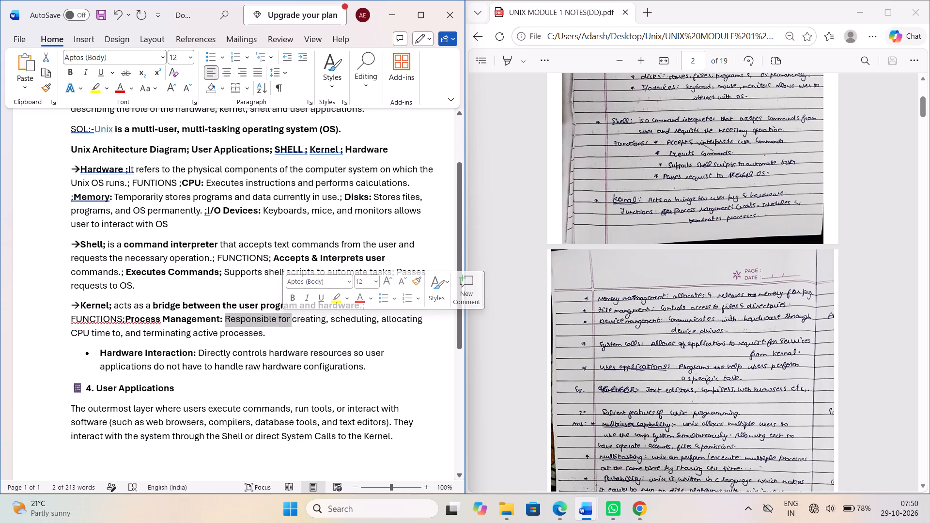
key("BackSpace")
Change the first verb of the Process Management description to "creates".
key("Right")
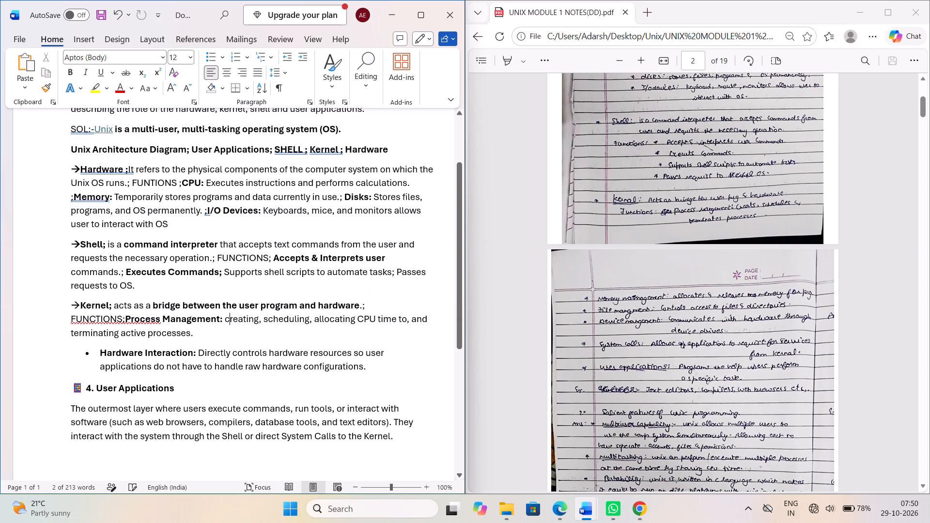
key("Right")
key("Right")
key("Right")
key("Right")
key("Right")
key("Right")
key("Right")
key("BackSpace")
key("BackSpace")
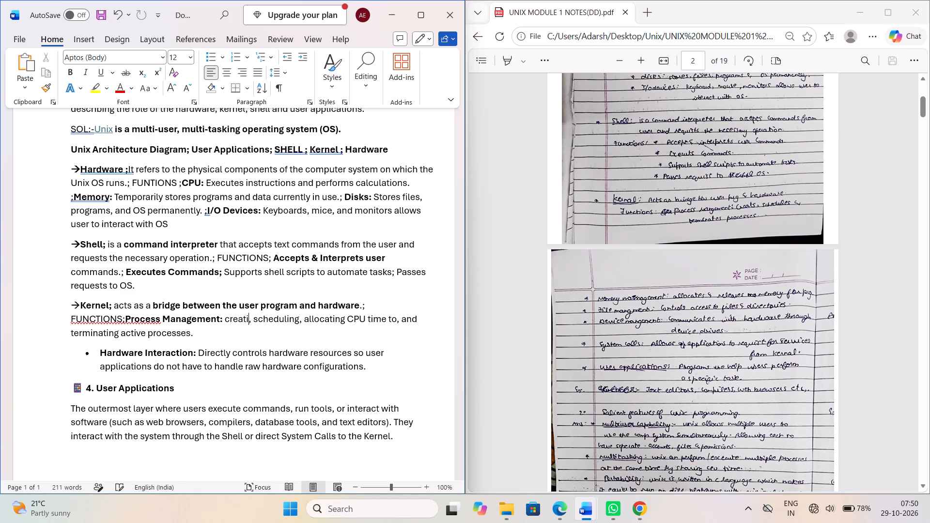
key("BackSpace")
type("es")
Change the second verb of the Process Management description to "schedules".
key("Right")
key("Right")
key("Right")
key("Right")
key("Right")
key("Right")
key("Right")
key("Right")
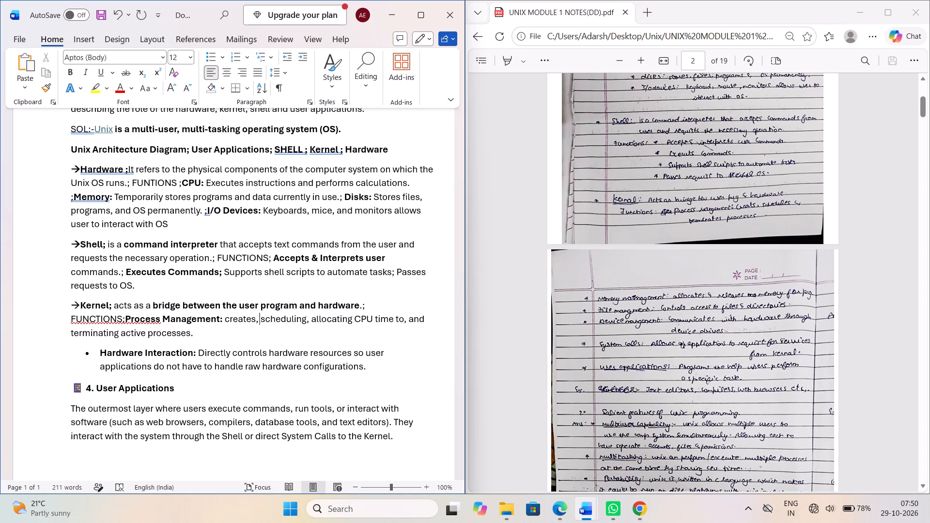
key("Right")
key("Right")
key("Right")
key("BackSpace")
key("BackSpace")
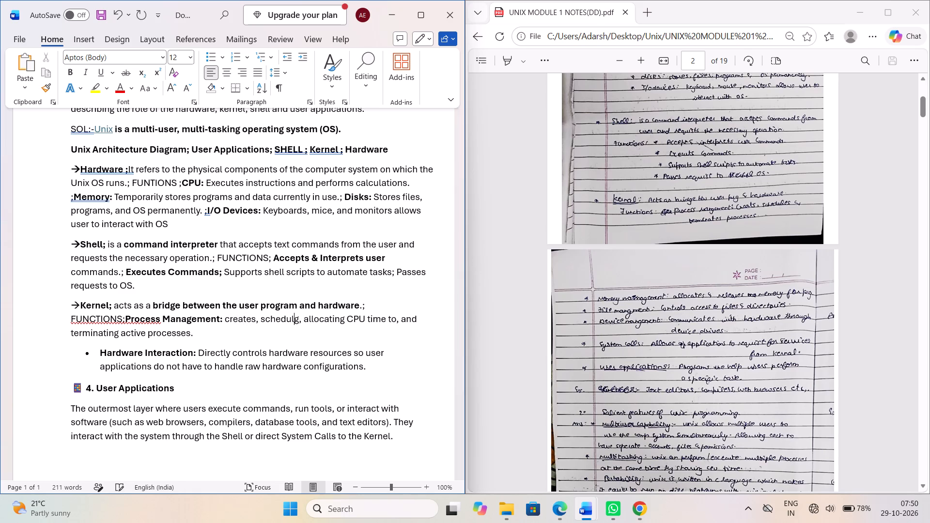
key("BackSpace")
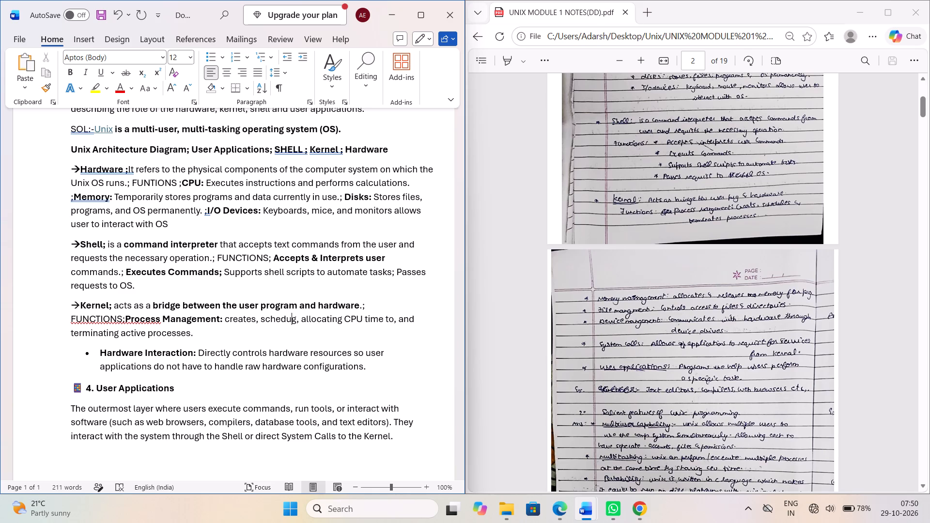
key("Right")
key("BackSpace")
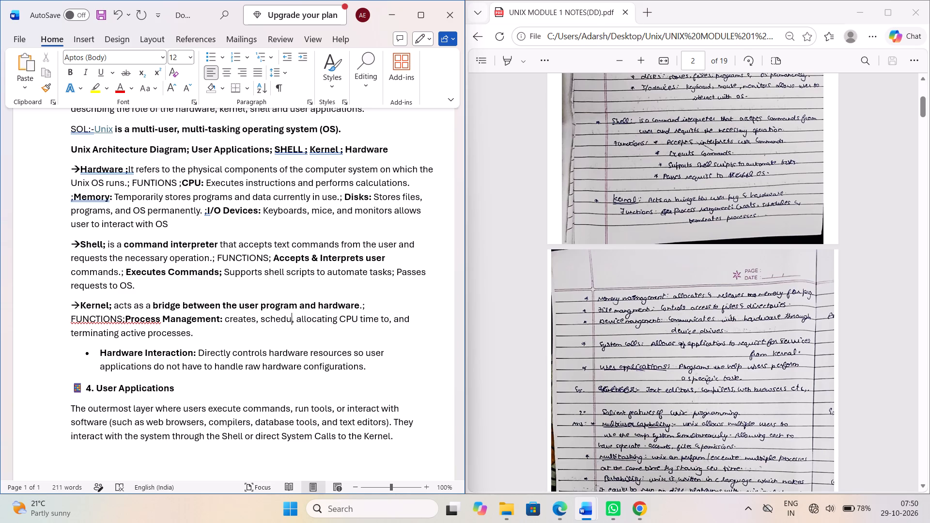
type("les")
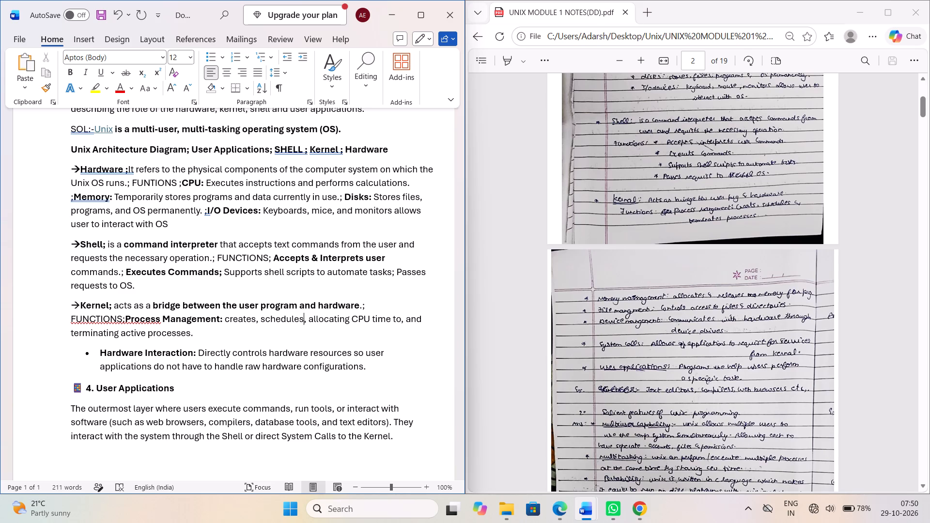
Replace the phrase about allocating CPU time after "schedules" with a plain "and".
key("Delete")
key("Delete")
key("Delete")
key("Delete")
key("Delete")
key("Delete")
key("Delete")
key("Delete")
key("Delete")
key("Delete")
key("Delete")
key("Delete")
key("Delete")
key("Delete")
key("Delete")
key("Delete")
key("Delete")
key("Delete")
key("Delete")
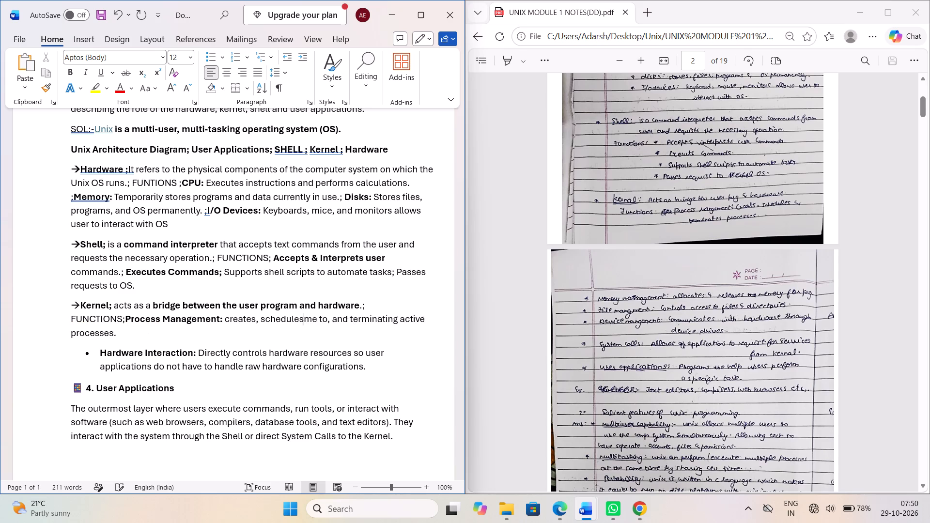
key("Delete")
key("Delete")
key("Delete")
key("Delete")
key("Delete")
key("Delete")
key("Delete")
key("Delete")
key("Delete")
key("Delete")
key("Delete")
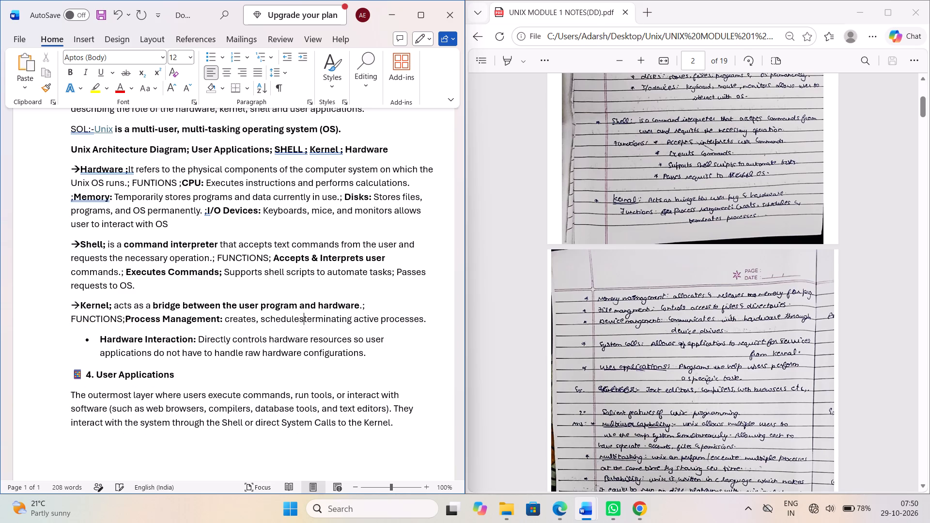
key("space")
type("and")
key("space")
Reword the end of the Process Management description as "terminates processes.".
key("Right")
key("Right")
key("Right")
key("Right")
key("Right")
key("Right")
key("Right")
key("Right")
key("Right")
key("Right")
key("Right")
key("Right")
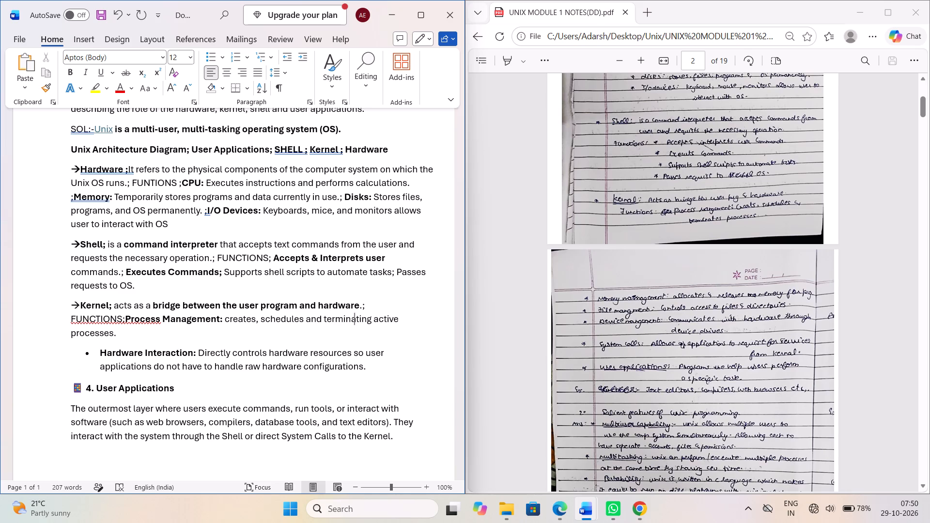
key("BackSpace")
key("BackSpace")
key("BackSpace")
key("BackSpace")
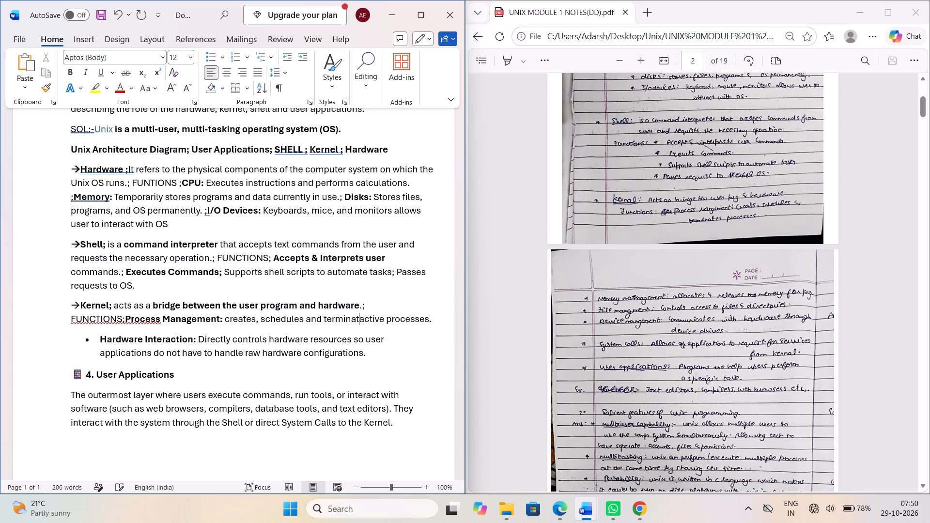
type("es process")
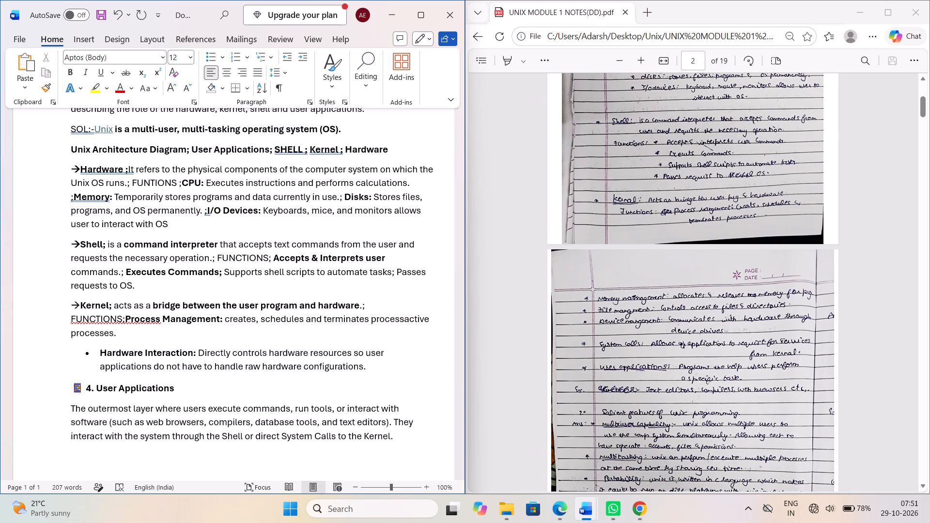
key("Delete")
key("Delete")
key("Delete")
key("Delete")
key("Delete")
key("Delete")
key("Delete")
key("Delete")
key("Delete")
key("Delete")
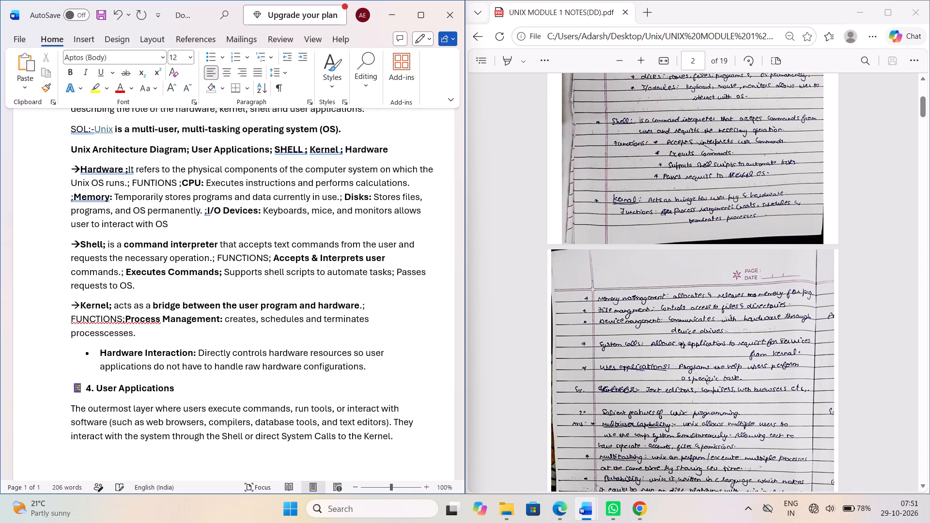
key("Delete")
key("Delete")
key("Delete")
key("Delete")
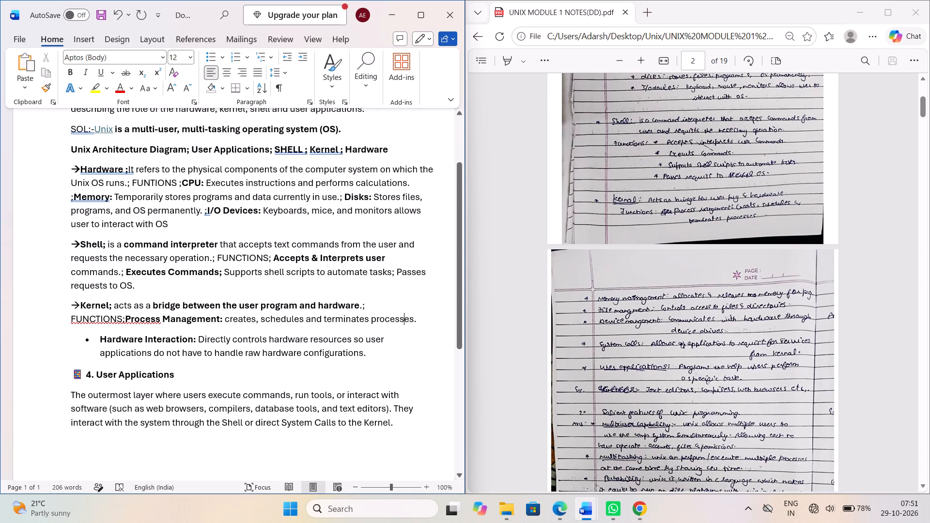
Delete the Hardware Interaction bullet below the Kernel paragraph.
left_click_drag(373, 356, 89, 352)
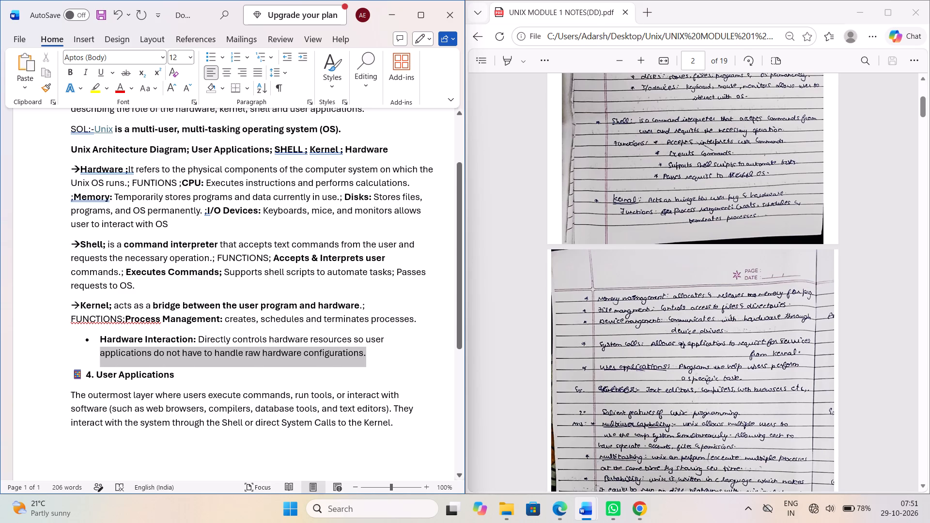
left_click_drag(89, 352, 84, 343)
key("BackSpace")
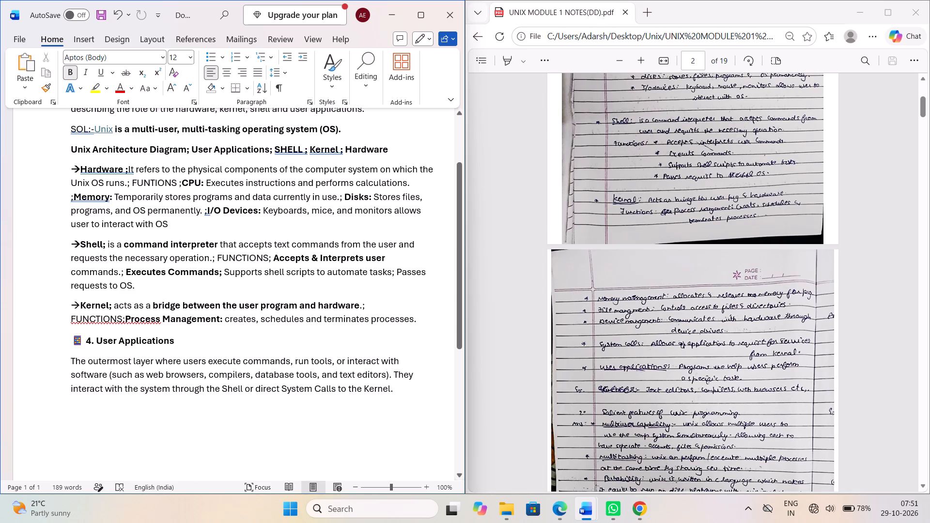
Delete the User Applications heading together with its descriptive paragraph at the end of the document.
scroll(367, 400, "down", 2)
left_click_drag(414, 338, 78, 290)
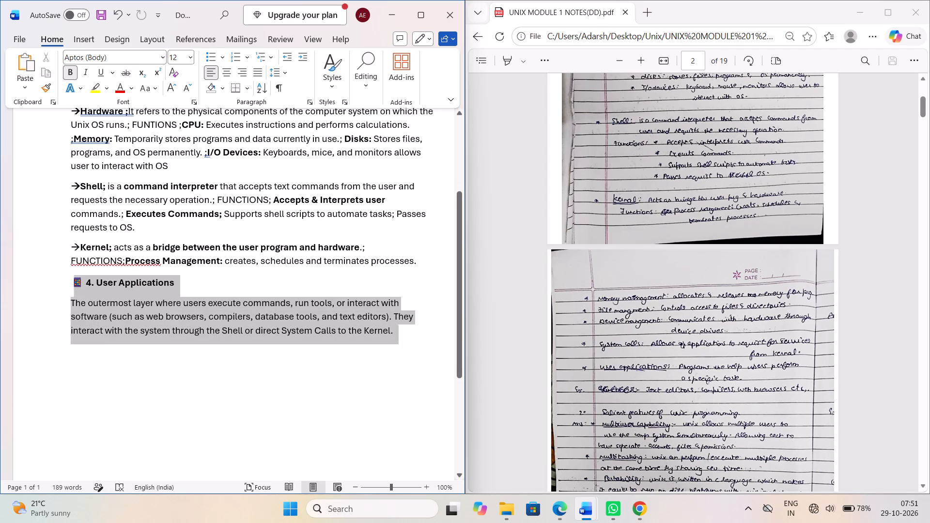
left_click_drag(78, 290, 45, 295)
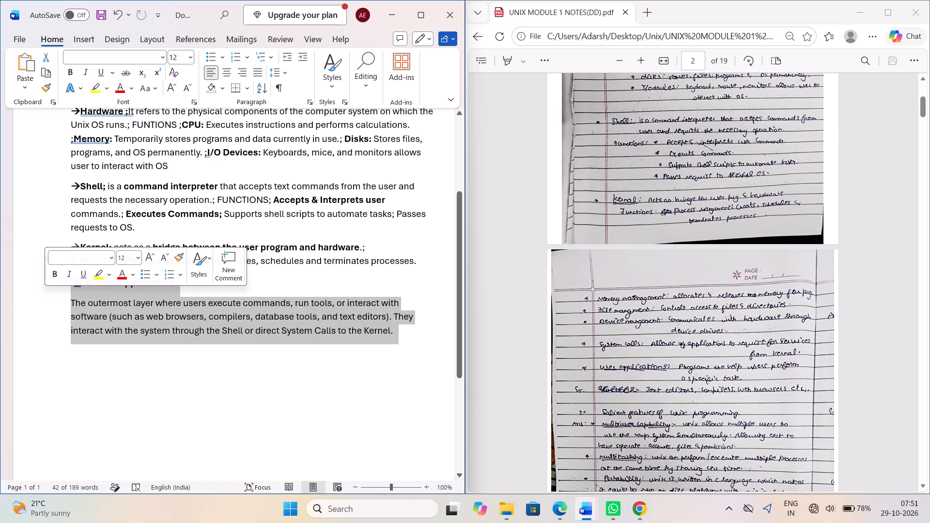
key("BackSpace")
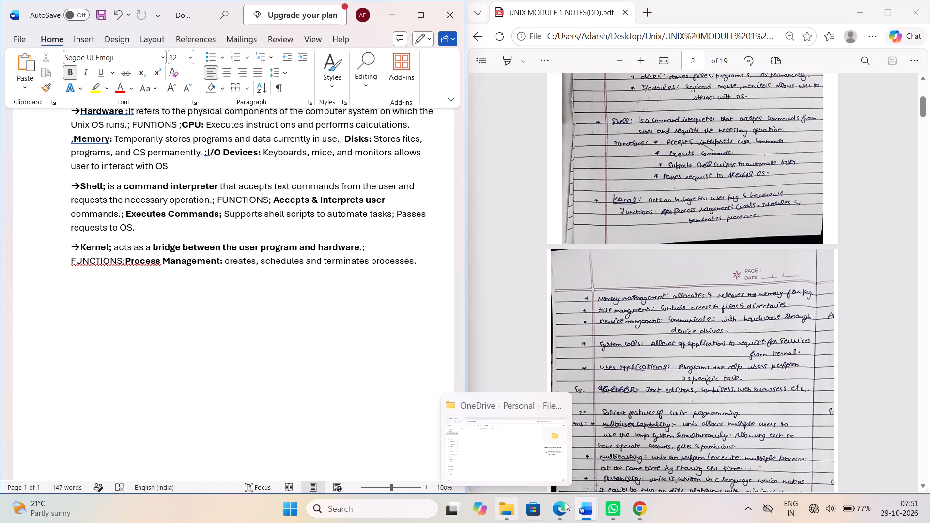
left_click(641, 507)
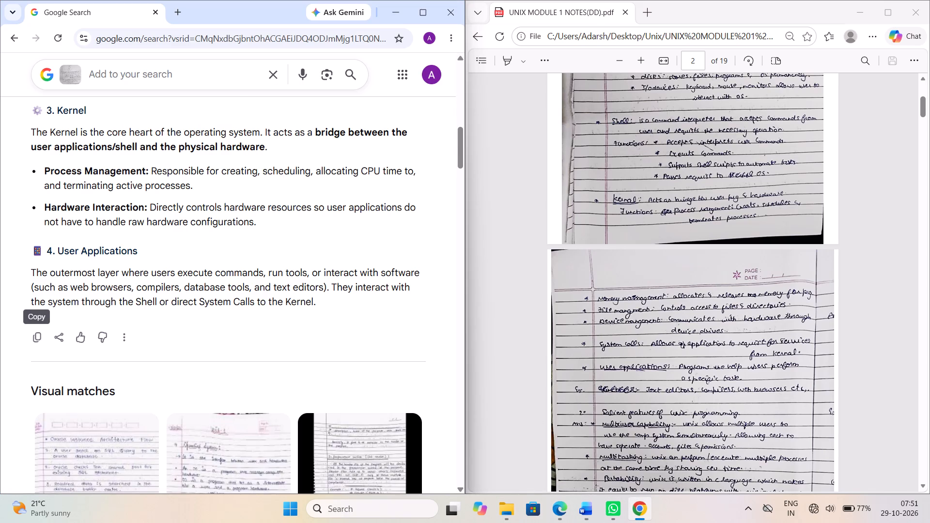
Go back from the image search results for the notes page to the Google start page.
scroll(122, 252, "up", 4)
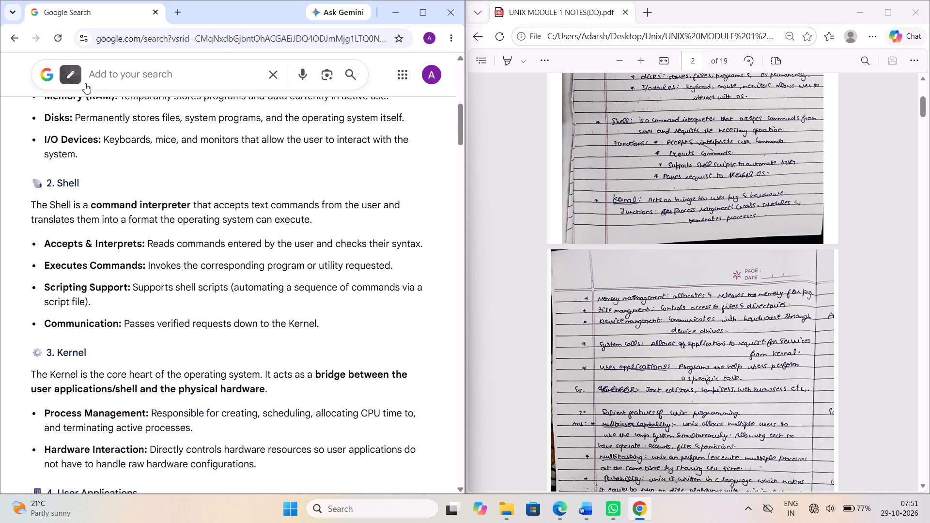
left_click(64, 79)
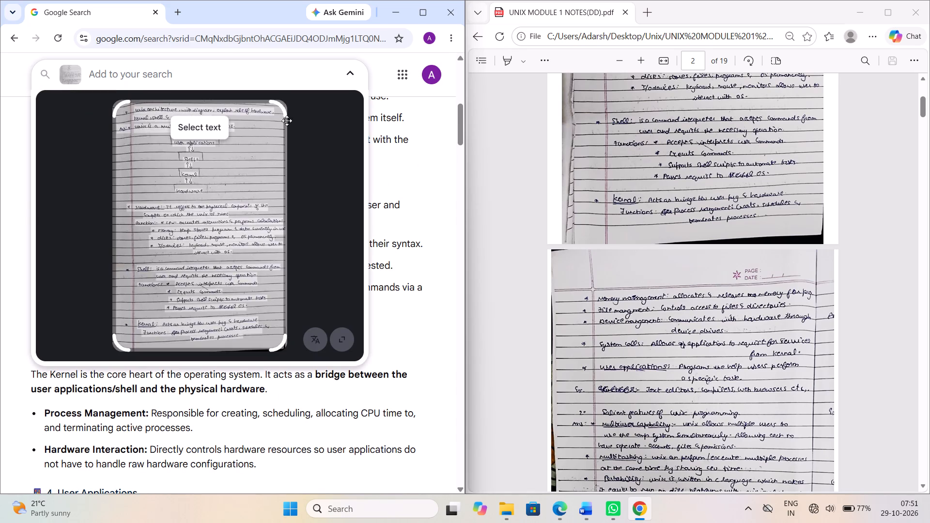
left_click(323, 140)
left_click(220, 70)
left_click(13, 45)
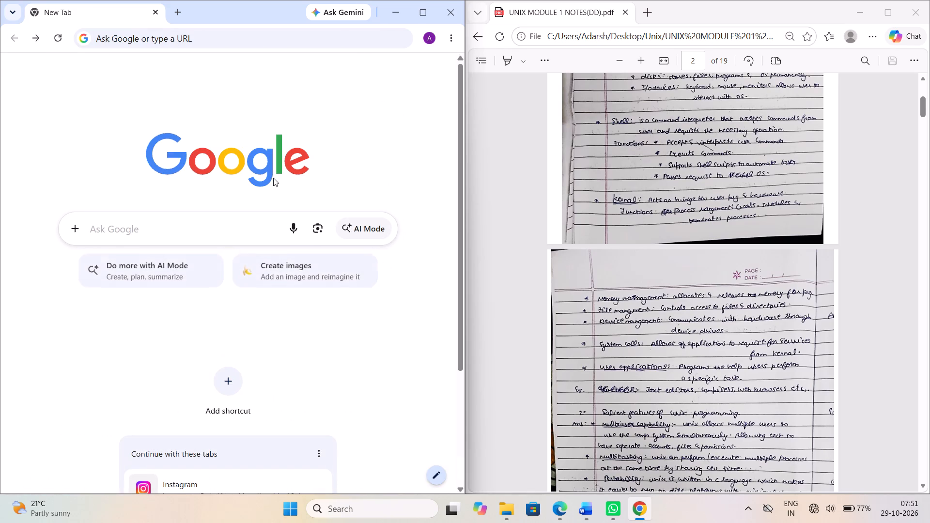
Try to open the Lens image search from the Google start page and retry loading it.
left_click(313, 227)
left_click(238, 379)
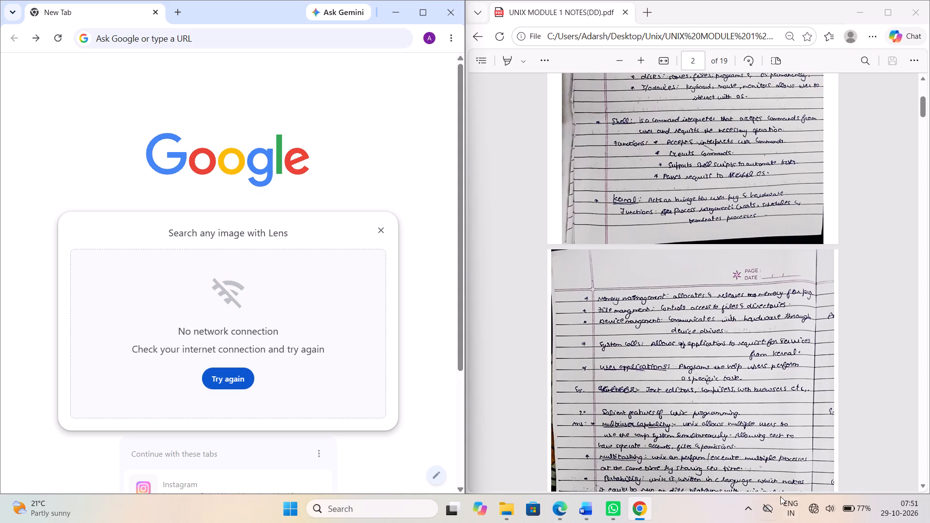
Select the Redmi Note 14 Pro+ 5G network among the available Wi-Fi networks to restore the connection.
left_click(814, 505)
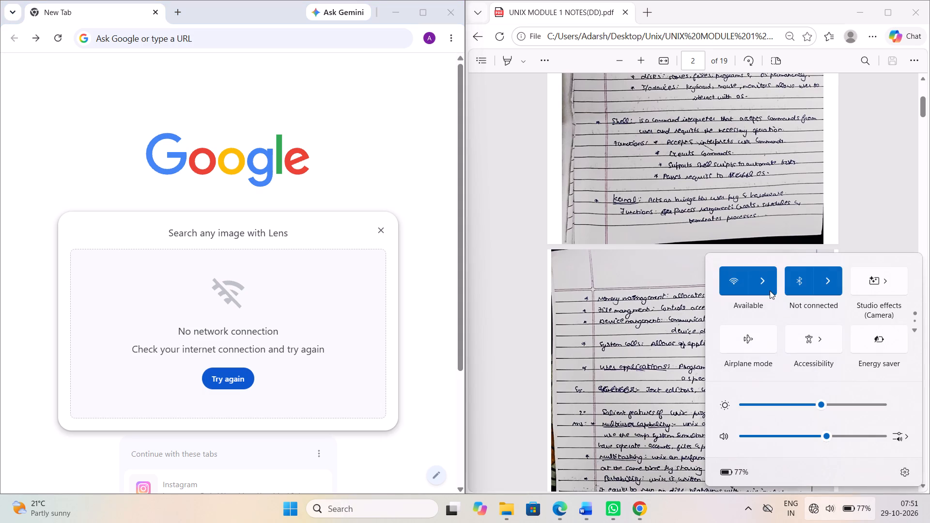
left_click(770, 291)
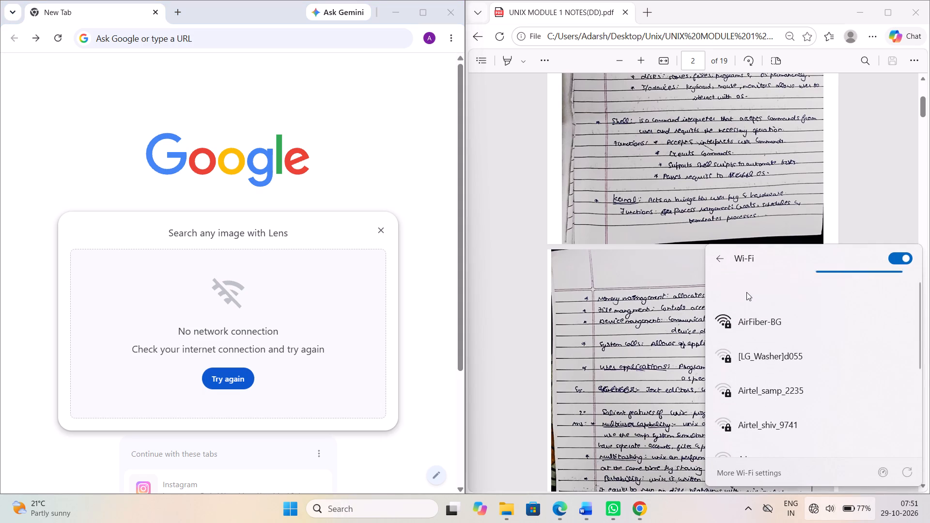
left_click(745, 292)
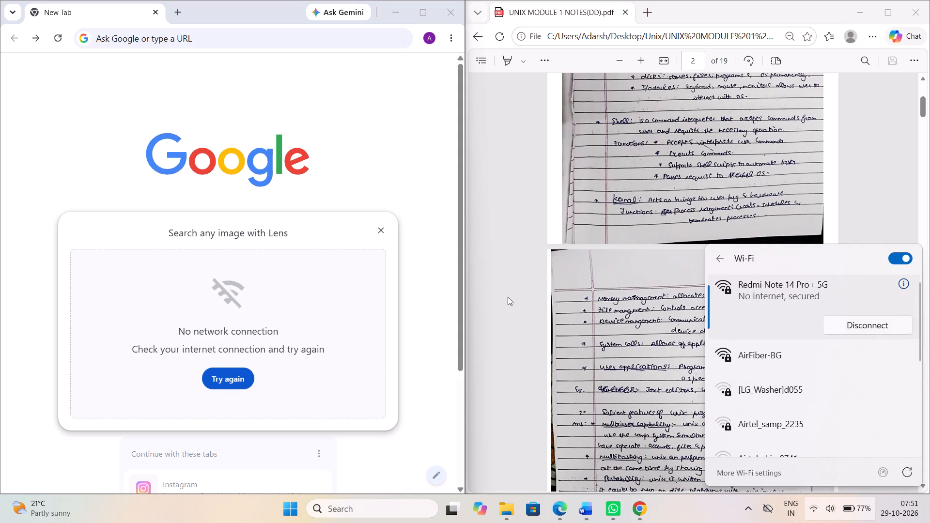
Reopen the Lens image search and start uploading an image file for it.
left_click(244, 374)
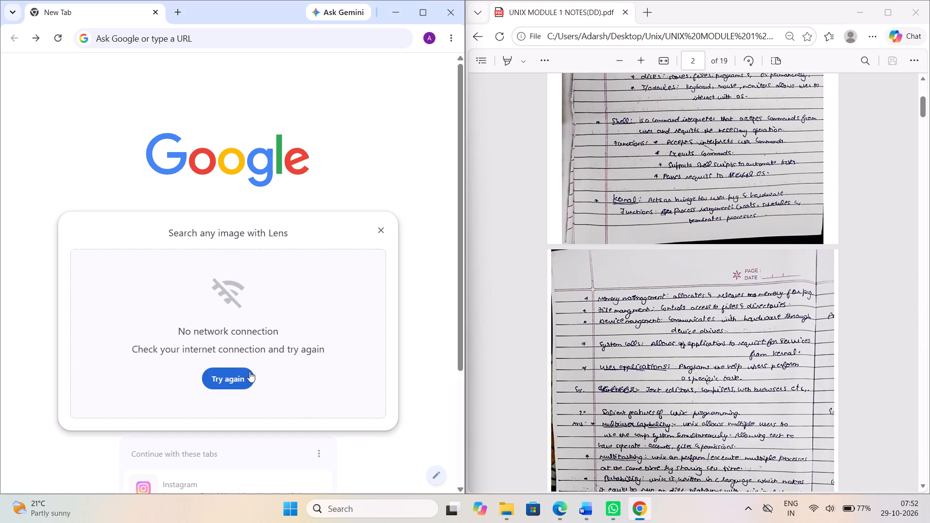
triple_click(240, 375)
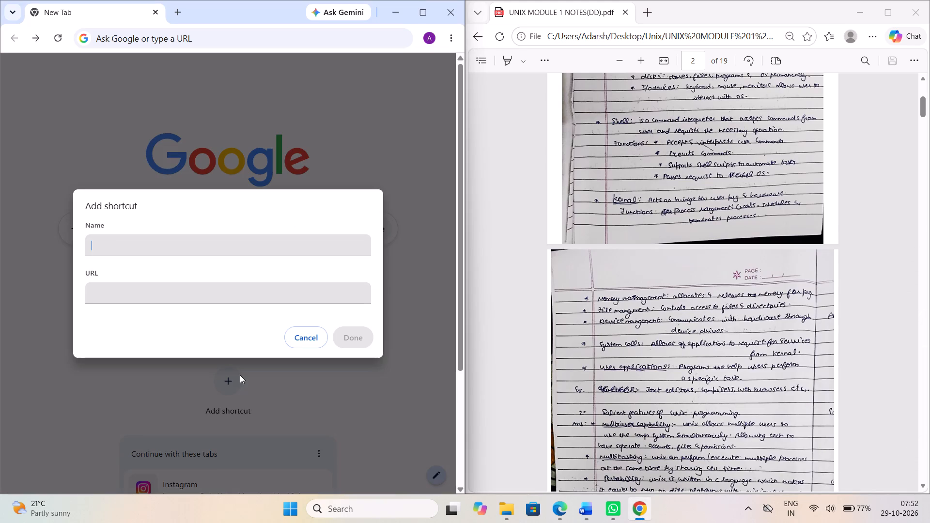
left_click(299, 337)
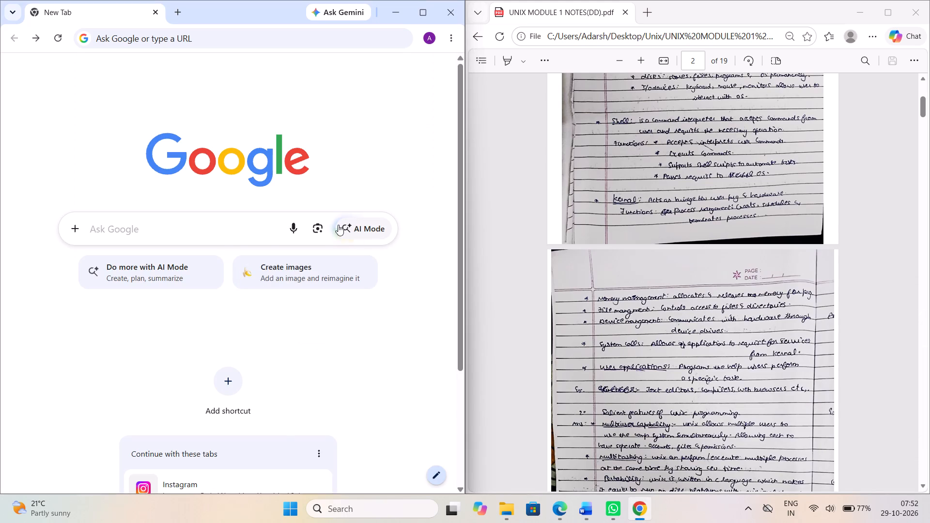
left_click(324, 230)
left_click(290, 314)
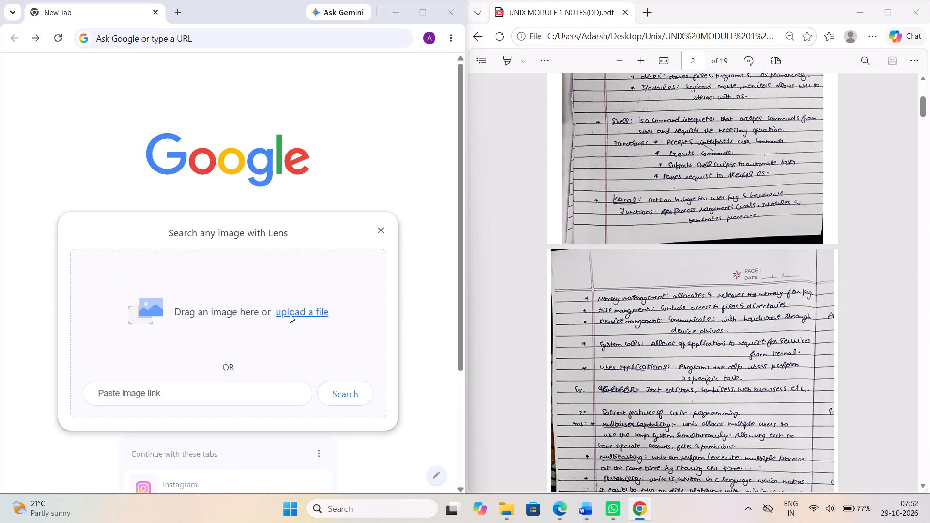
scroll(331, 200, "down", 9)
left_click(148, 194)
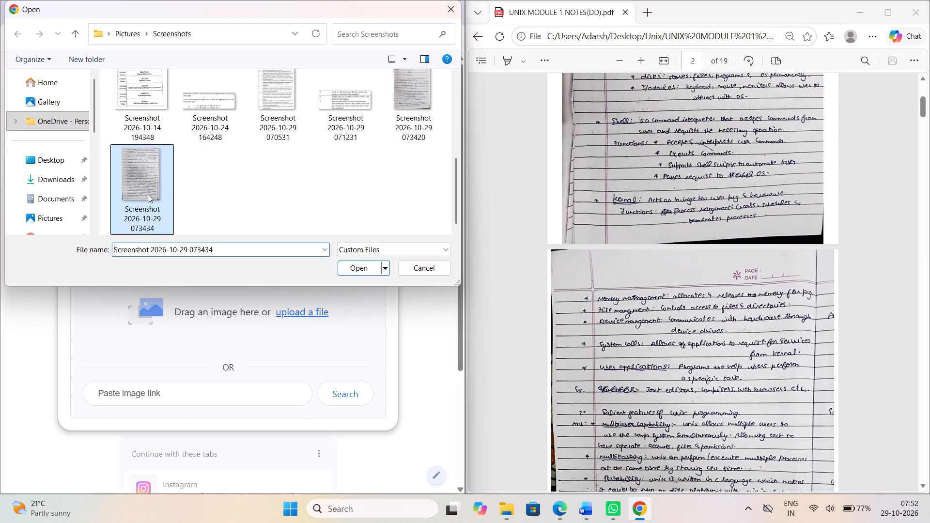
left_click(364, 265)
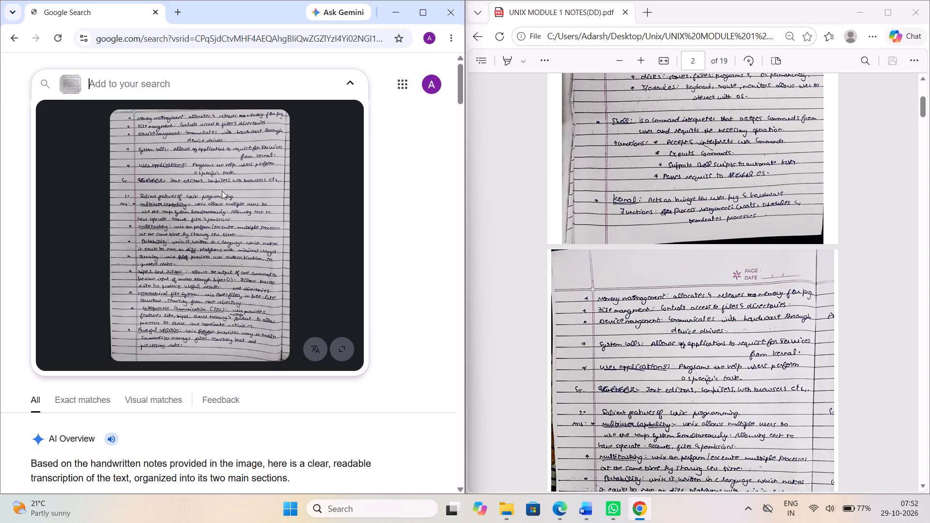
Select all the recognized text in the uploaded notes image and copy it.
left_click(222, 191)
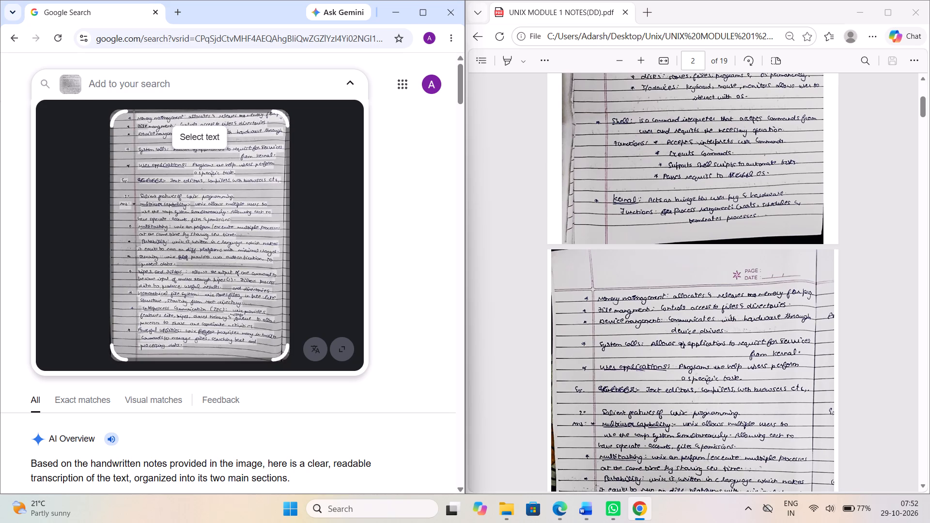
left_click(201, 135)
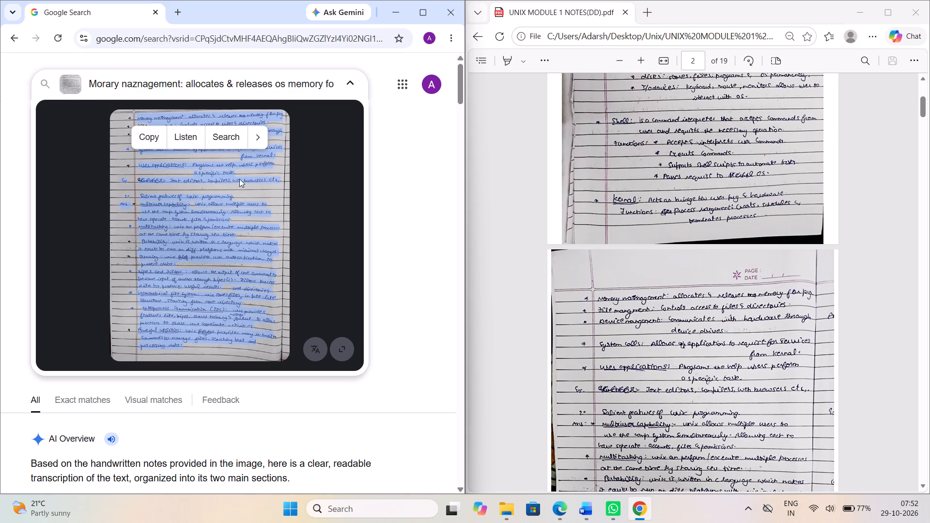
left_click(139, 139)
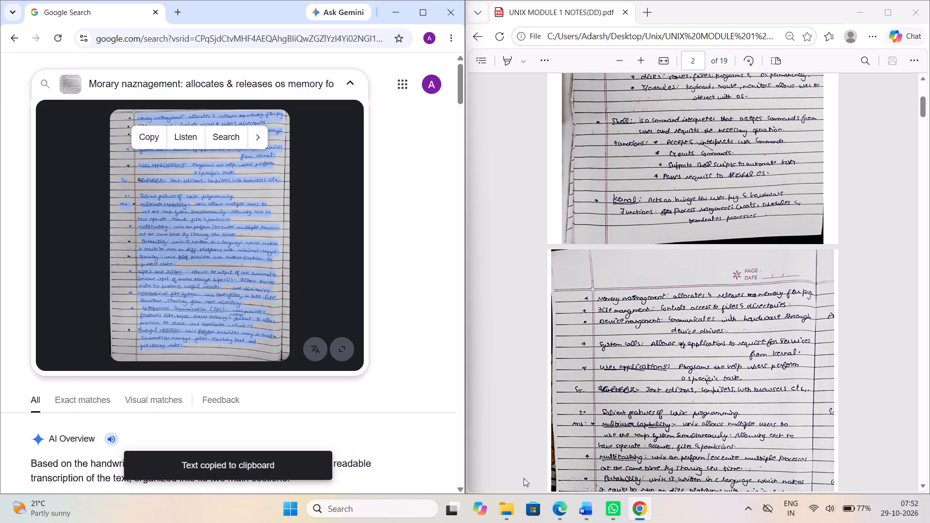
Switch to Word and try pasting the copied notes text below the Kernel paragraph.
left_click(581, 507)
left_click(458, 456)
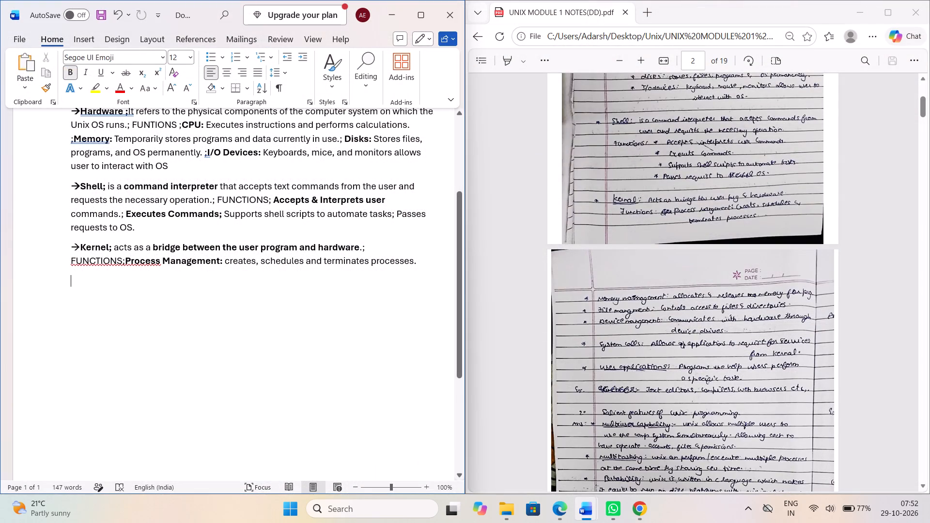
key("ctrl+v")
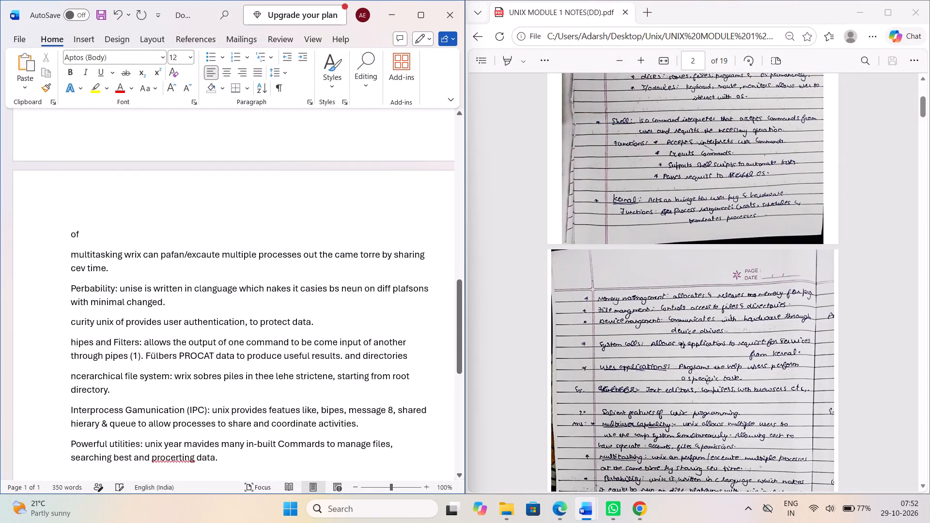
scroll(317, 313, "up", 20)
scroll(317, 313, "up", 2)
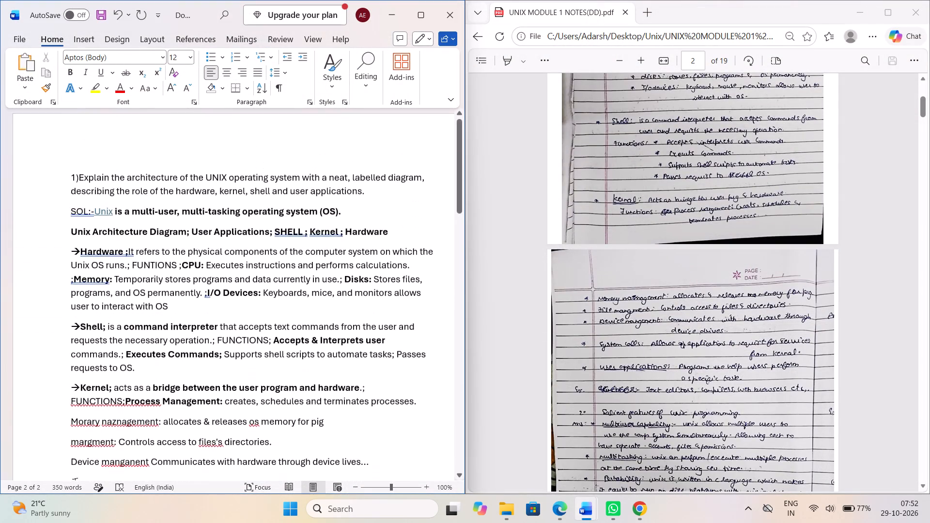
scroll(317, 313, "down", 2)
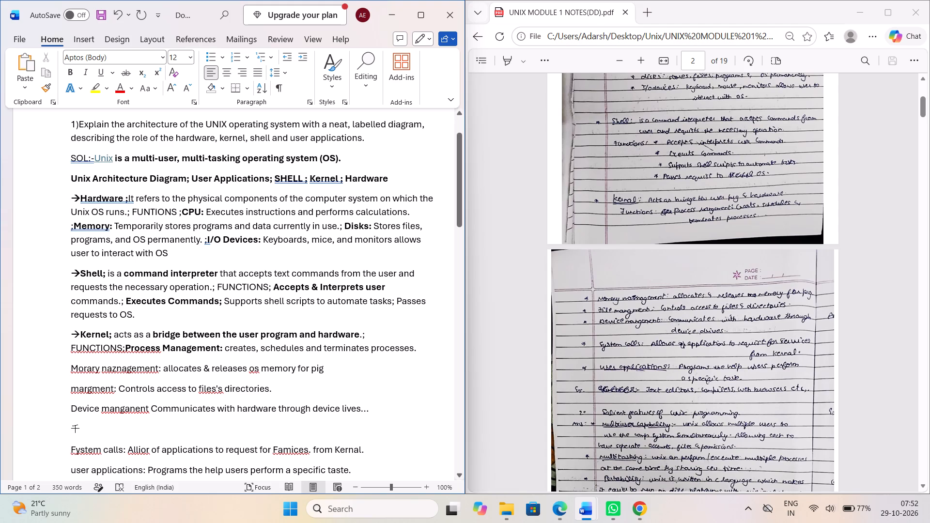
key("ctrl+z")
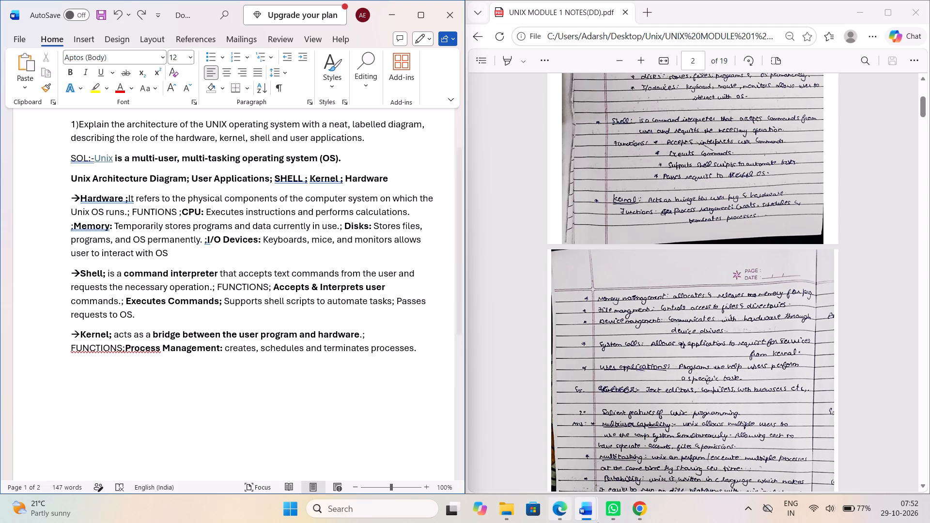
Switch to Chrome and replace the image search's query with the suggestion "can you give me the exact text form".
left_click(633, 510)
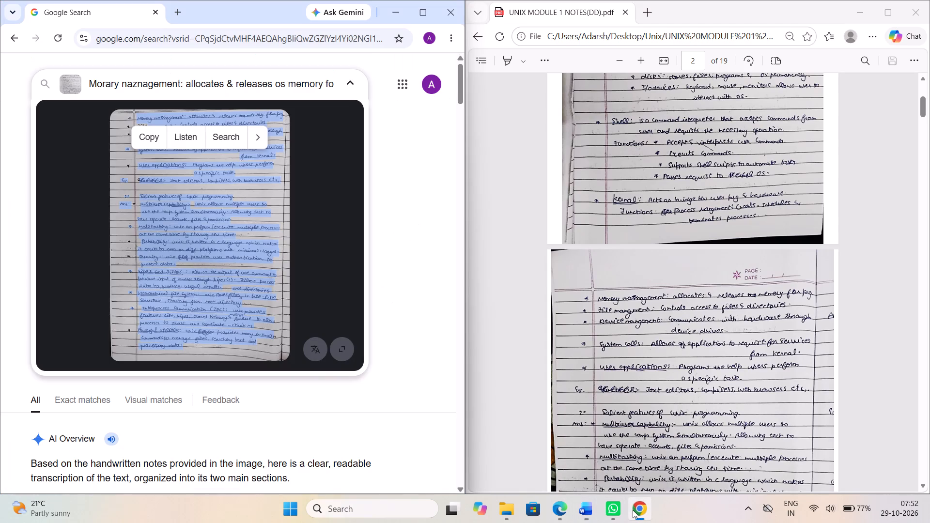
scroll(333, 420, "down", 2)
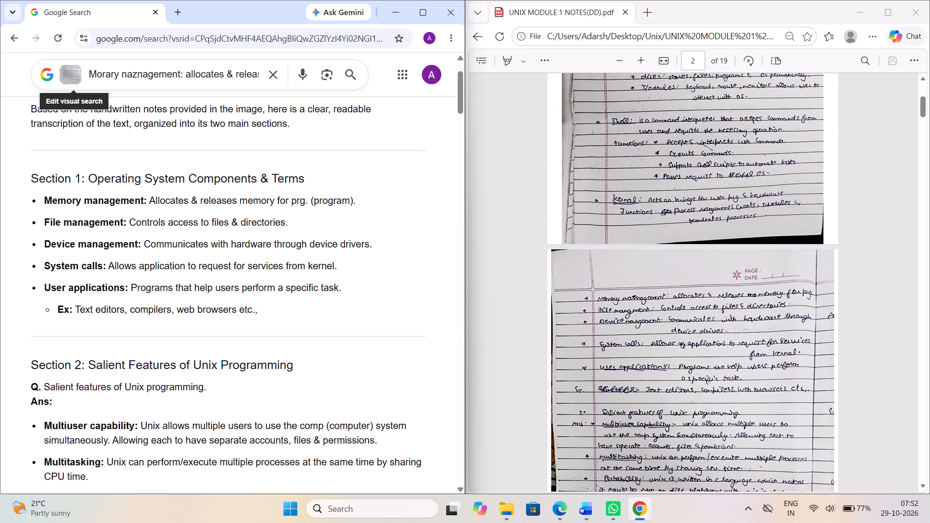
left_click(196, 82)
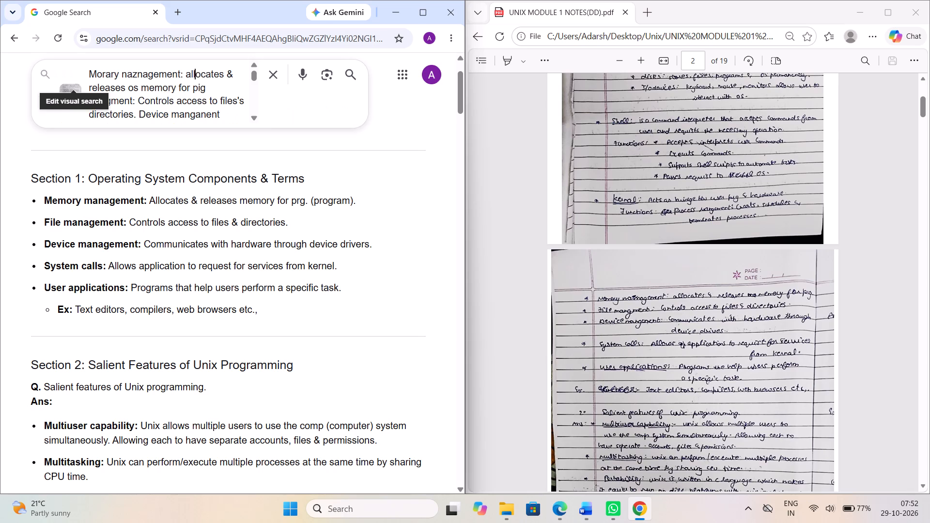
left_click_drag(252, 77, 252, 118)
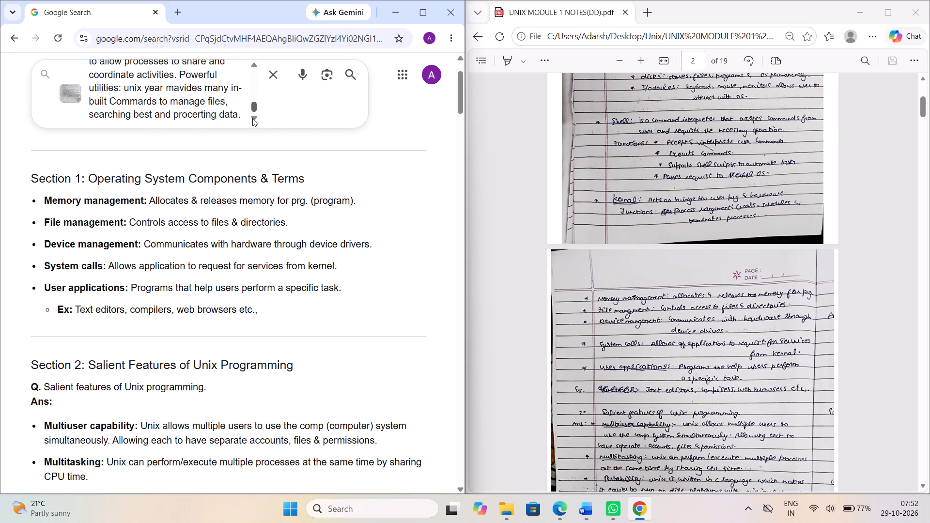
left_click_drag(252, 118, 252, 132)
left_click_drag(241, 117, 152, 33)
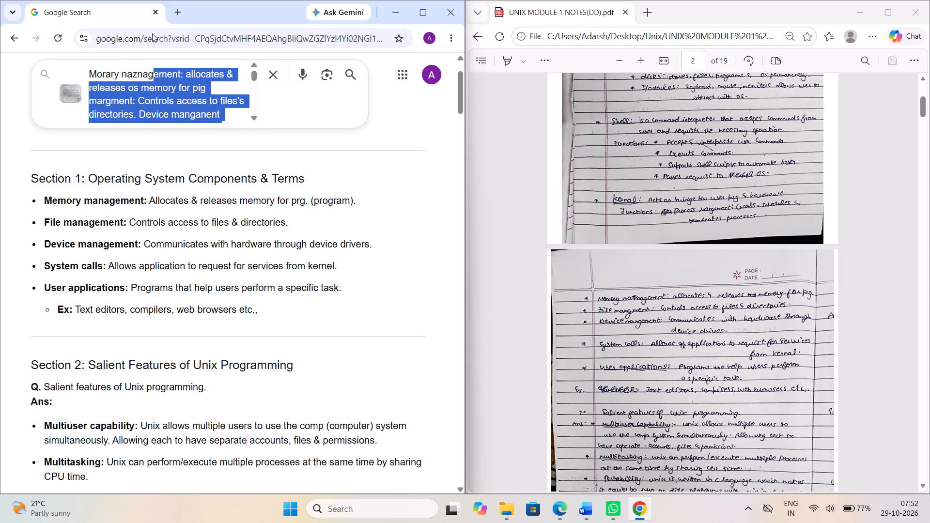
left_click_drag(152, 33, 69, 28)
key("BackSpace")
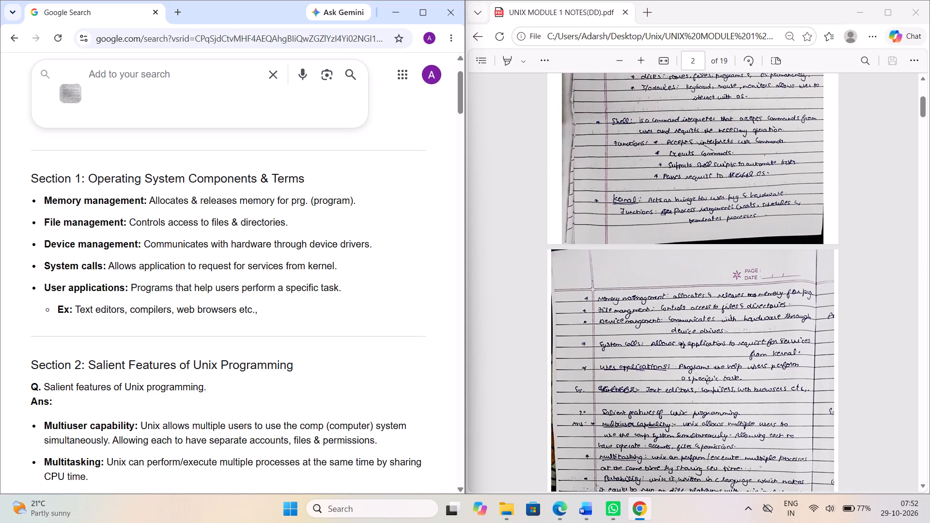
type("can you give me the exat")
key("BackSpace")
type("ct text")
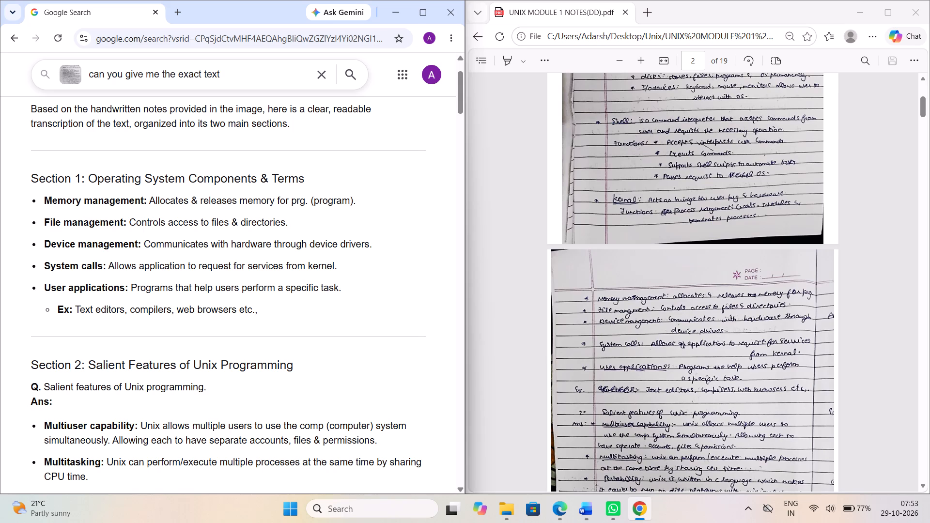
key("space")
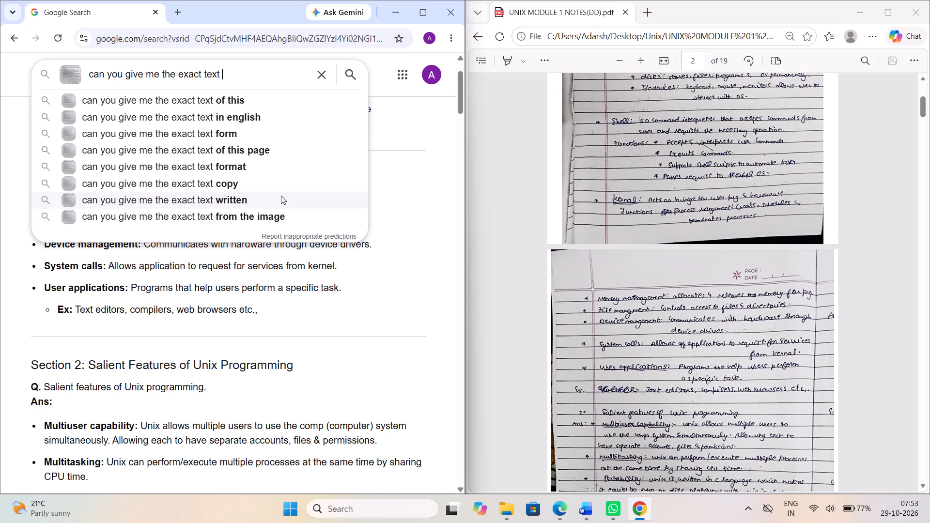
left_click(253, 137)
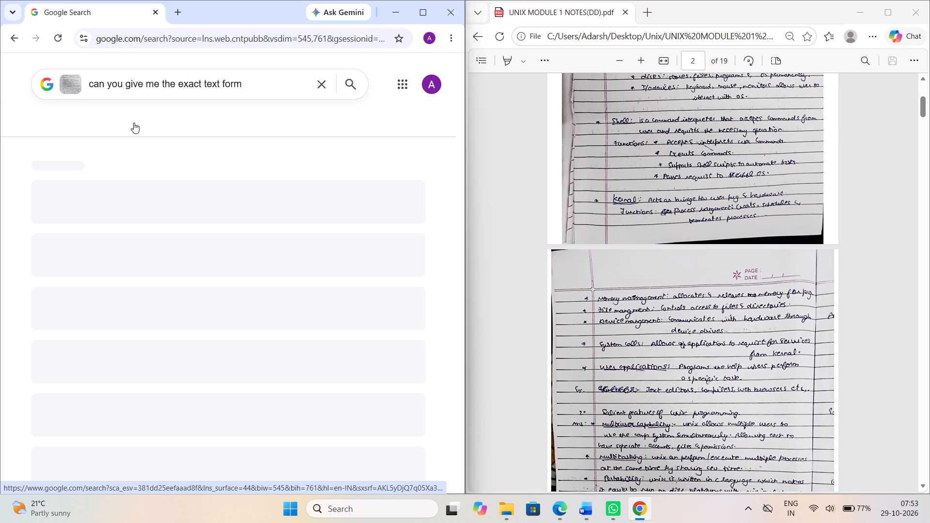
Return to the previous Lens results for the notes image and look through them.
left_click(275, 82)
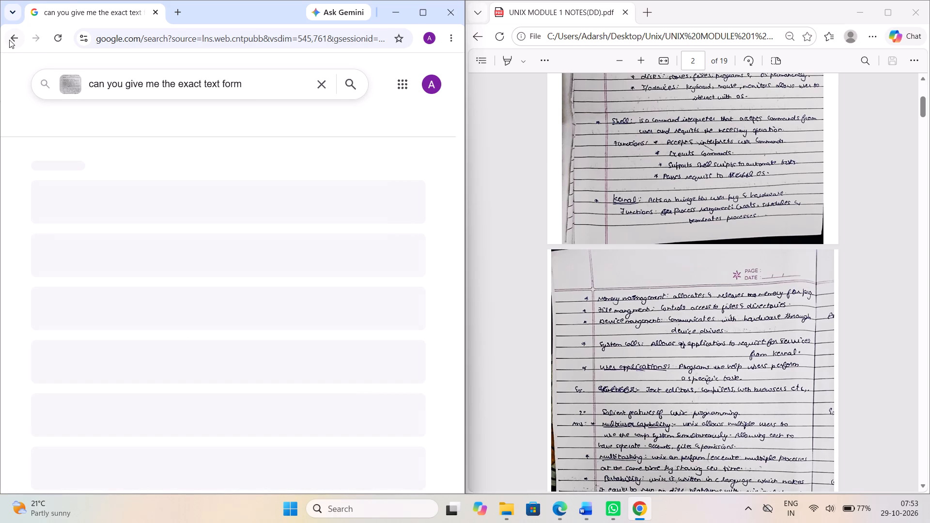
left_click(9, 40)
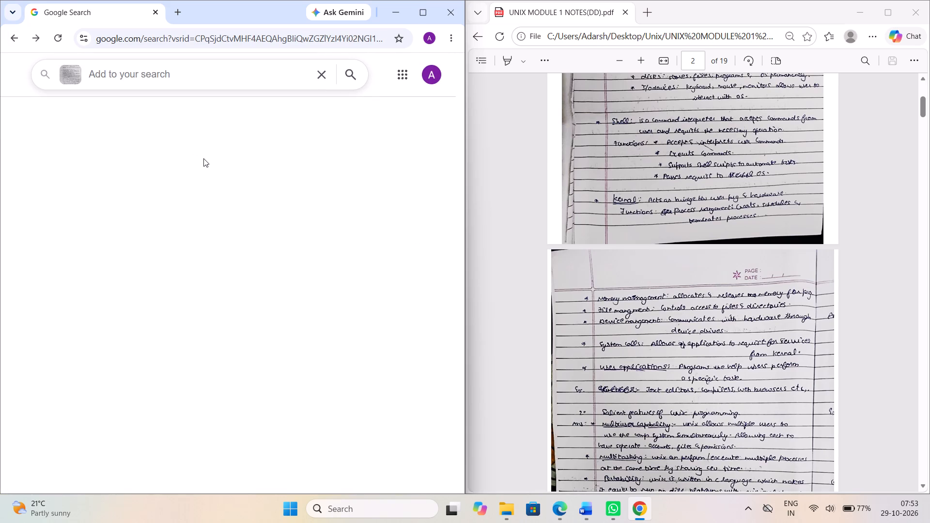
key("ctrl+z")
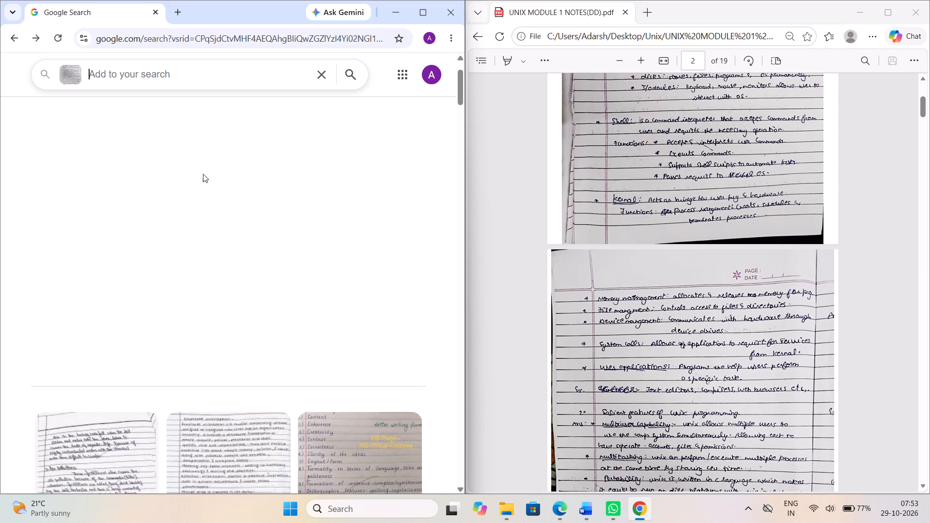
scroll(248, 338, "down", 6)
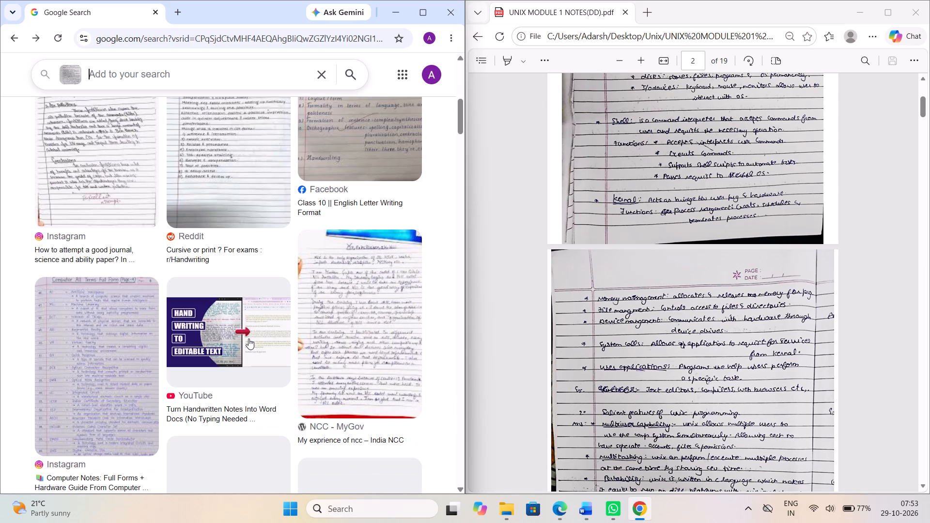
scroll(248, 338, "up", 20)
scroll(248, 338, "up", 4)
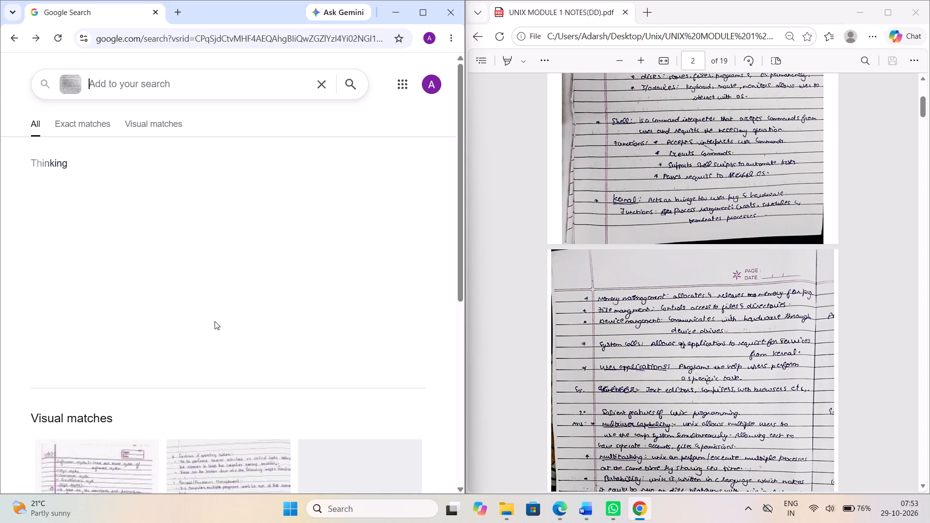
left_click(15, 43)
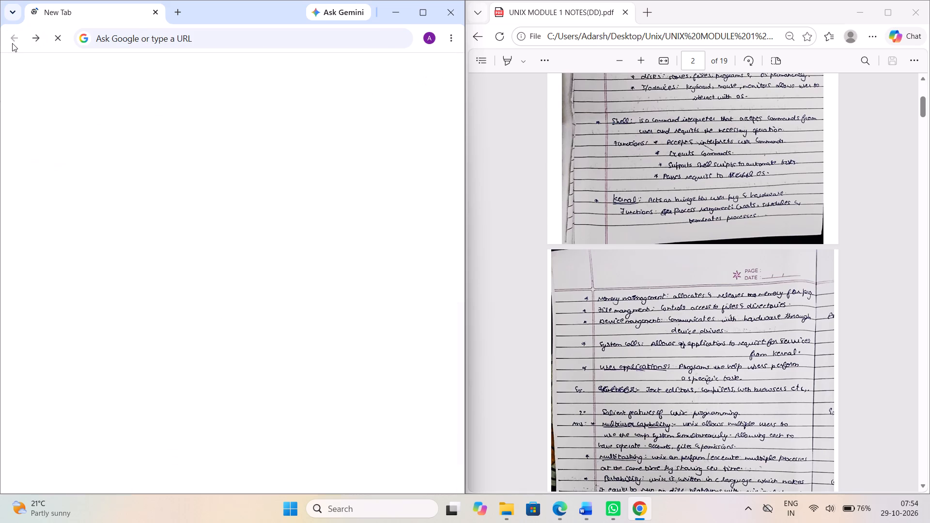
left_click(310, 229)
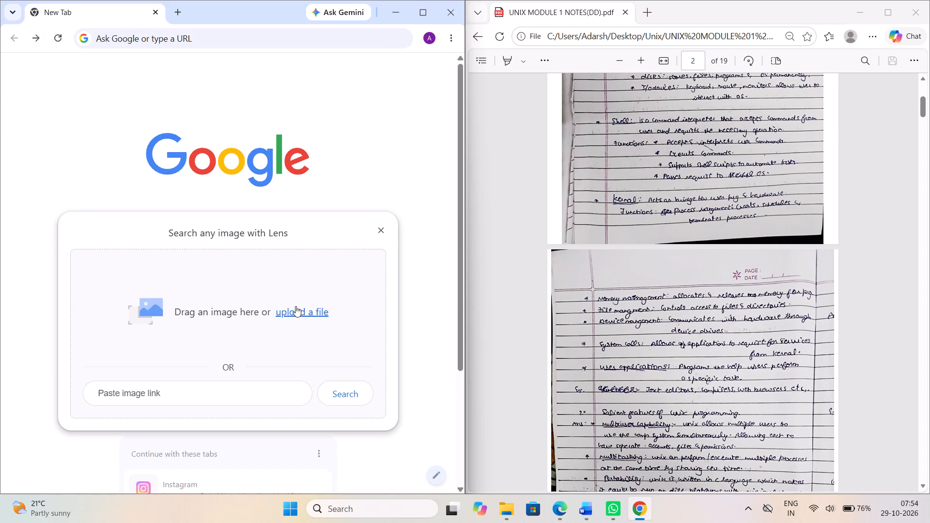
left_click(298, 314)
scroll(326, 180, "down", 7)
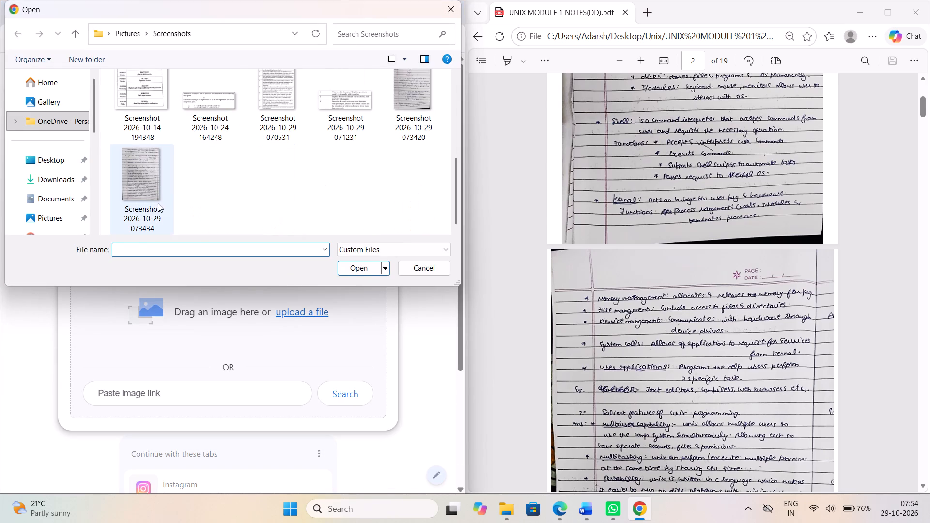
left_click(158, 203)
left_click(370, 267)
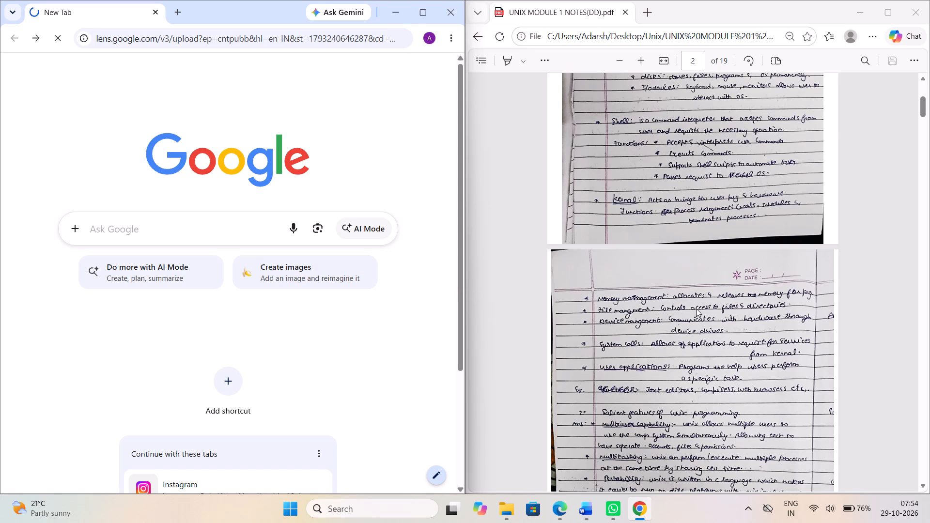
Examine the handwritten PDF pages and the AI Overview's transcription of the salient features of Unix programming.
scroll(692, 310, "down", 10)
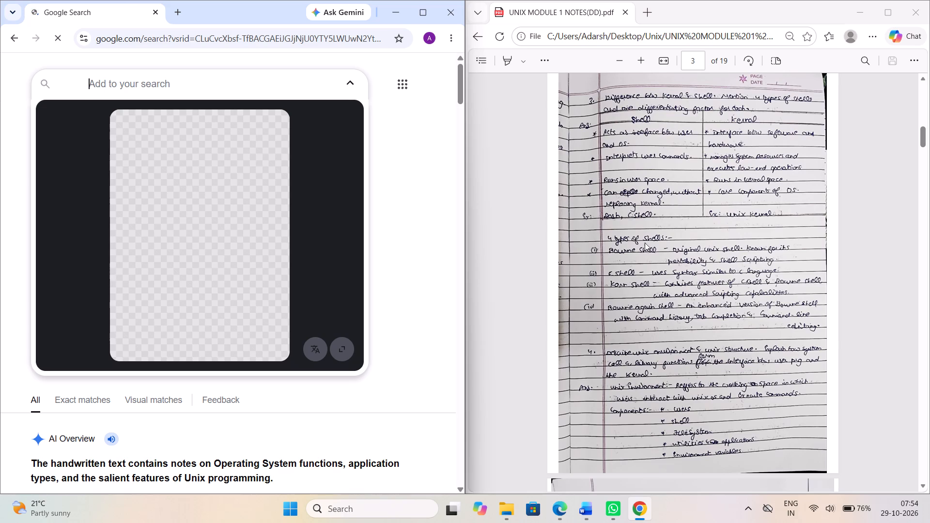
scroll(651, 263, "down", 3)
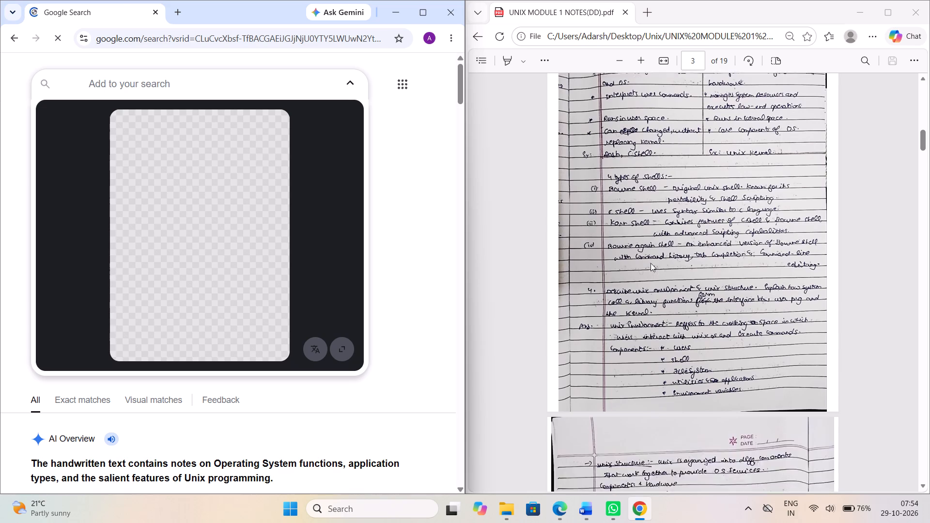
scroll(651, 263, "down", 4)
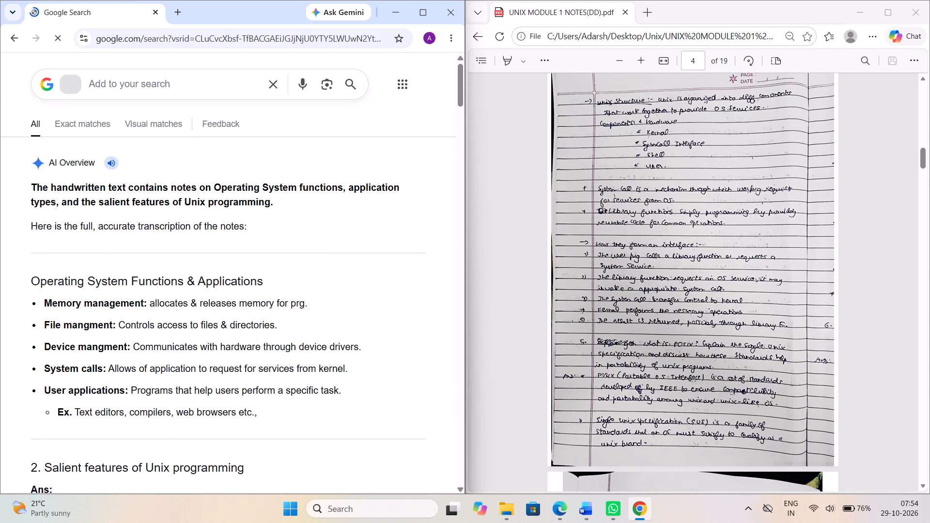
scroll(697, 195, "up", 14)
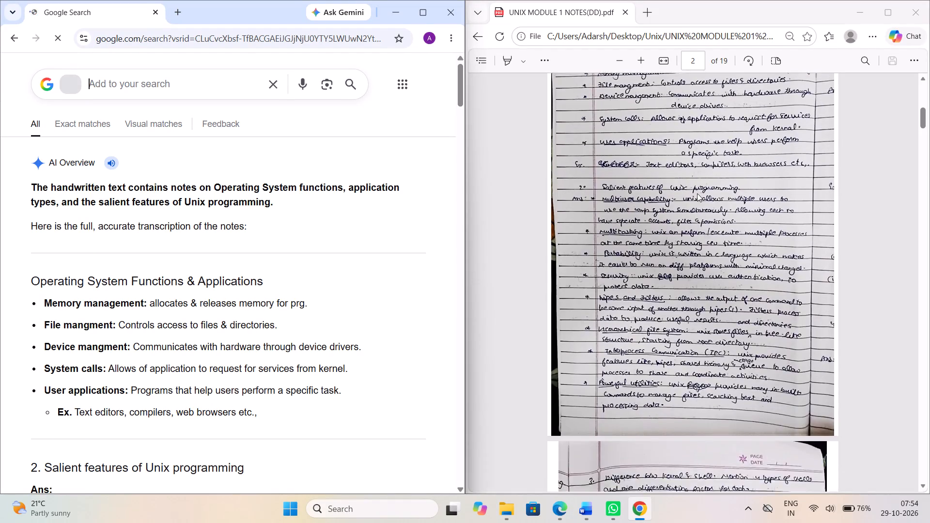
scroll(697, 193, "up", 2)
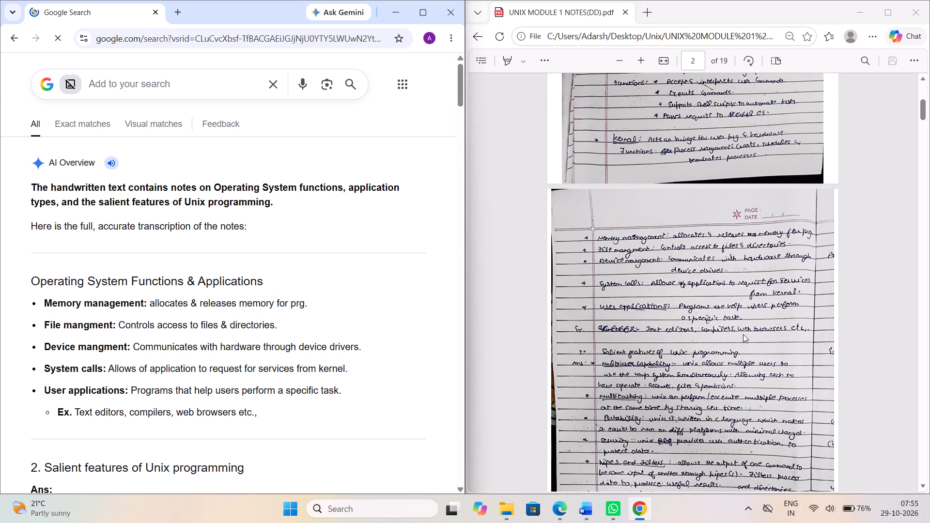
scroll(637, 343, "down", 2)
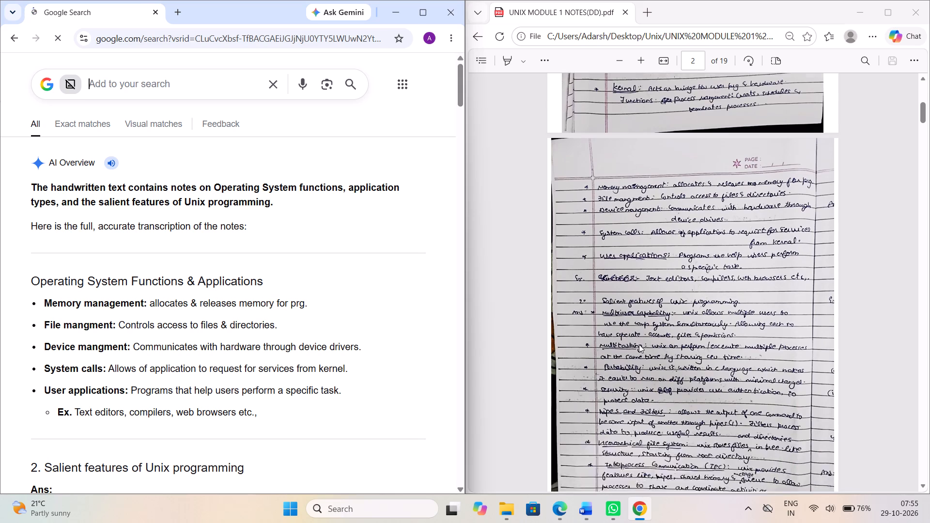
scroll(639, 344, "down", 3)
scroll(642, 345, "up", 2)
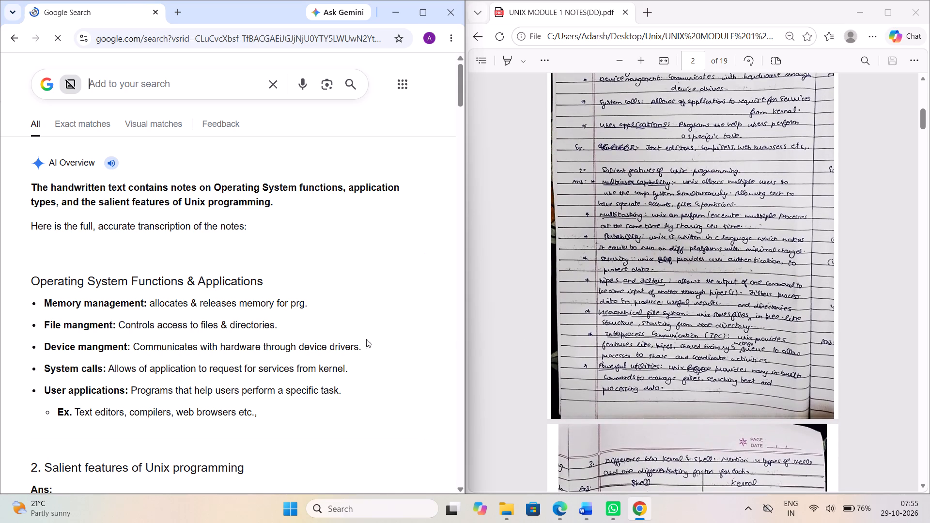
scroll(240, 338, "down", 6)
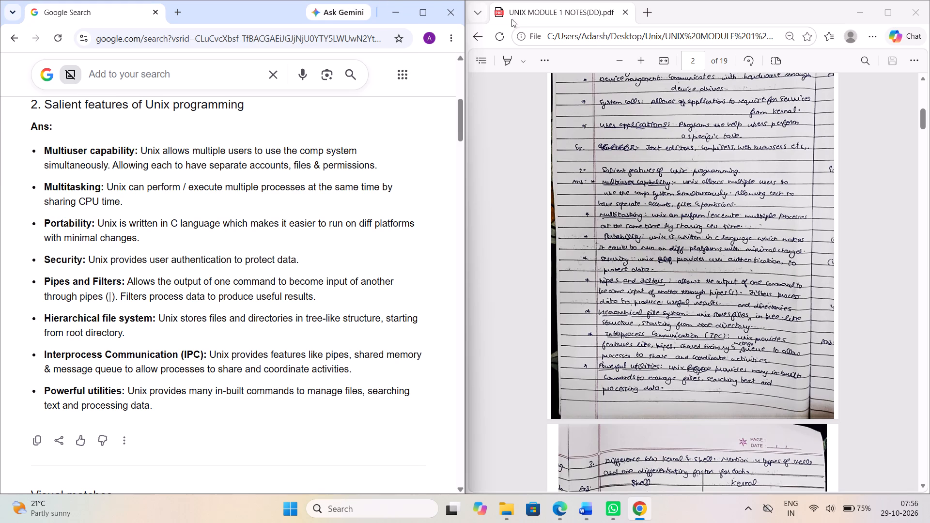
Minimize the notes PDF window and maximize Chrome with the Salient features of Unix programming transcription in view.
left_click(857, 9)
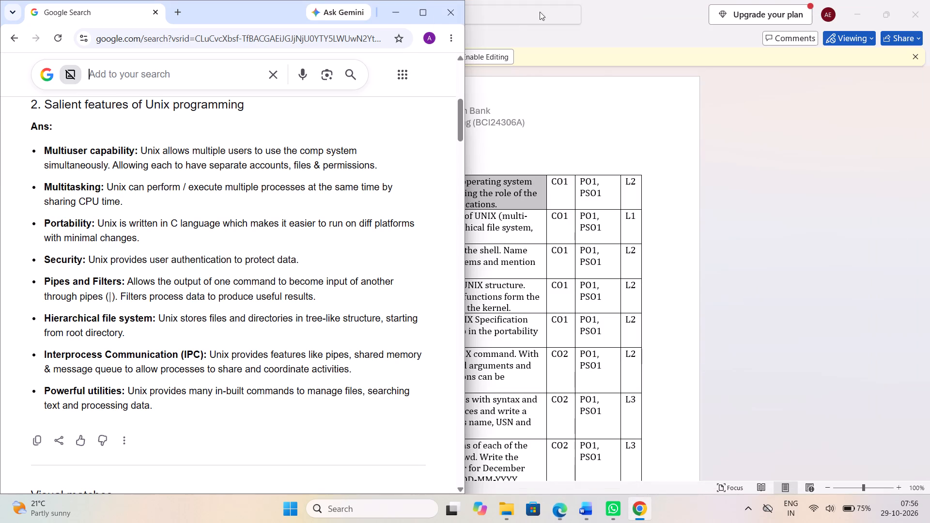
left_click(417, 10)
scroll(470, 185, "down", 1)
scroll(479, 191, "up", 1)
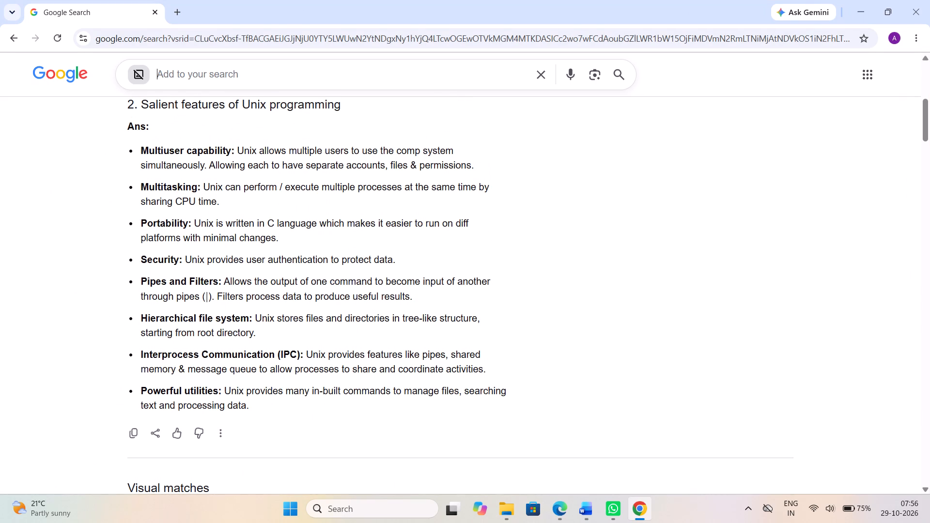
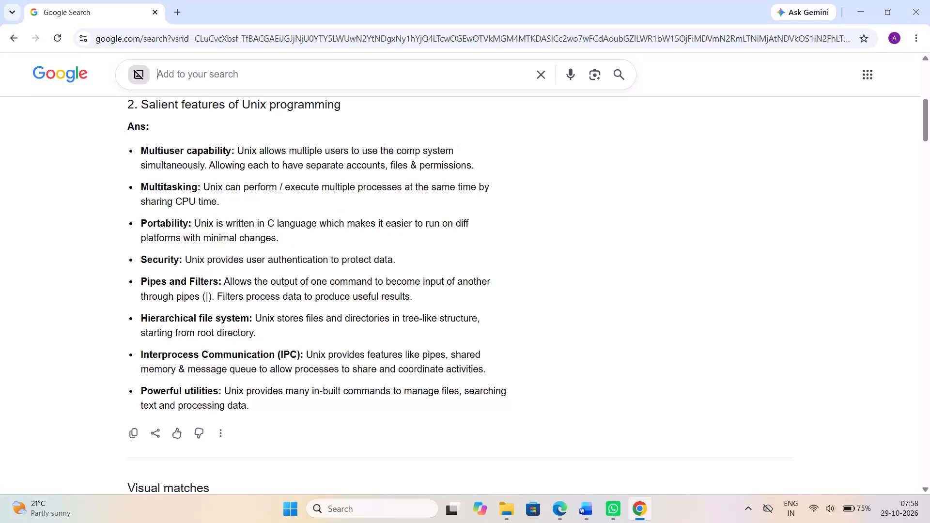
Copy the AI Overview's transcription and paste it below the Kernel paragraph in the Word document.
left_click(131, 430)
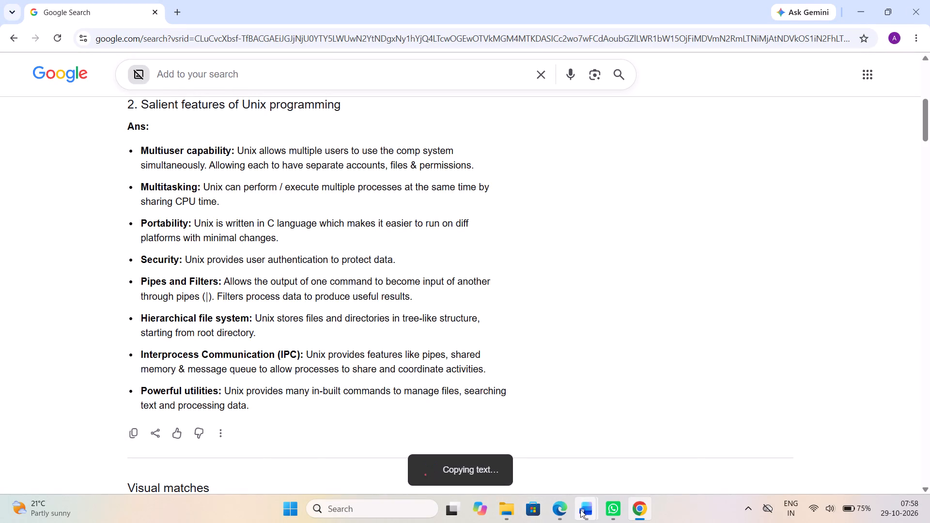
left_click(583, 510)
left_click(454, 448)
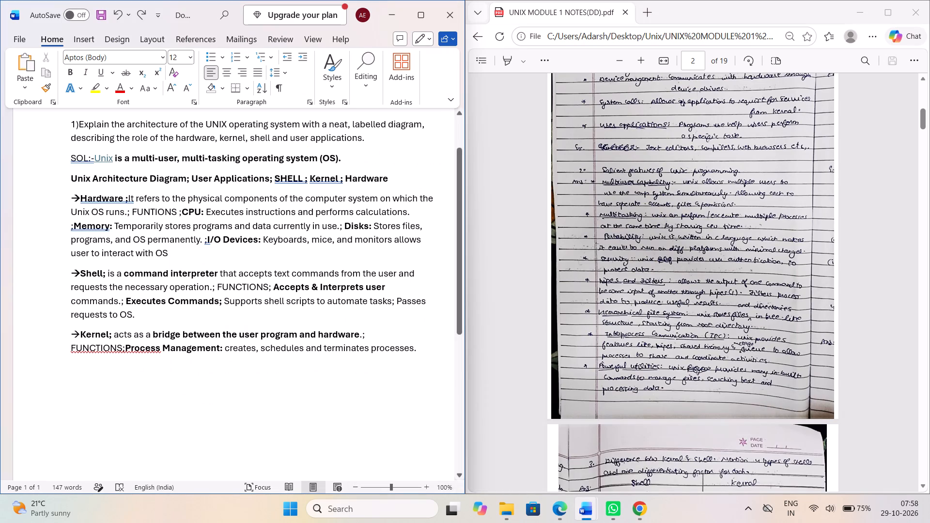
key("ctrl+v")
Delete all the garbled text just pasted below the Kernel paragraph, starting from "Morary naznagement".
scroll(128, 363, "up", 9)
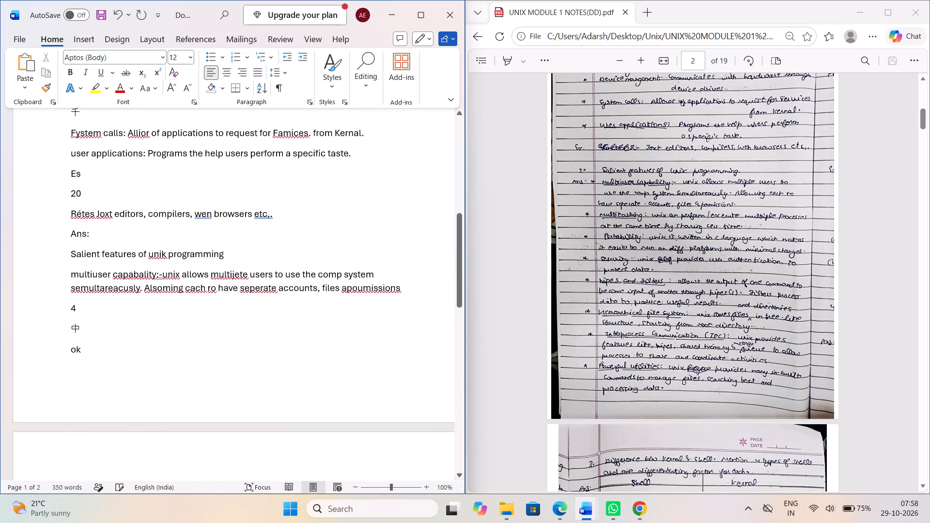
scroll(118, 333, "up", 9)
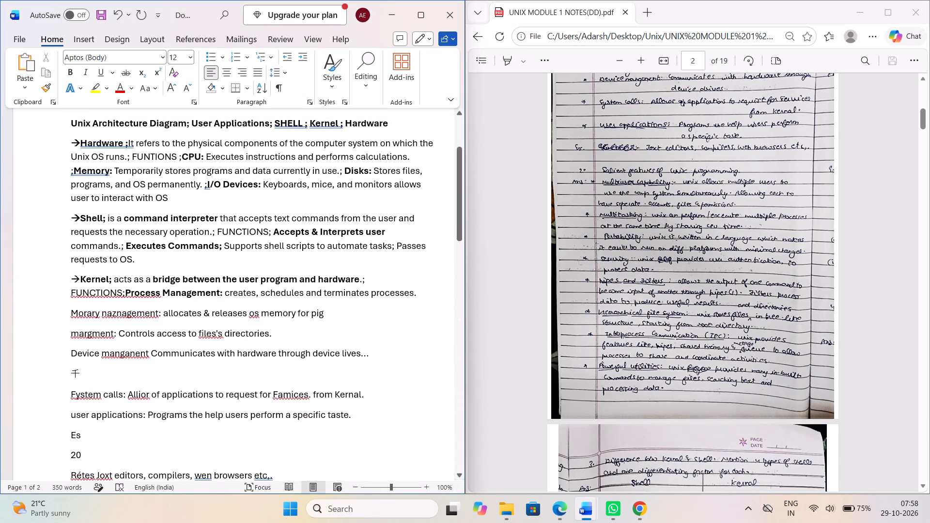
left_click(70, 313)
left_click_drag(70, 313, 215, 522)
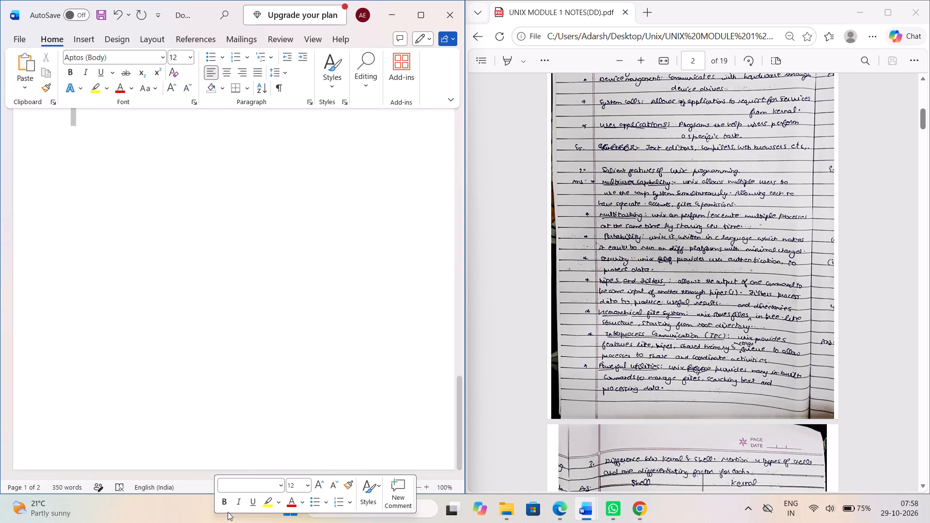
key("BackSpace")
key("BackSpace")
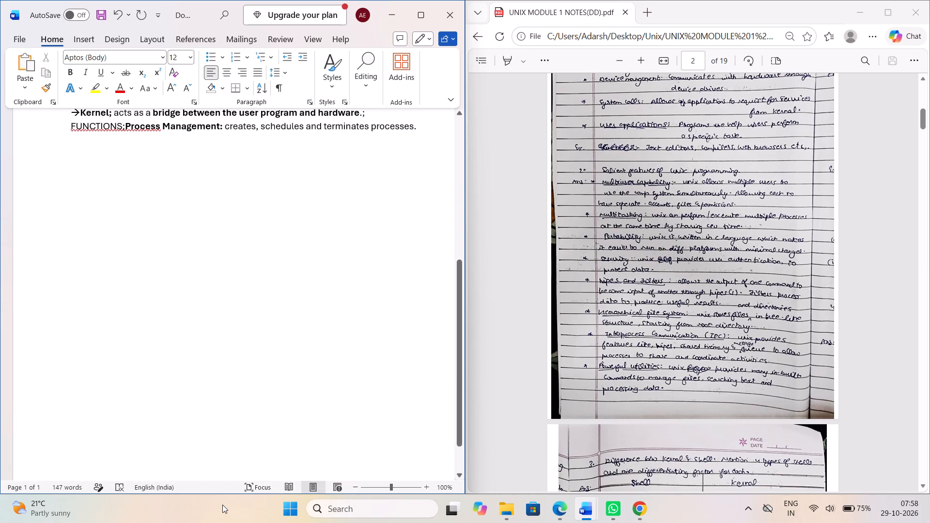
Add a semicolon after "terminates processes." at the end of the Kernel paragraph, leaving no trailing spaces or empty line.
key("semicolon")
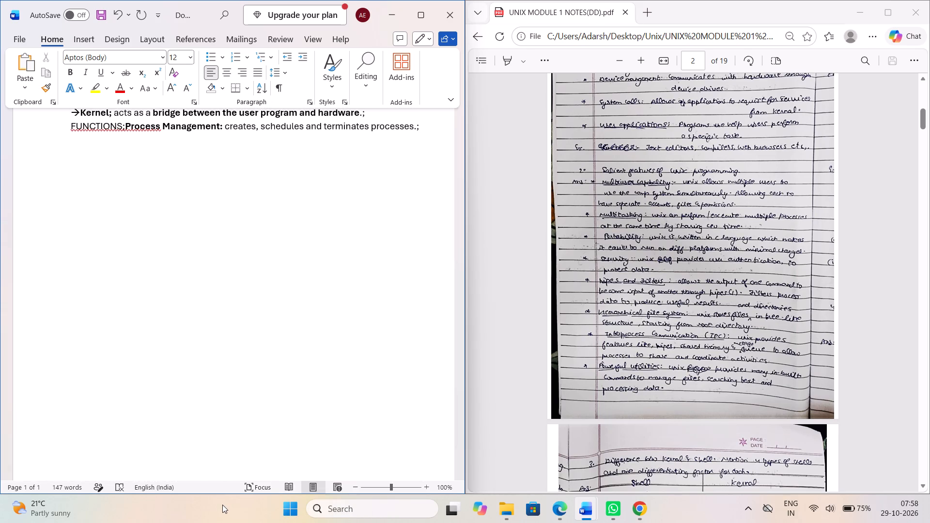
key("Return")
key("Delete")
key("space")
key("space")
key("space")
key("space")
key("space")
key("space")
key("BackSpace")
key("BackSpace")
key("BackSpace")
key("BackSpace")
key("BackSpace")
key("BackSpace")
Switch to Chrome and copy the Operating System Functions & Applications bullets, from Memory management to the Ex. line.
scroll(239, 200, "up", 1)
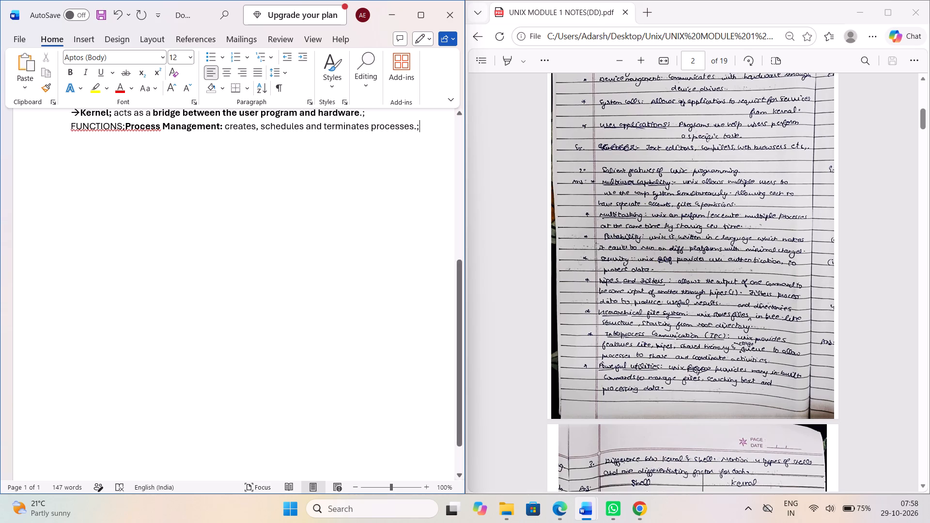
scroll(239, 200, "up", 1)
scroll(639, 286, "up", 2)
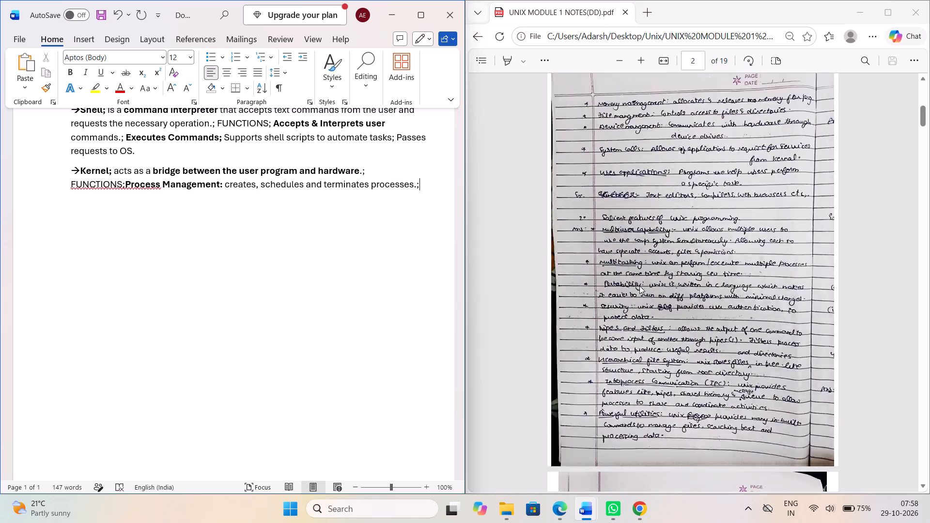
scroll(639, 286, "up", 2)
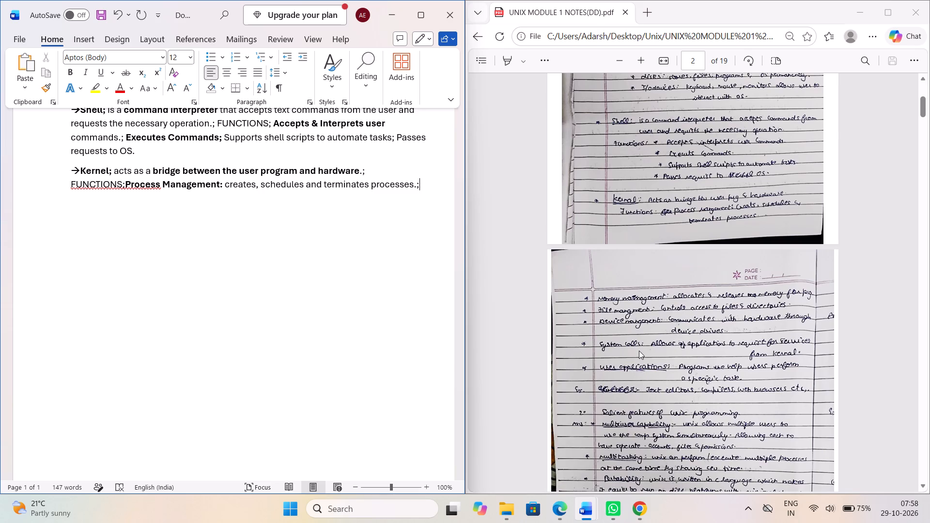
left_click(646, 507)
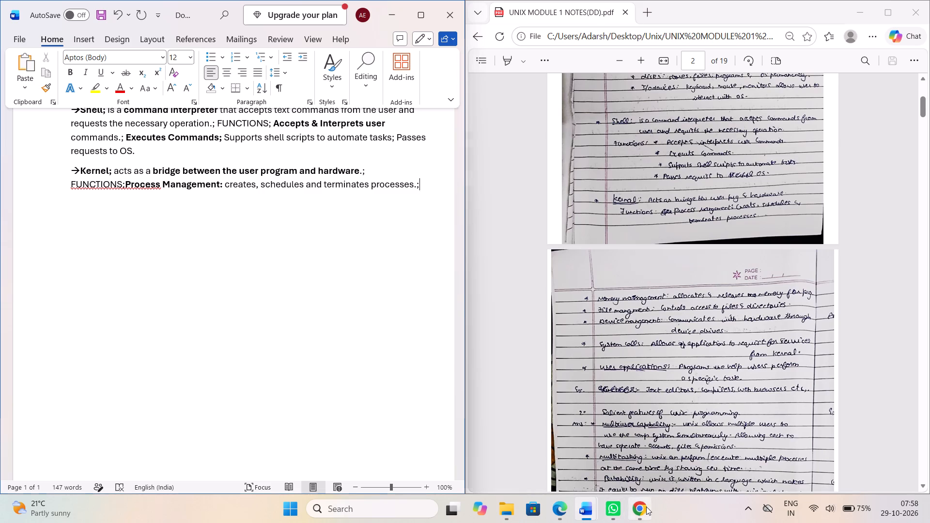
scroll(238, 201, "up", 3)
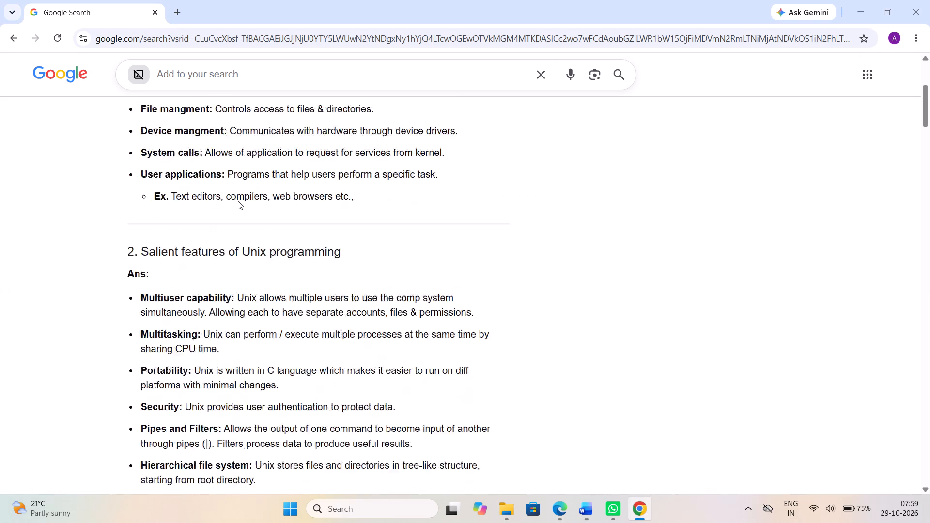
scroll(238, 201, "up", 1)
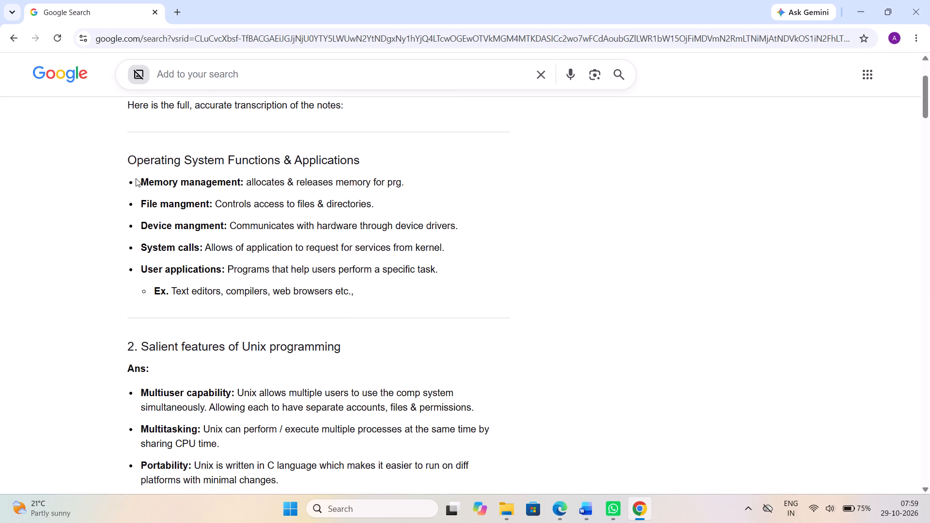
left_click_drag(139, 176, 360, 289)
right_click(362, 258)
left_click(395, 271)
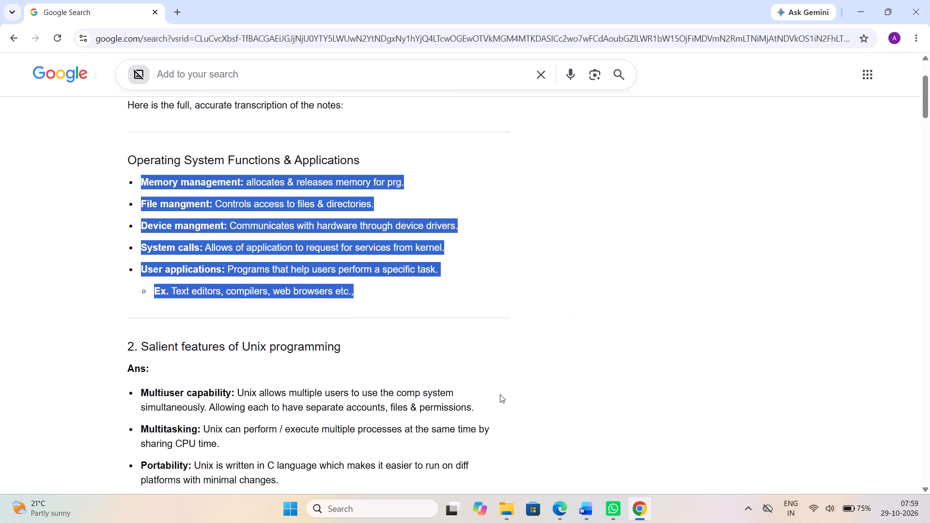
Paste the copied bullets into the Word document on a new line below the Kernel paragraph.
left_click(582, 511)
left_click(449, 441)
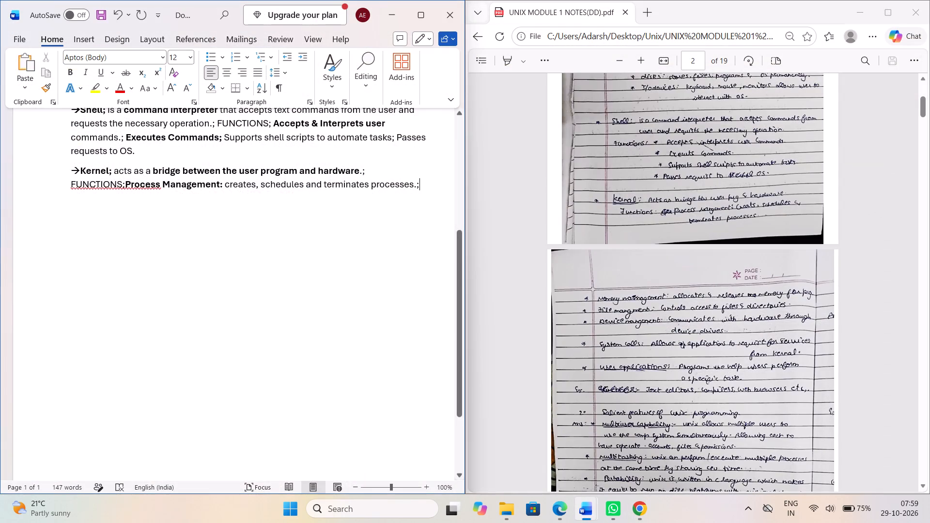
key("ctrl+v")
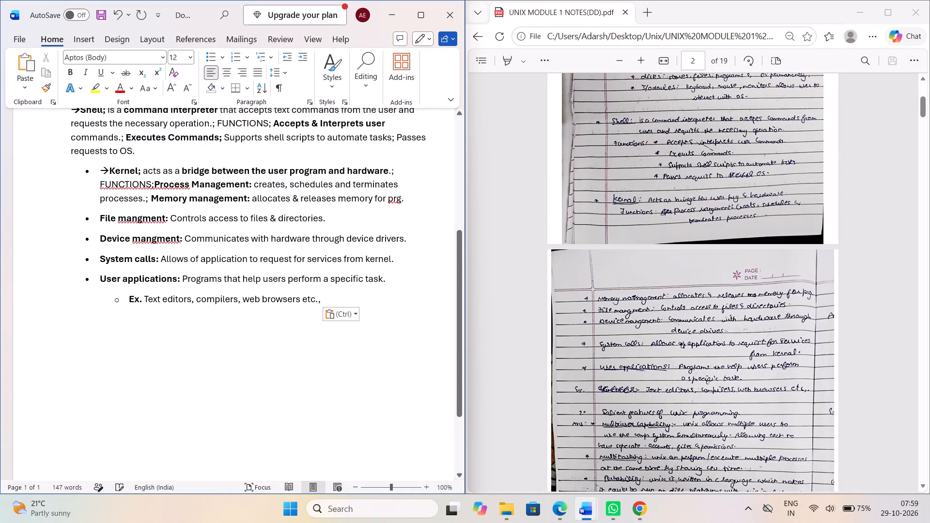
key("ctrl+z")
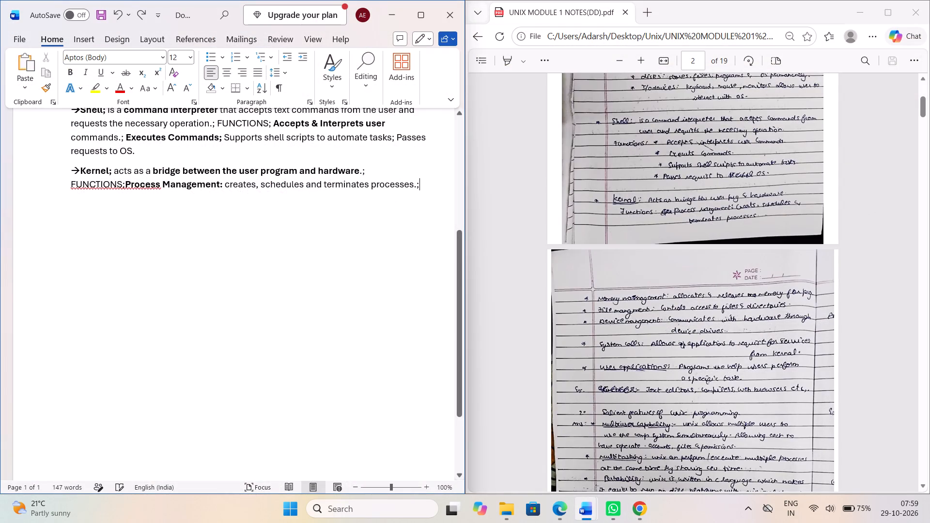
key("Return")
key("ctrl+v")
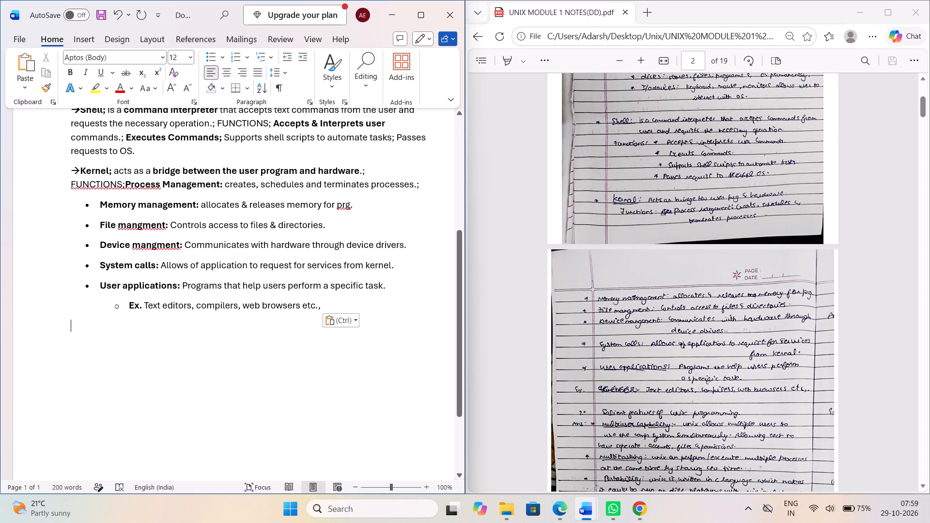
Turn the Memory management bullet into an unindented line that starts with an arrow (-->).
left_click(99, 204)
key("BackSpace")
key("BackSpace")
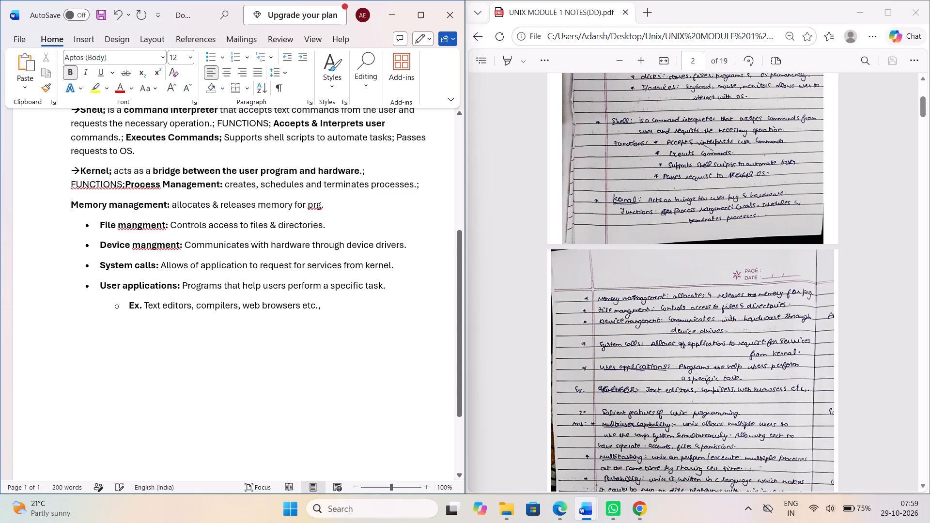
key("BackSpace")
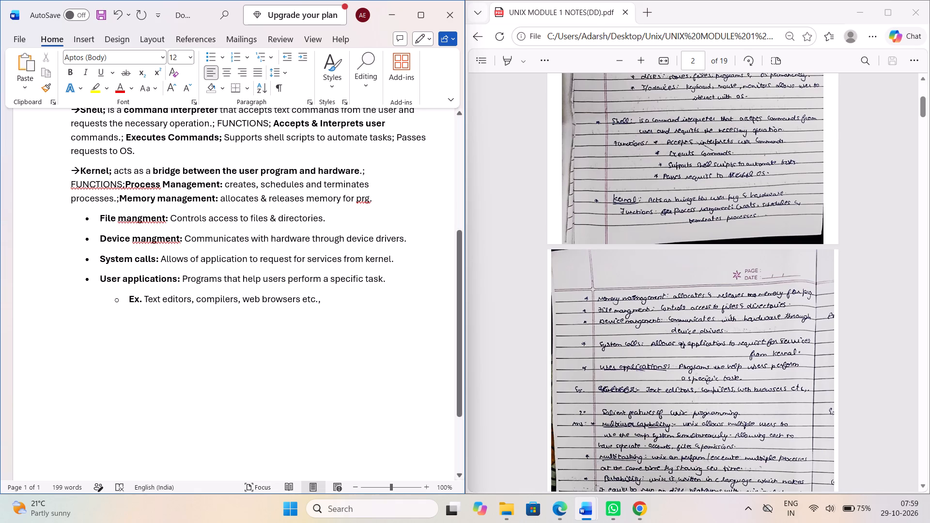
key("Return")
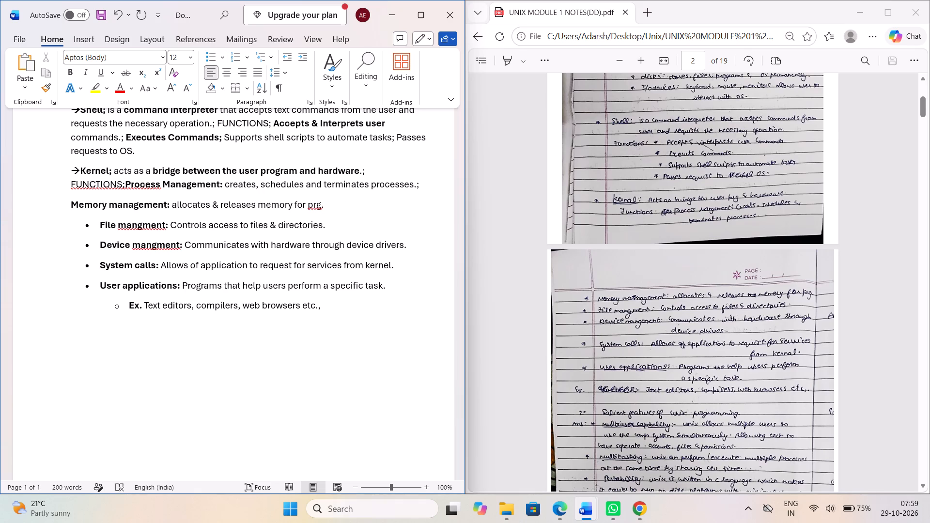
type("-->")
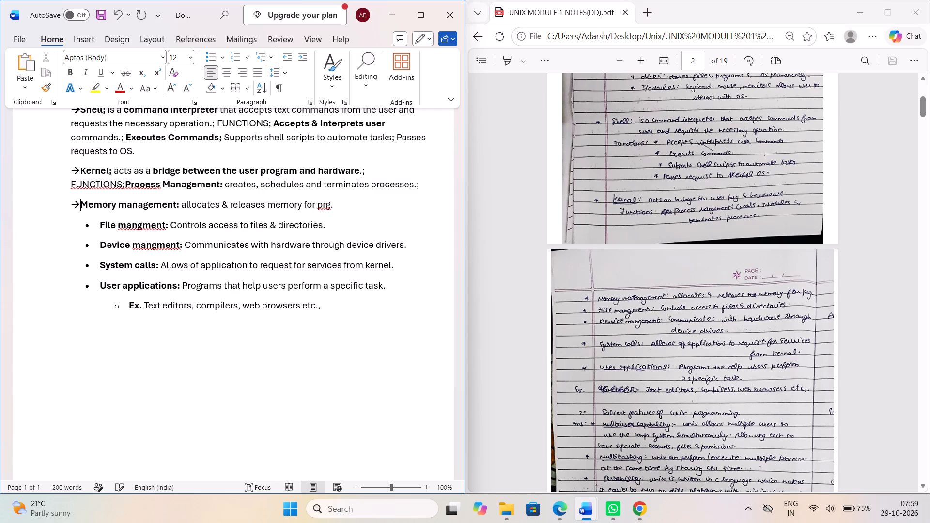
Replace the bullets of the File mangment and Device mangment lines with a leading arrow (-->).
key("Down")
key("BackSpace")
key("BackSpace")
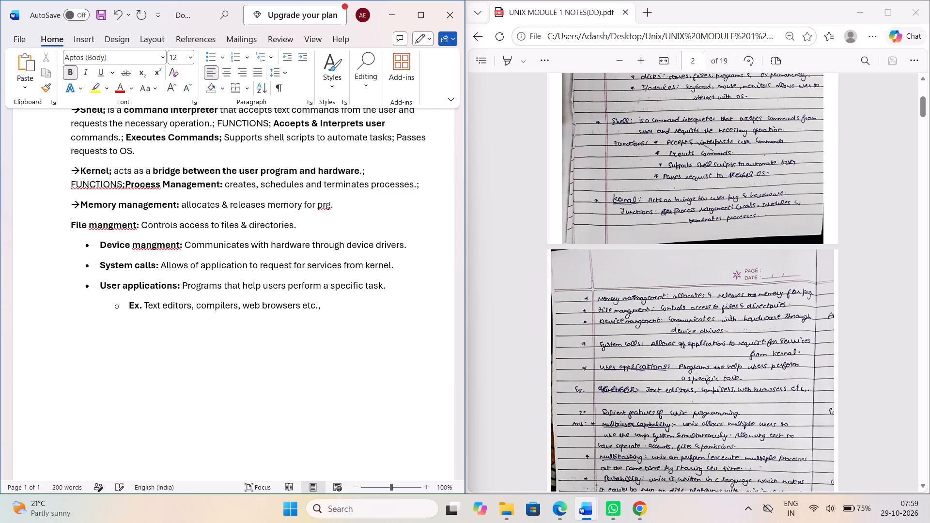
type("-->")
key("Down")
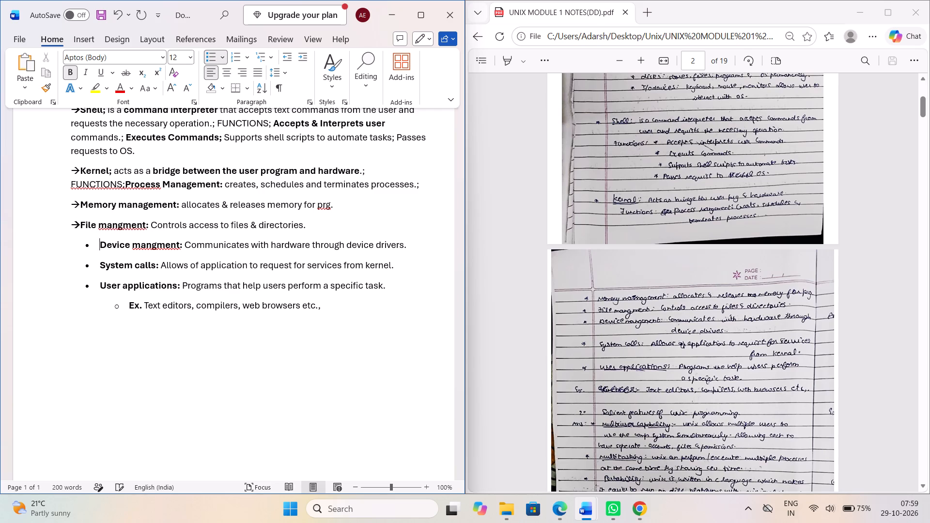
key("BackSpace")
key("BackSpace")
type("-->")
Replace the bullets of the System calls and User applications lines with a leading arrow (-->).
key("Down")
key("BackSpace")
key("BackSpace")
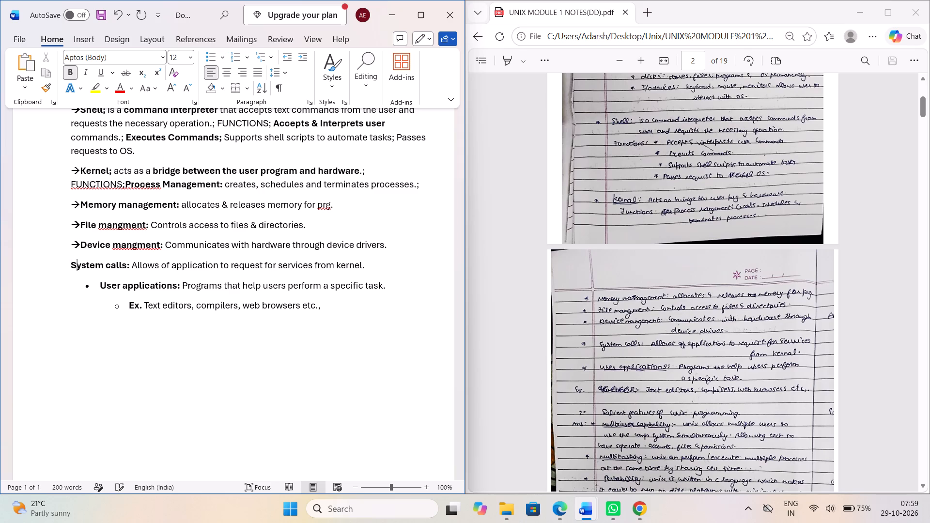
type("-->")
key("Down")
key("BackSpace")
key("BackSpace")
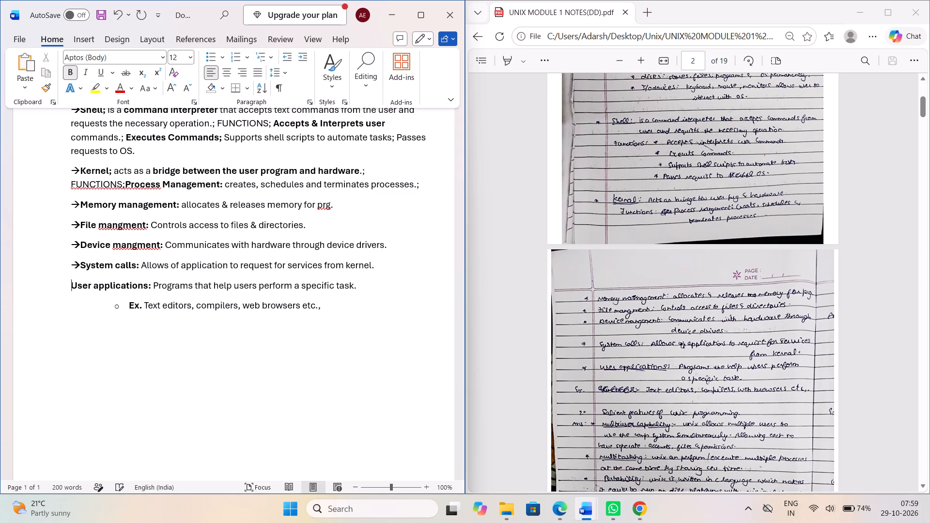
type("-->")
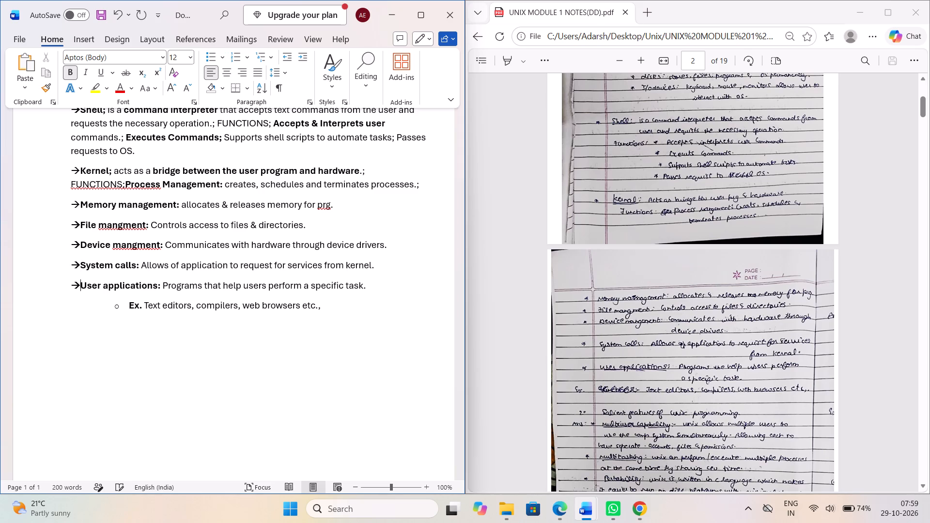
Join the User applications line onto the end of the System calls line, separated by a semicolon and a space.
key("Left")
key("BackSpace")
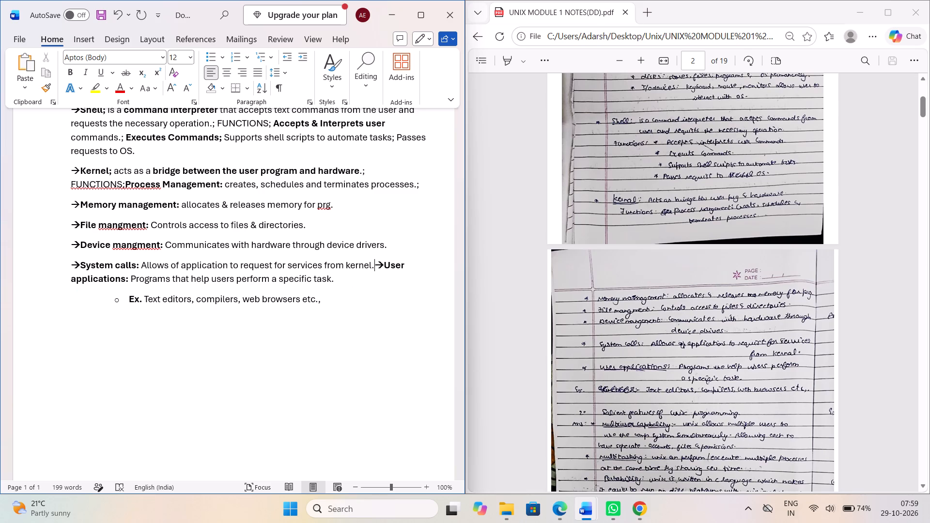
key("semicolon")
key("space")
key("Up")
key("Down")
key("Up")
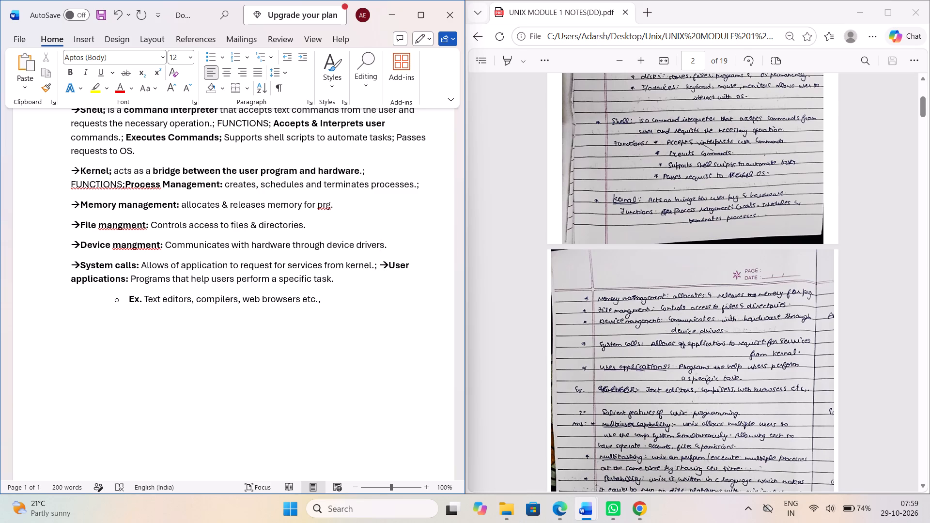
Join the System calls line onto the Device mangment line and that onto the File mangment line, each separated by a semicolon and space.
key("Right")
key("Right")
key("semicolon")
key("Delete")
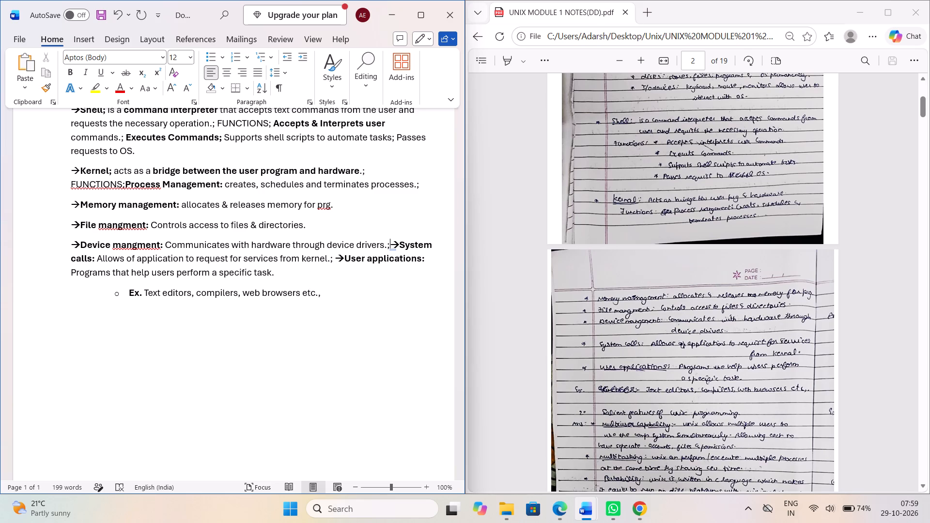
key("space")
key("Up")
key("Delete")
type(";")
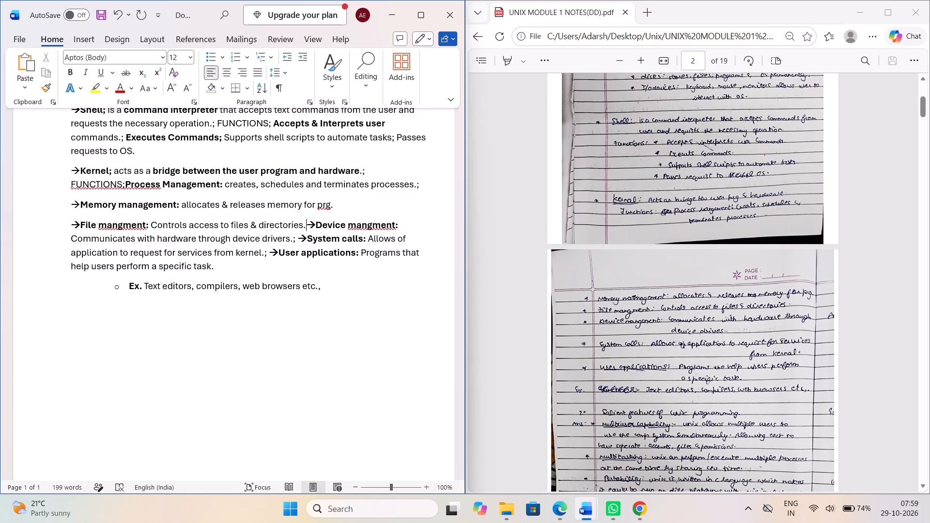
key("space")
Join the File mangment line onto the end of the Memory management line, separated by a semicolon and a space.
key("Up")
key("Right")
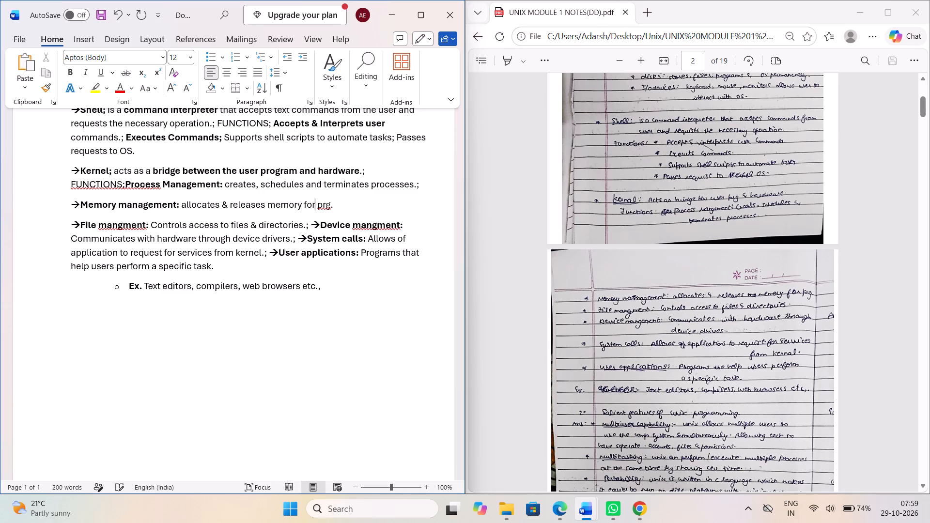
key("Right")
key("Right")
key("Right")
key("Right")
key("Right")
key("semicolon")
key("Delete")
key("space")
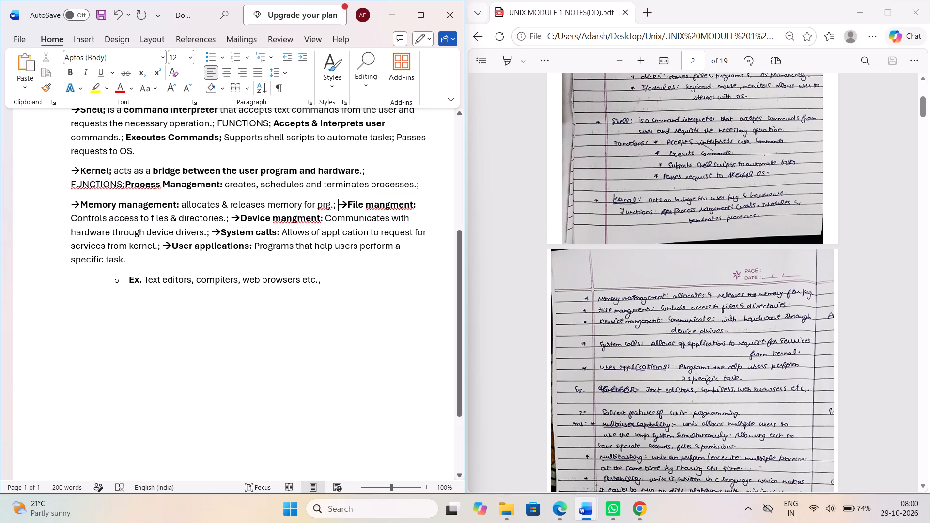
Correct the spelling of "mangment" to "management" in the File and Device headings.
left_click(384, 203)
key("a")
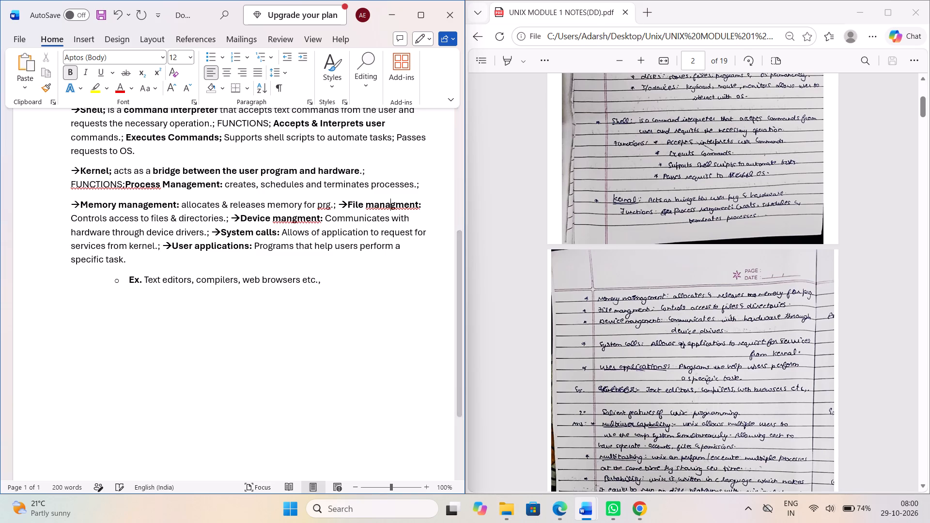
key("Right")
key("e")
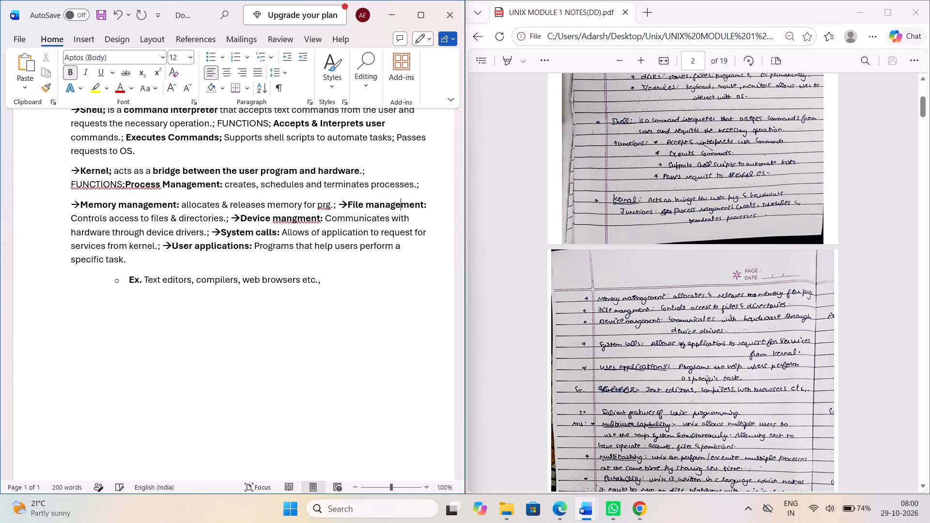
left_click(292, 217)
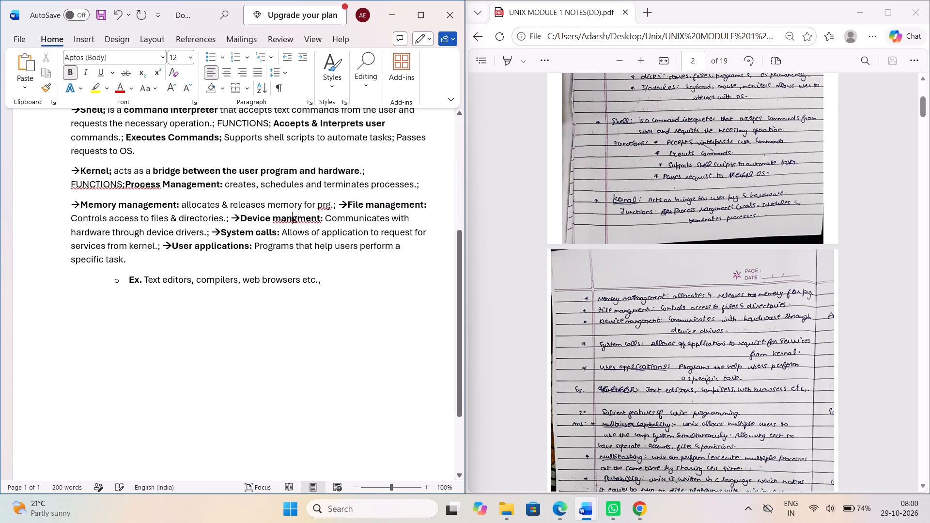
key("a")
key("Right")
key("e")
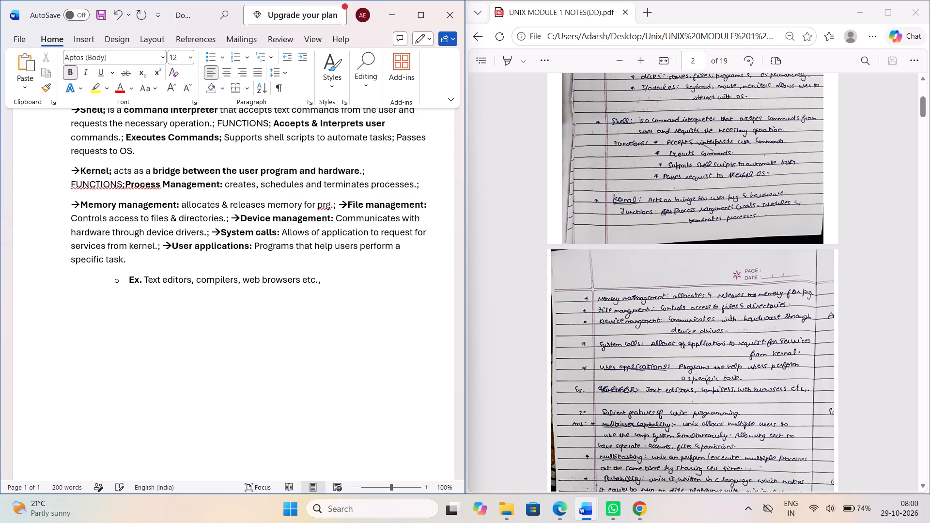
Expand the abbreviation "prg" in the Memory management sentence to "progam".
left_click(326, 206)
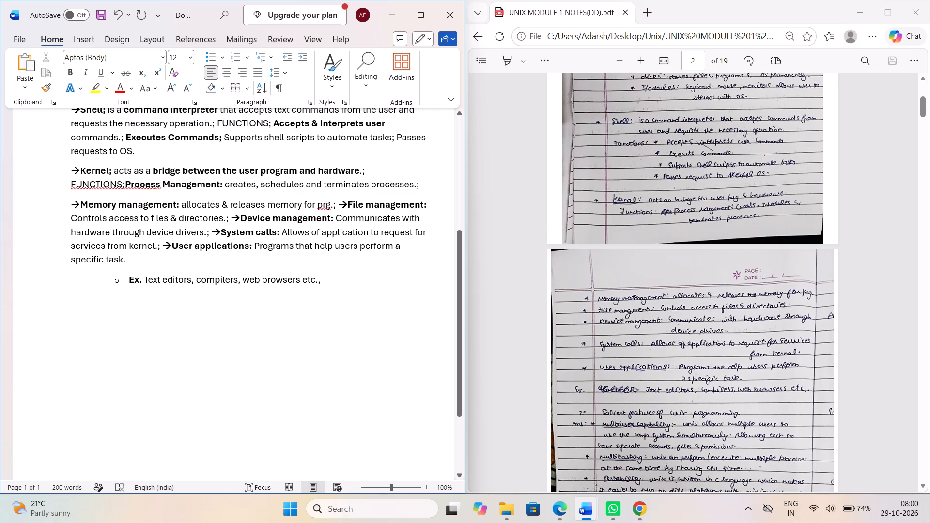
key("o")
key("Right")
type("am")
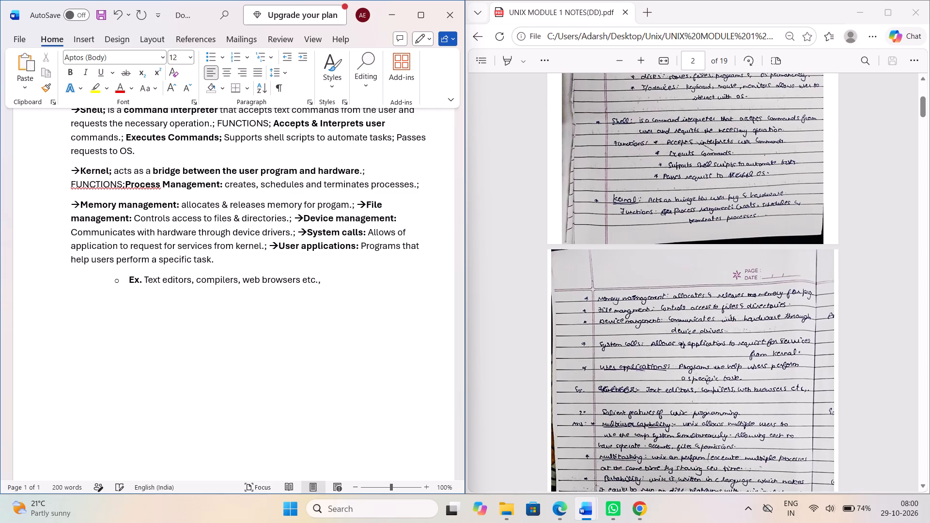
Insert a space between "FUNCTIONS;" and "Process Management:" in the Kernel paragraph.
left_click(124, 184)
key("c")
key("BackSpace")
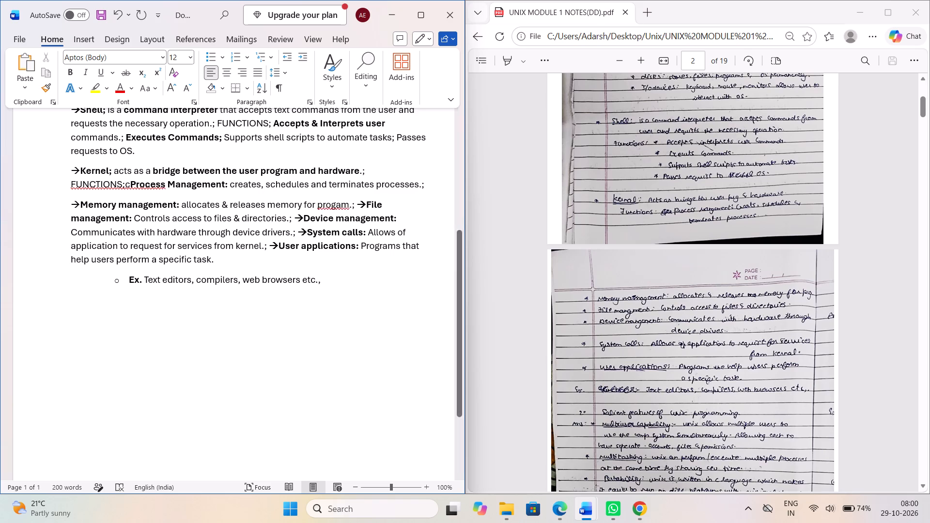
key("space")
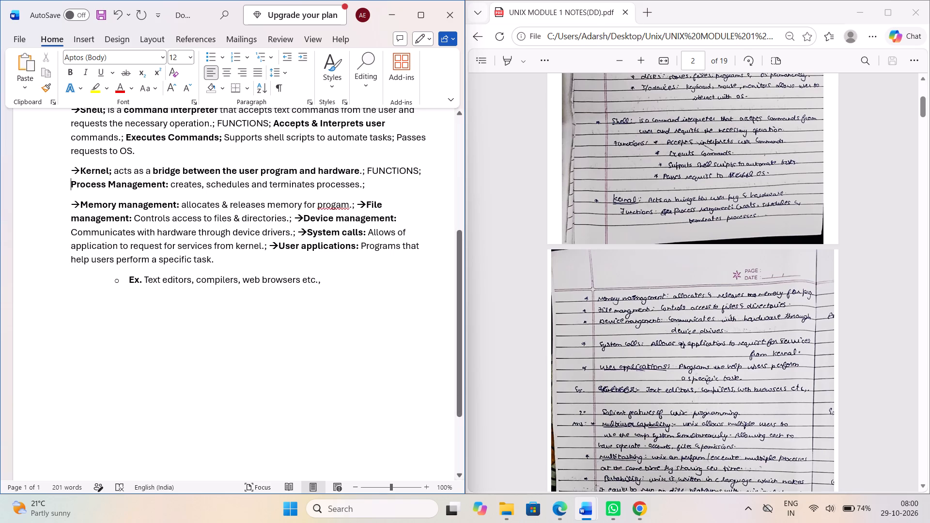
Join the Memory management paragraph onto the end of the Kernel paragraph, and the Kernel paragraph onto the end of the Shell paragraph.
left_click(347, 191)
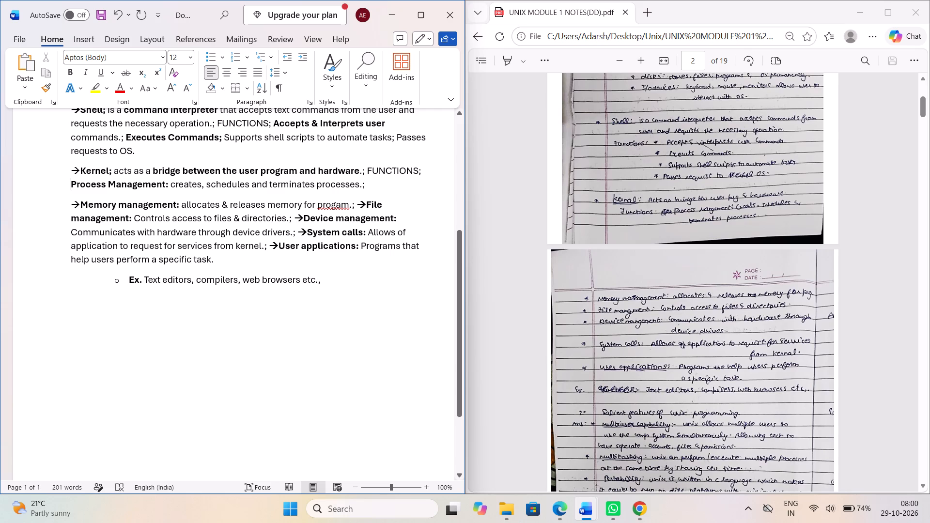
left_click(347, 194)
left_click(372, 179)
key("Delete")
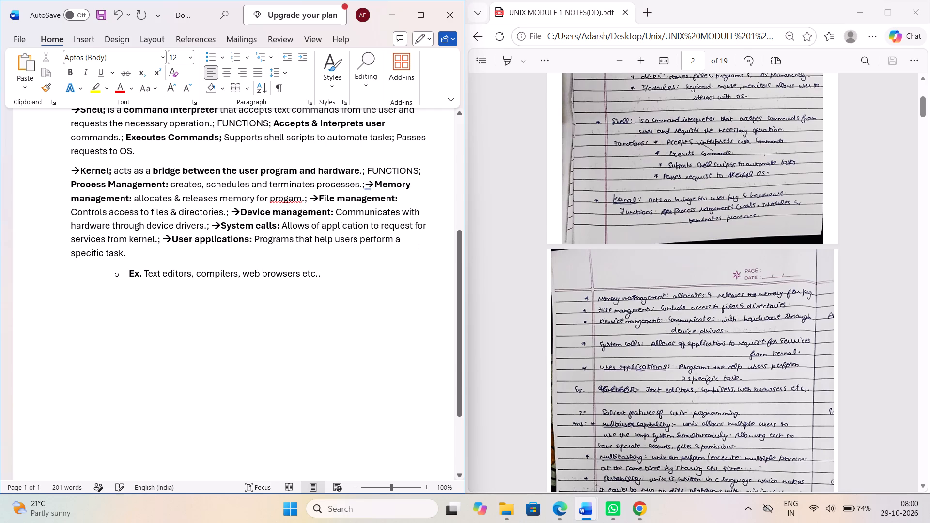
left_click(328, 154)
key("Delete")
Join the Shell paragraph onto the end of the Hardware paragraph, with a period and semicolon after "OS".
scroll(328, 154, "up", 3)
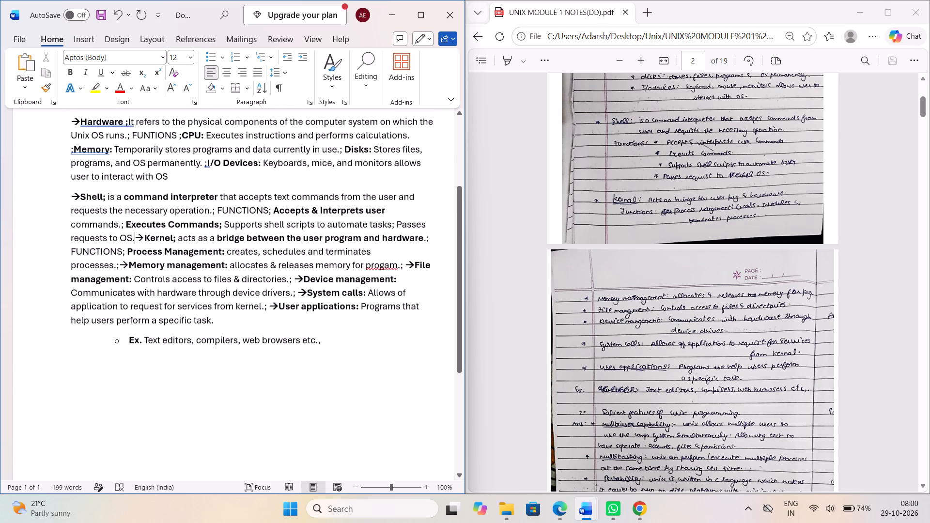
left_click(196, 178)
key("Delete")
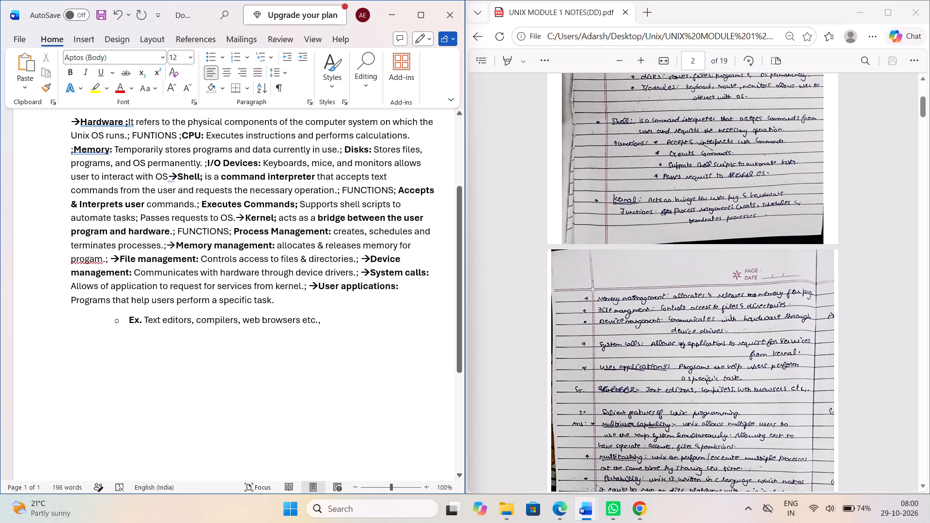
key("period")
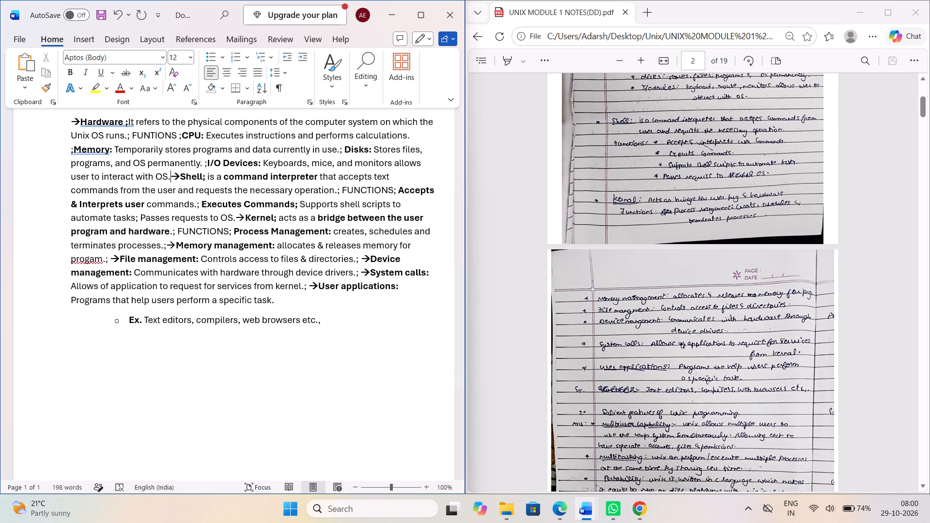
key("semicolon")
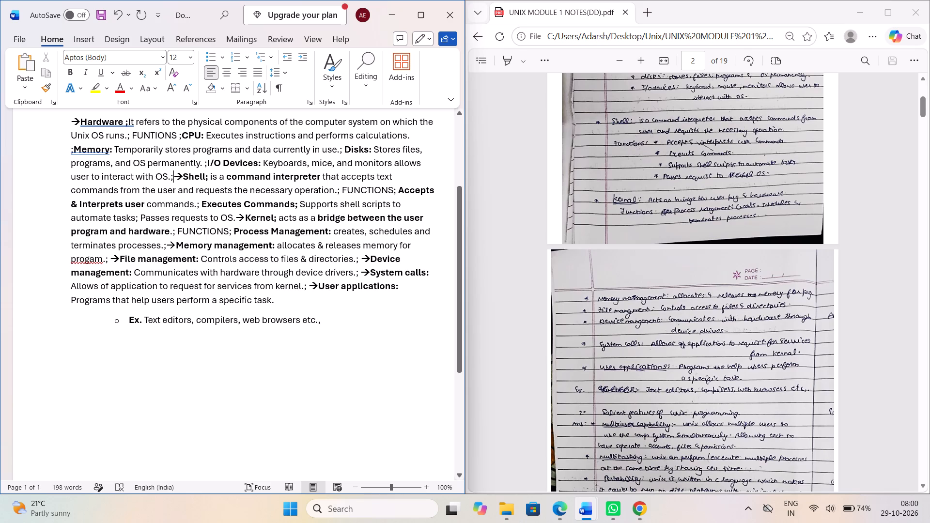
Italicize "User Applications; SHELL ; Kernel ; Hardware" in the Unix Architecture Diagram line.
left_click(399, 192)
scroll(272, 166, "up", 2)
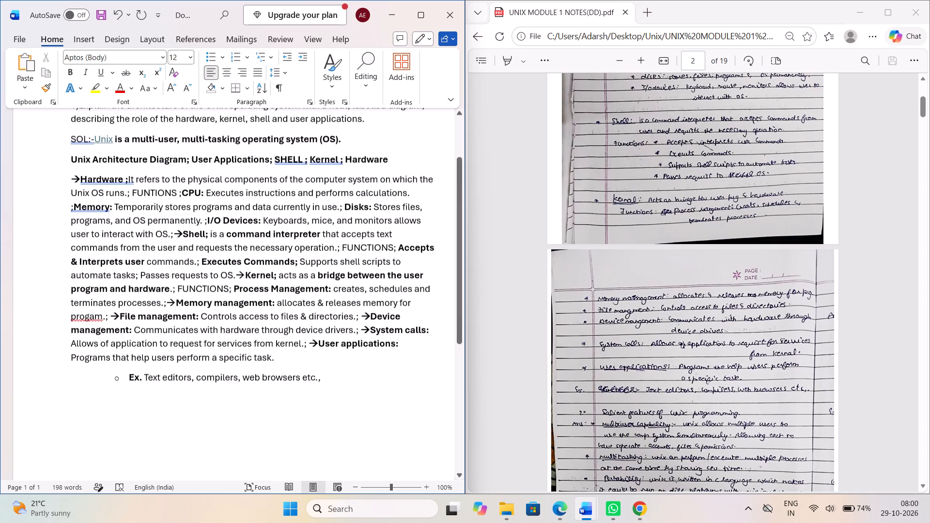
scroll(272, 166, "up", 1)
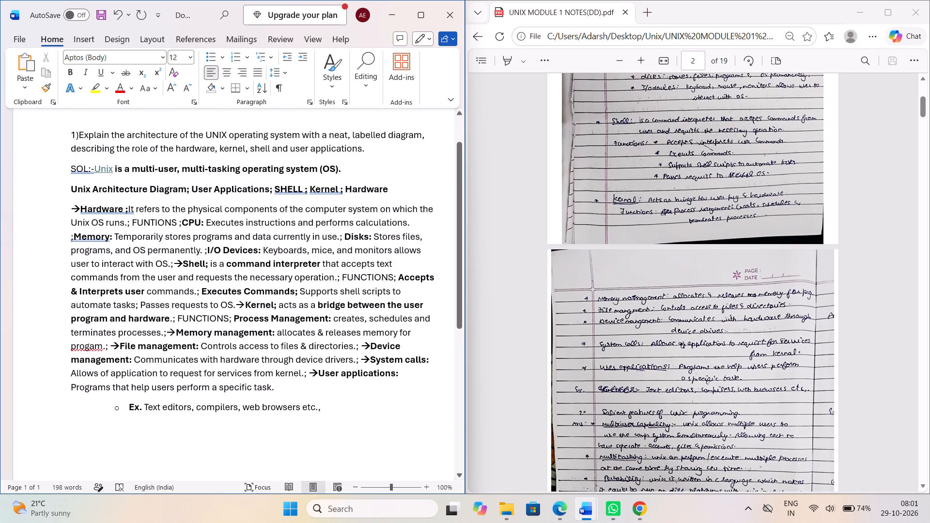
left_click_drag(192, 188, 302, 184)
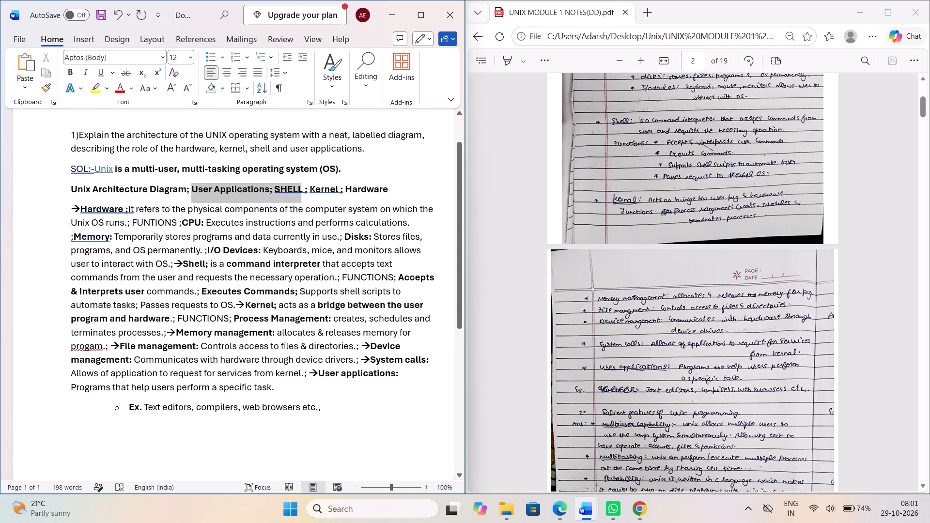
left_click_drag(302, 184, 380, 190)
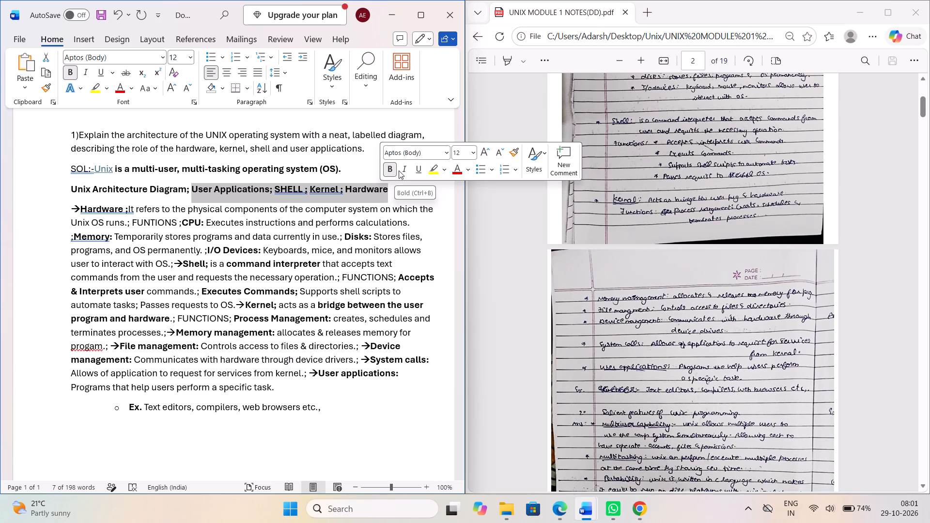
left_click(403, 169)
left_click(391, 198)
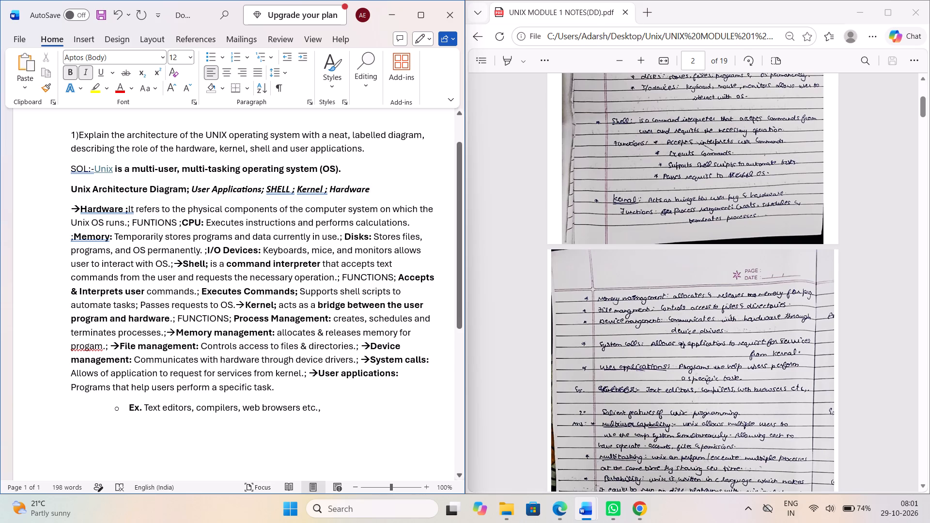
Colour the italic component list in the Unix Architecture Diagram line red and highlight it in yellow.
left_click_drag(192, 185, 366, 190)
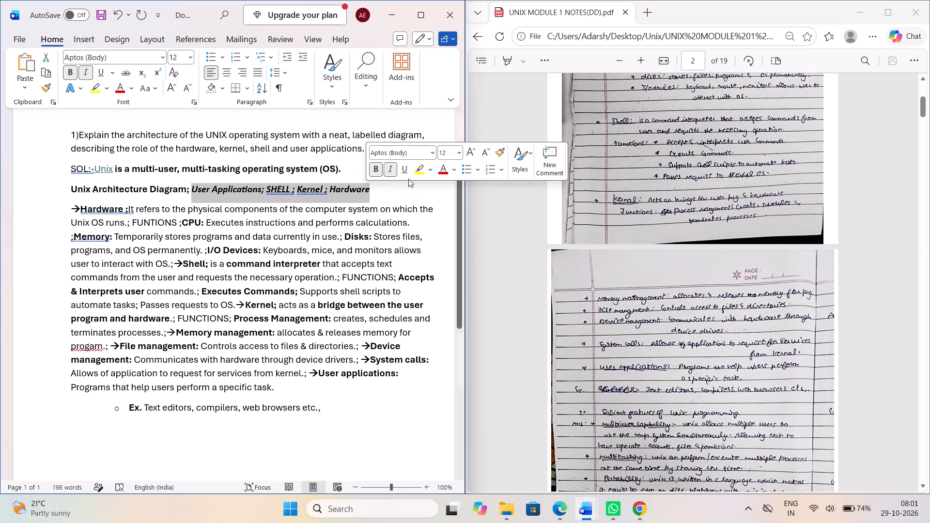
left_click(442, 171)
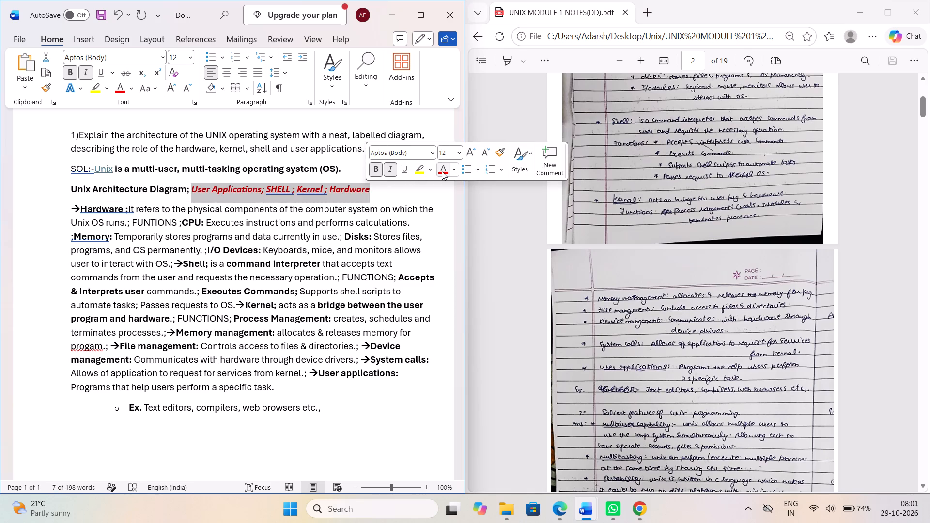
left_click(445, 175)
left_click(417, 172)
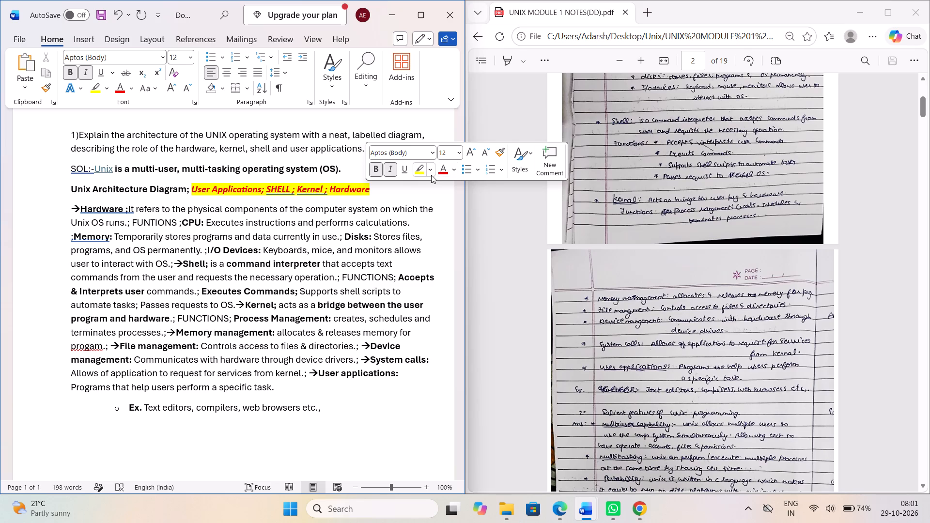
Change the font colour of the highlighted italic component list in the Unix Architecture Diagram line to black.
left_click(452, 169)
left_click(451, 208)
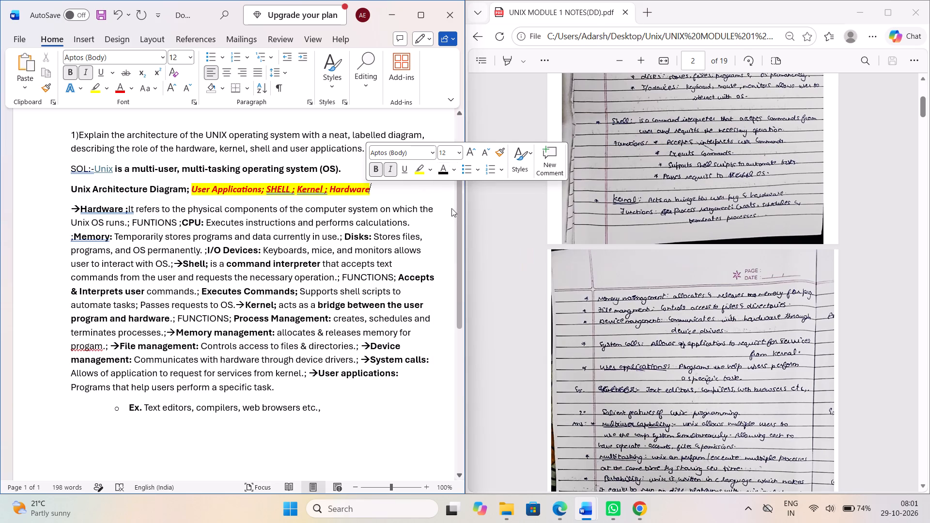
left_click(446, 171)
left_click_drag(372, 192, 235, 196)
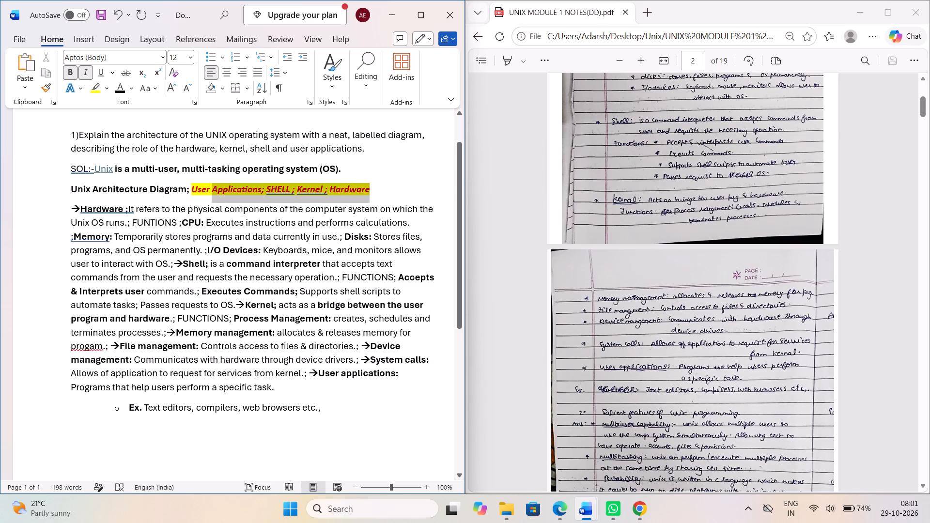
left_click_drag(235, 196, 208, 195)
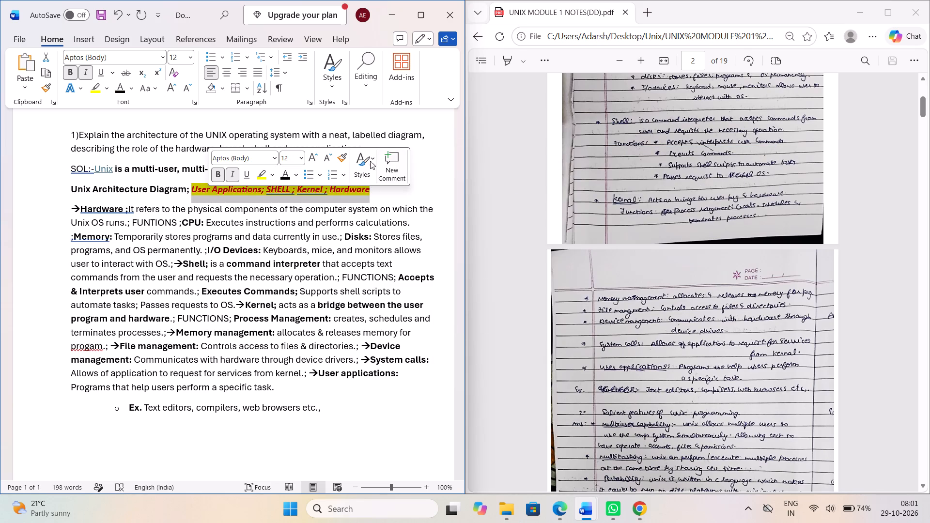
left_click(285, 178)
left_click(416, 165)
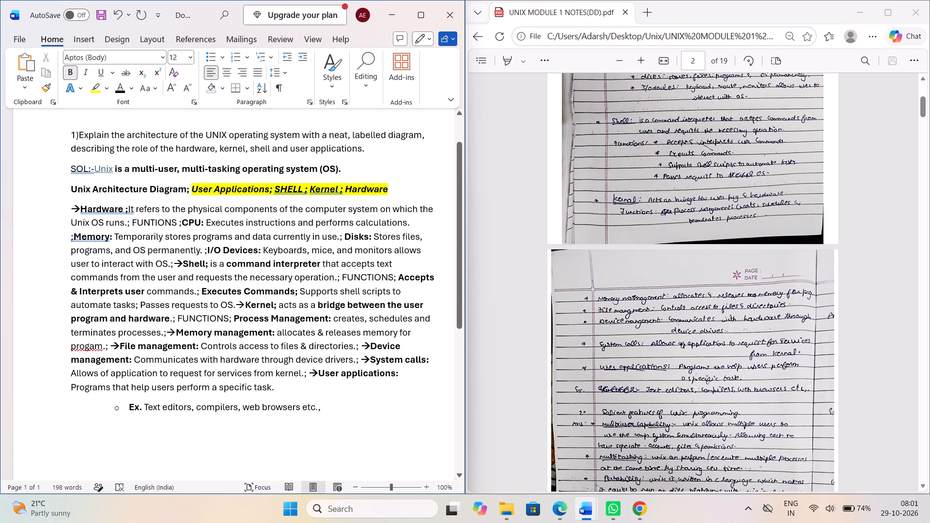
Join the "Ex. Text editors, compilers, web browsers" bullet onto the end of the User applications text, separated by a semicolon and space.
left_click(130, 409)
key("BackSpace")
key("BackSpace")
key("BackSpace")
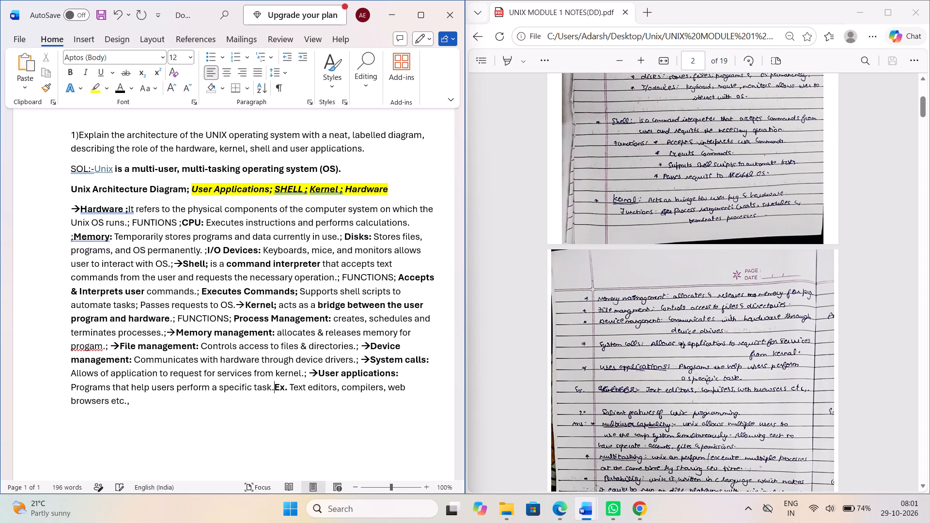
type(";")
key("space")
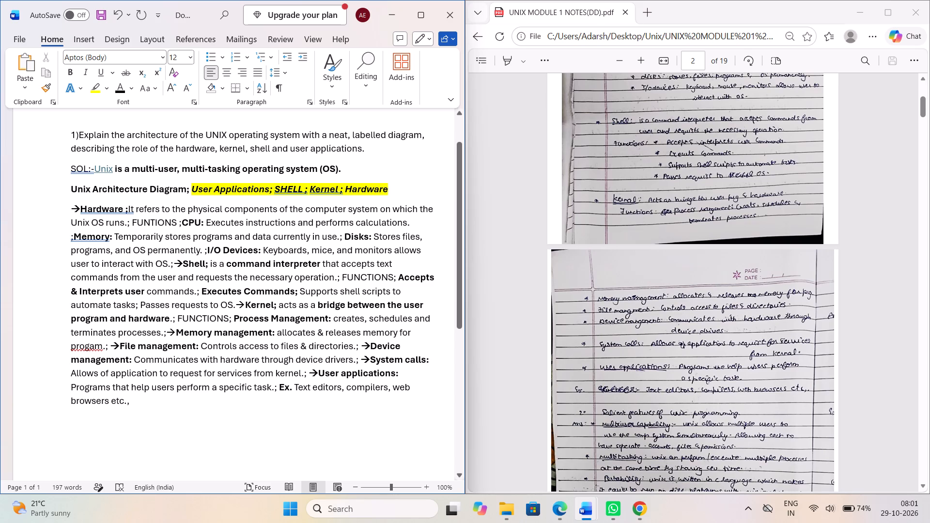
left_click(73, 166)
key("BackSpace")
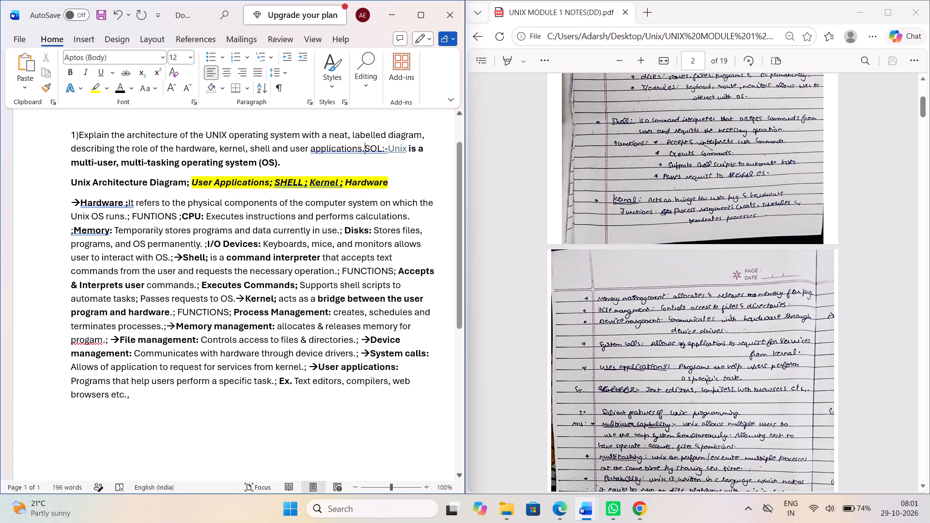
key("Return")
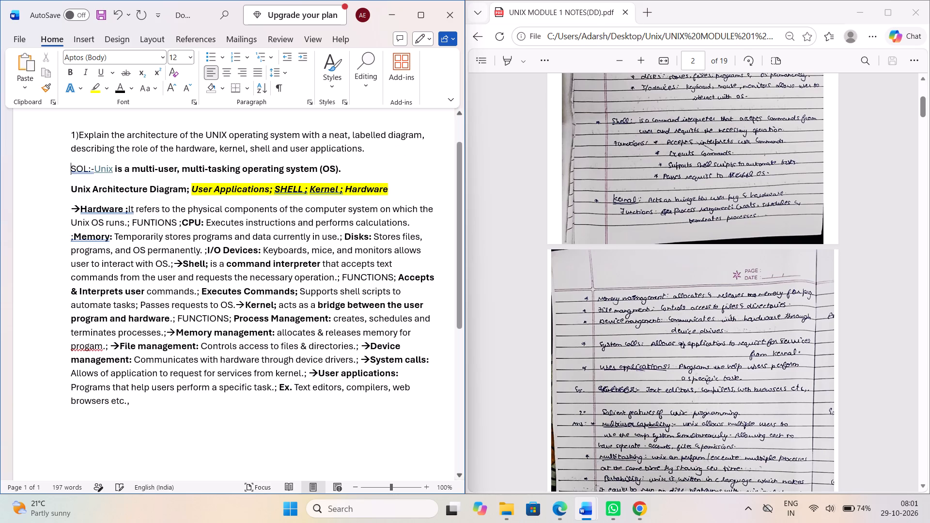
Join the Unix Architecture Diagram line onto the end of the SOL line, separated by a semicolon and space.
left_click(70, 190)
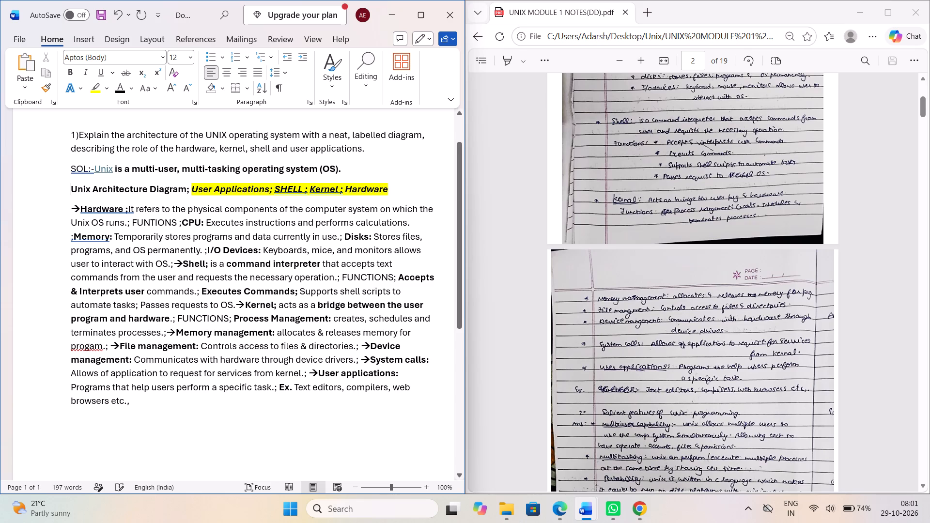
key("BackSpace")
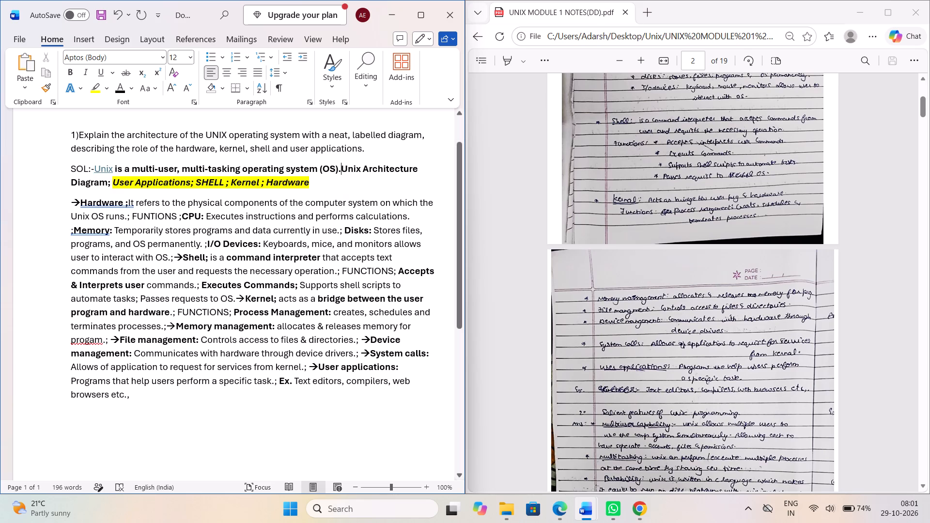
key("semicolon")
key("space")
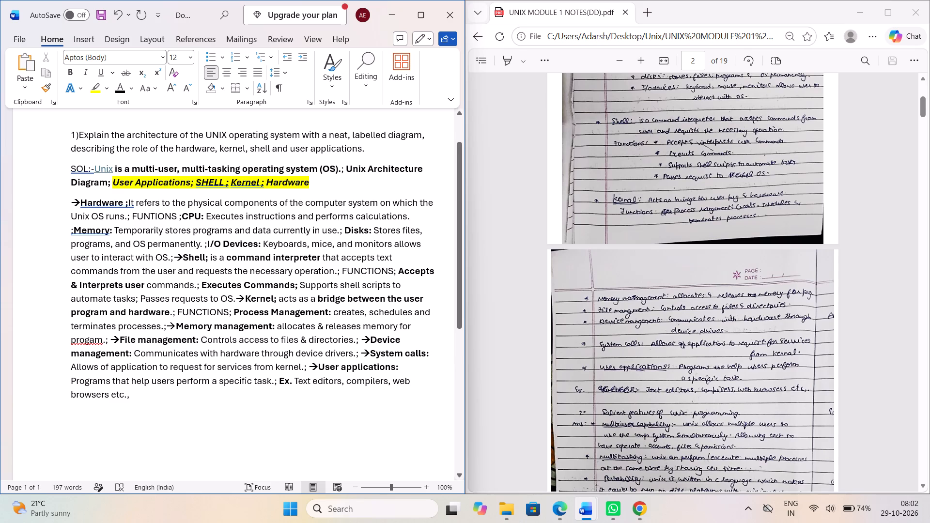
Insert a semicolon and space before the arrow that introduces Memory management.
scroll(676, 181, "up", 2)
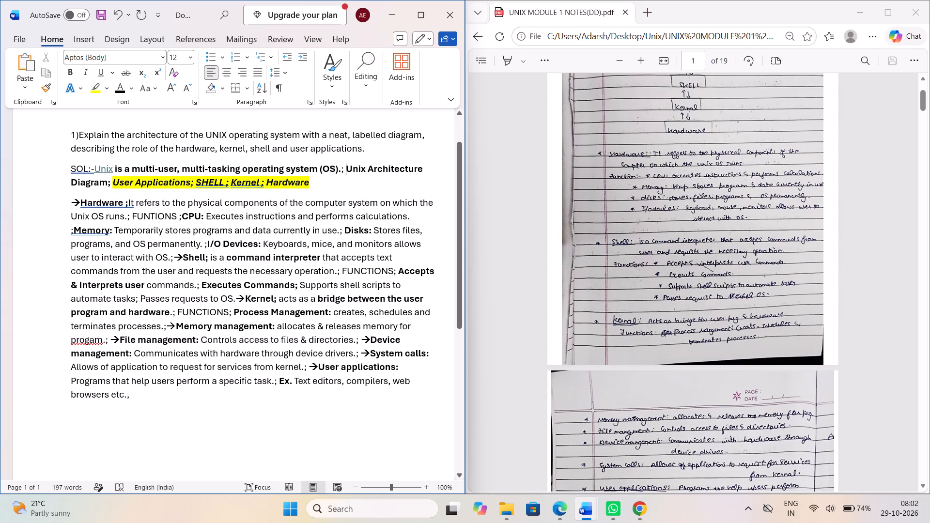
left_click(167, 328)
key("semicolon")
key("space")
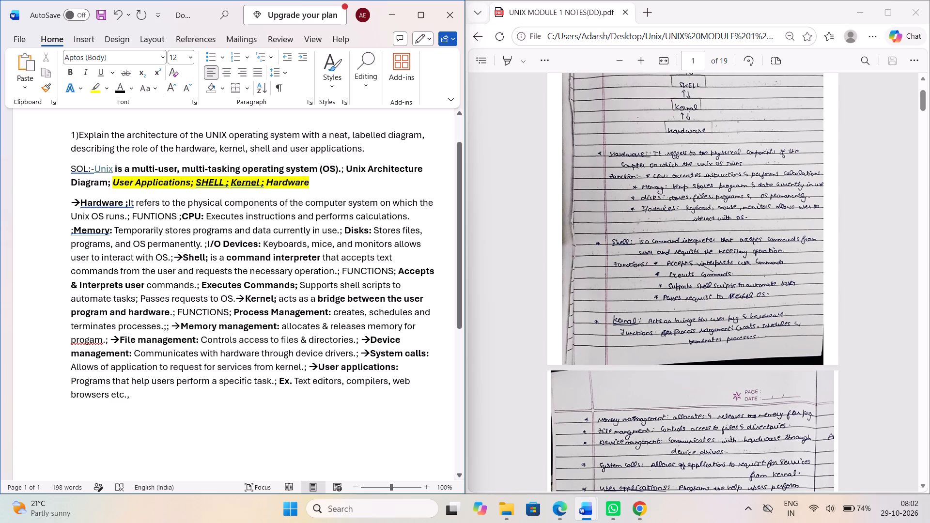
Switch to Chrome and copy the transcribed "2. Salient features of Unix programming" section, from its heading through the Powerful utilities entry.
left_click(195, 405)
scroll(583, 351, "down", 1)
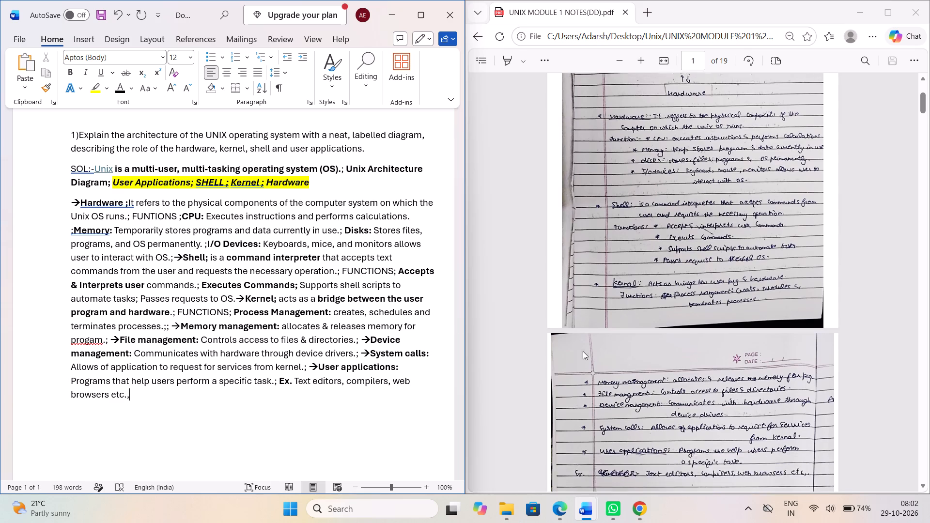
scroll(583, 351, "down", 4)
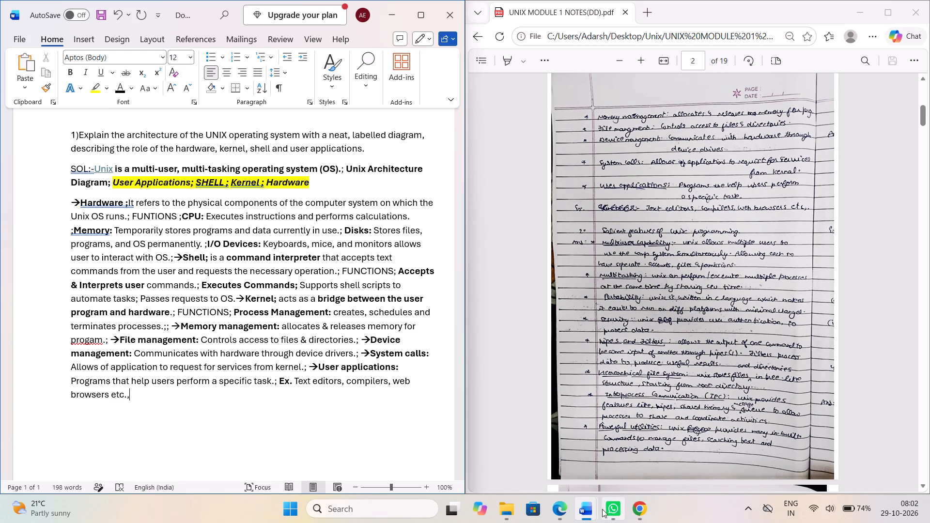
left_click(642, 507)
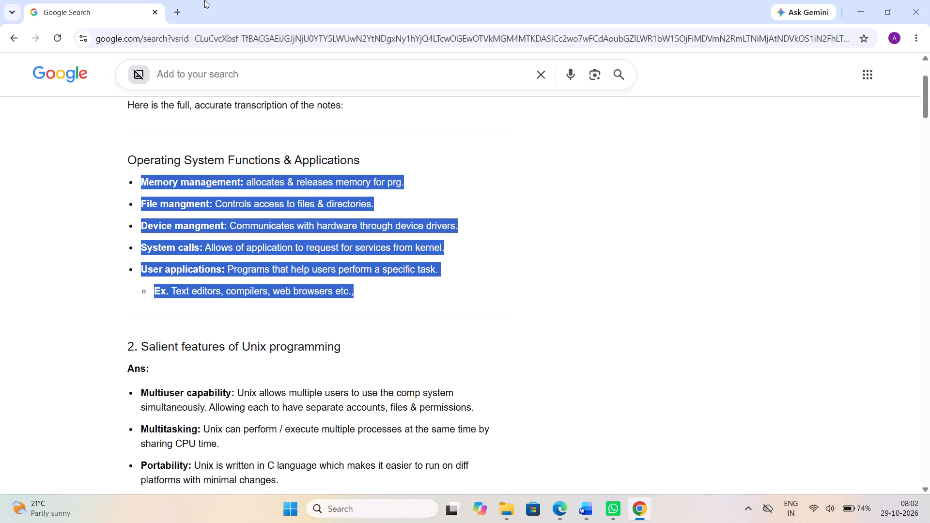
left_click(165, 101)
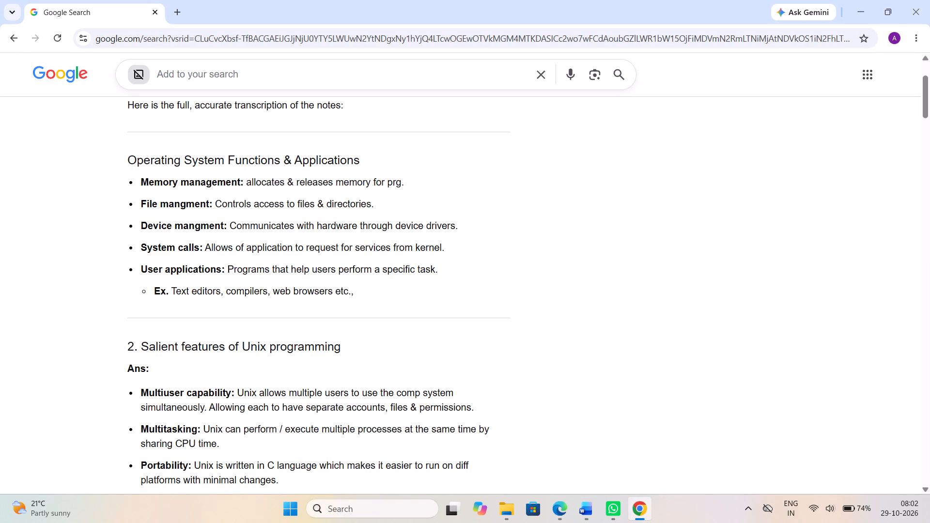
left_click_drag(124, 343, 233, 401)
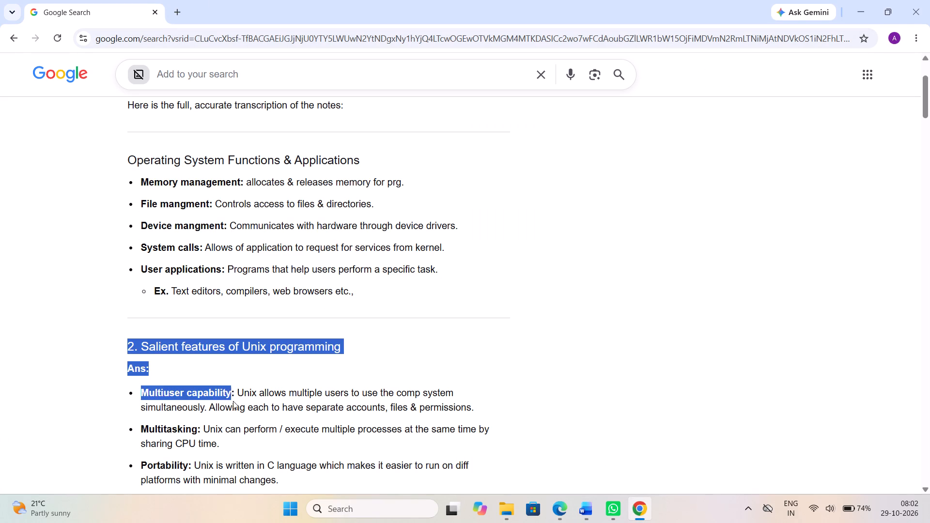
left_click_drag(233, 401, 251, 134)
right_click(251, 134)
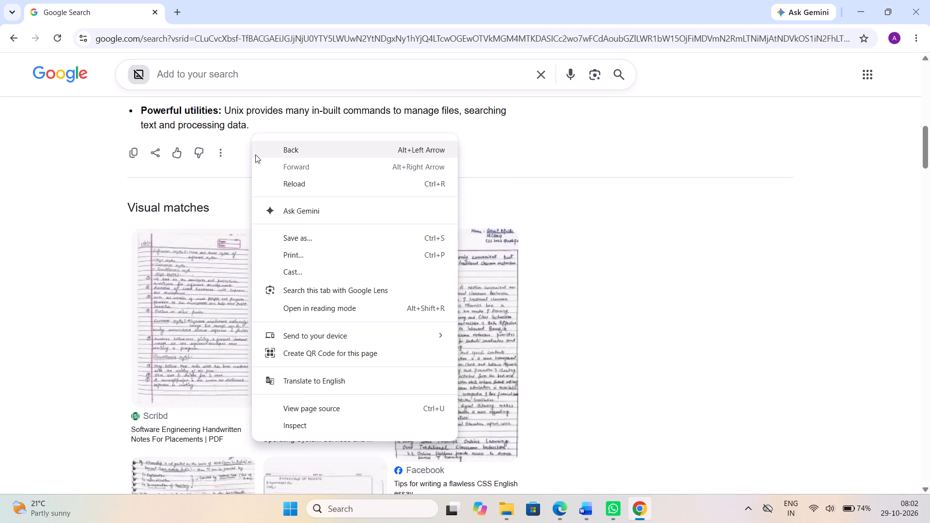
left_click(259, 128)
left_click_drag(258, 128, 165, 159)
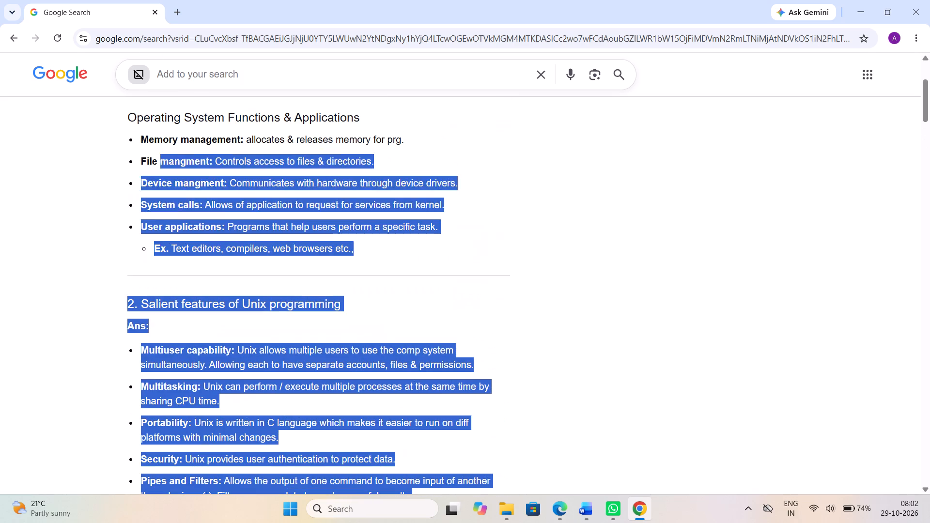
left_click_drag(165, 159, 128, 305)
right_click(135, 305)
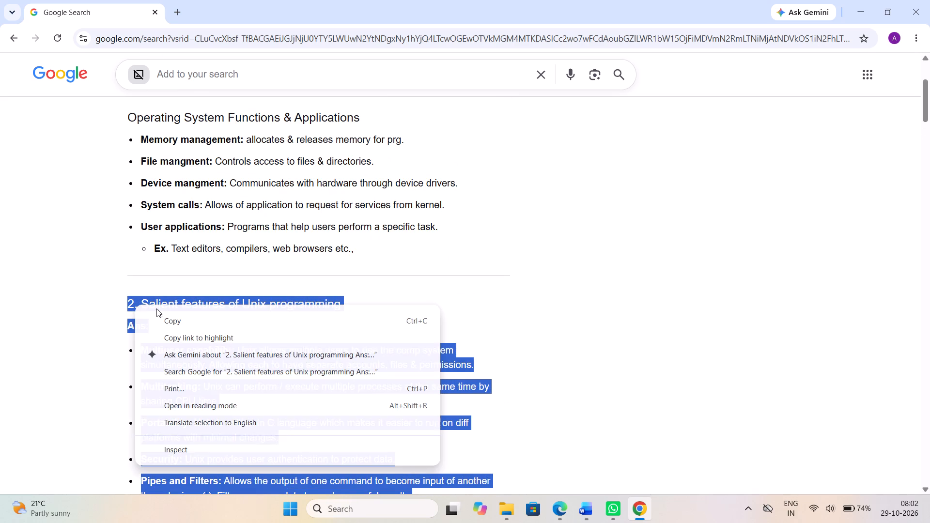
left_click(166, 318)
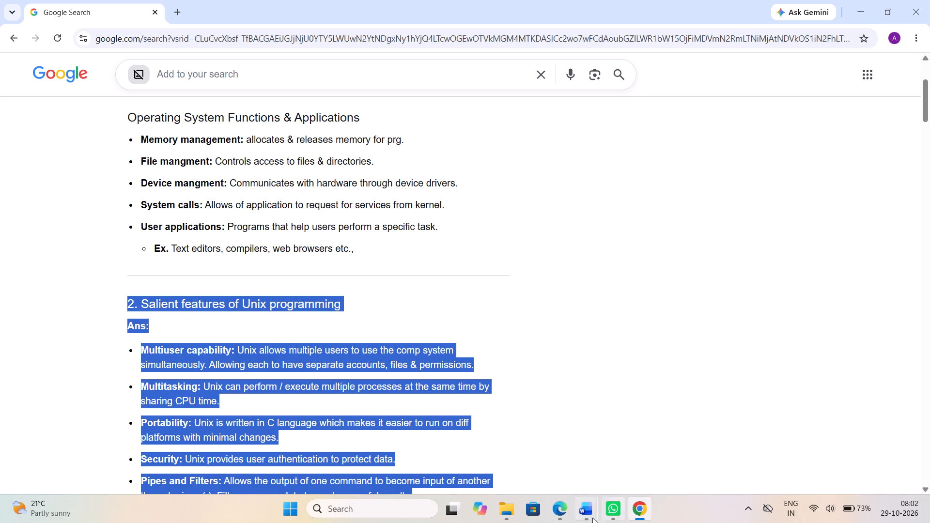
Switch back to Word and paste the copied Salient features section on a new line at the end of the document.
left_click(580, 514)
left_click(451, 454)
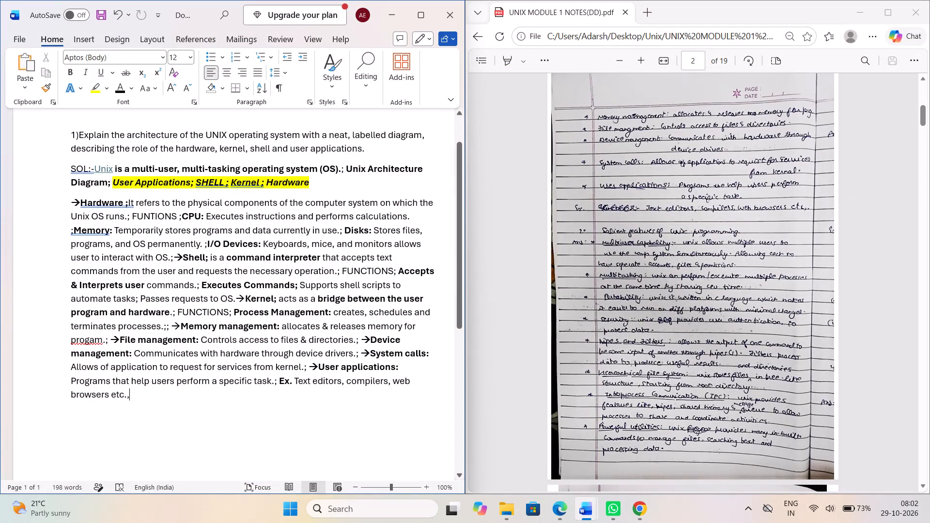
key("Return")
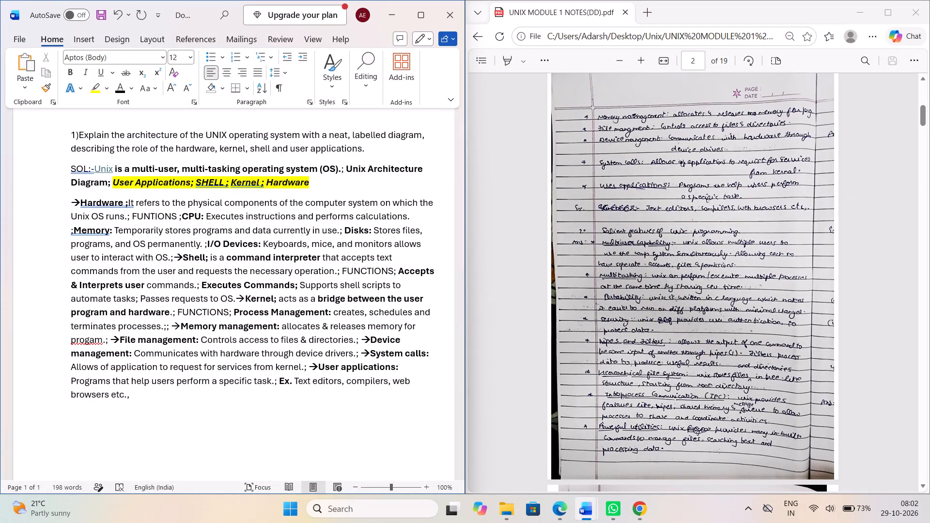
key("ctrl+v")
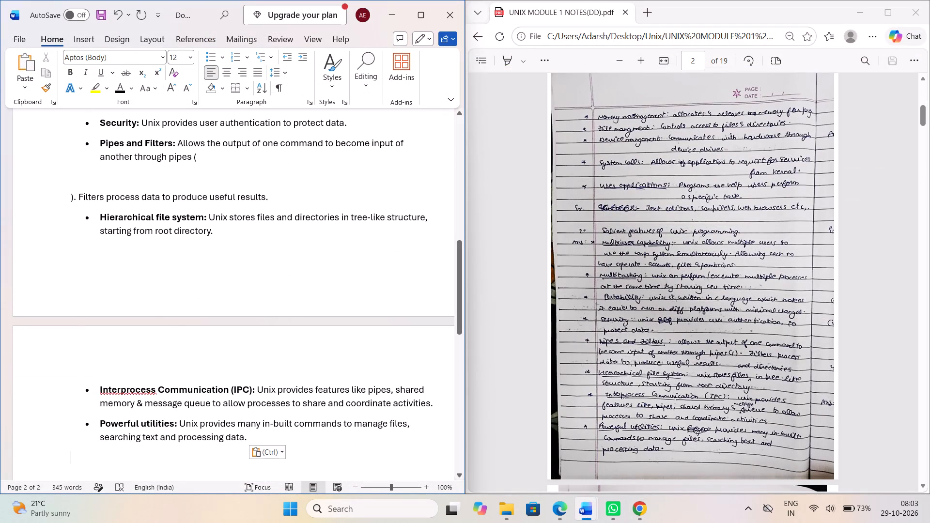
Join the Multiuser capability bullet onto the "Ans:" line of question 2.
scroll(211, 168, "up", 8)
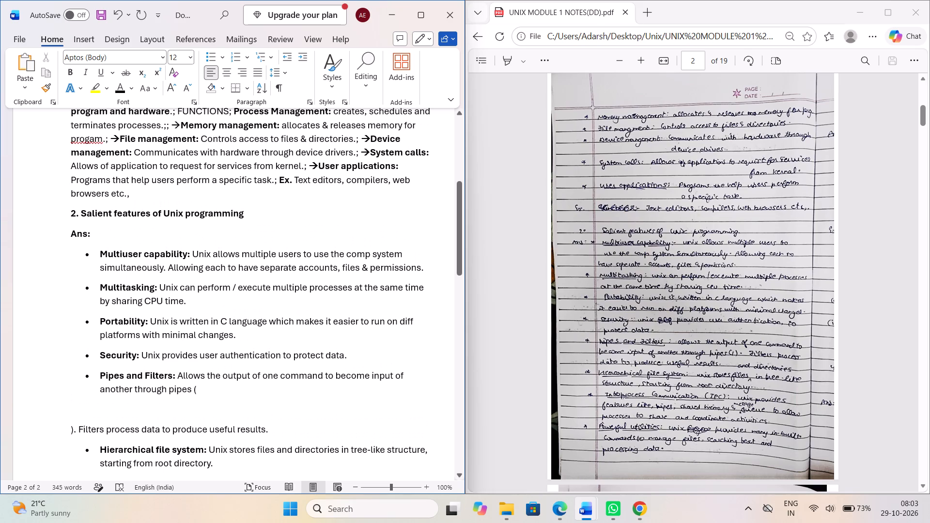
left_click(96, 233)
key("Delete")
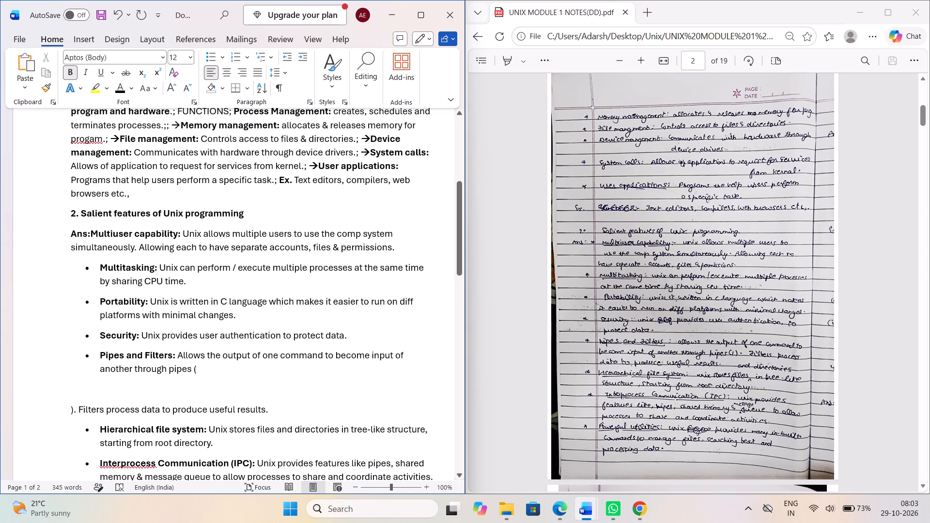
Remove the bullets and indents from the Multitasking, Portability, Security, and Pipes and Filters paragraphs.
key("Down")
key("Down")
key("BackSpace")
key("BackSpace")
key("Down")
key("Down")
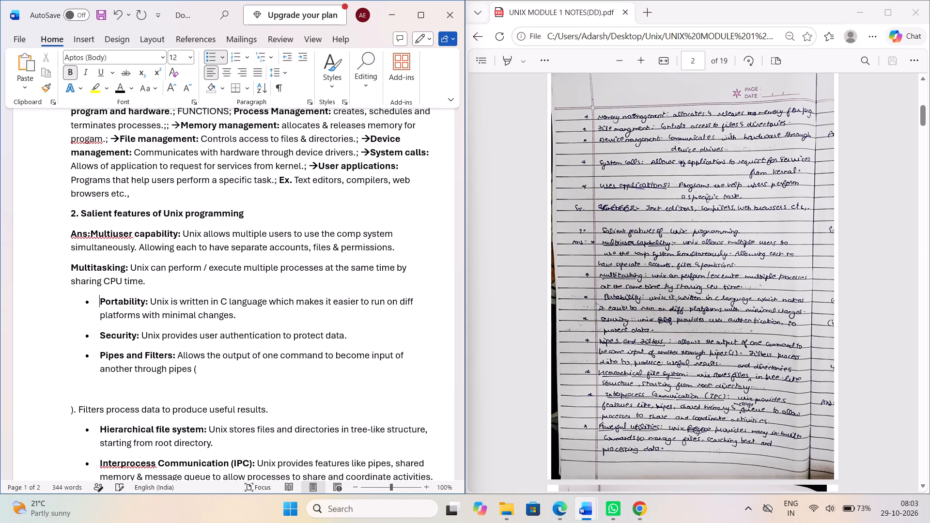
key("BackSpace")
key("BackSpace")
key("Down")
key("Down")
key("BackSpace")
key("BackSpace")
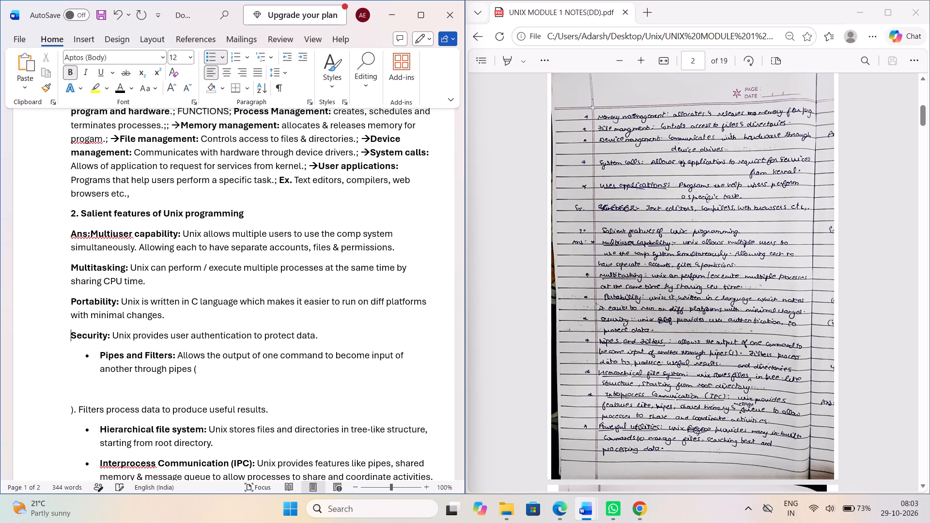
key("Down")
key("BackSpace")
key("BackSpace")
Delete the stray line between "through pipes (" and "). Filters process data" in the Pipes and Filters entry.
key("Down")
key("Down")
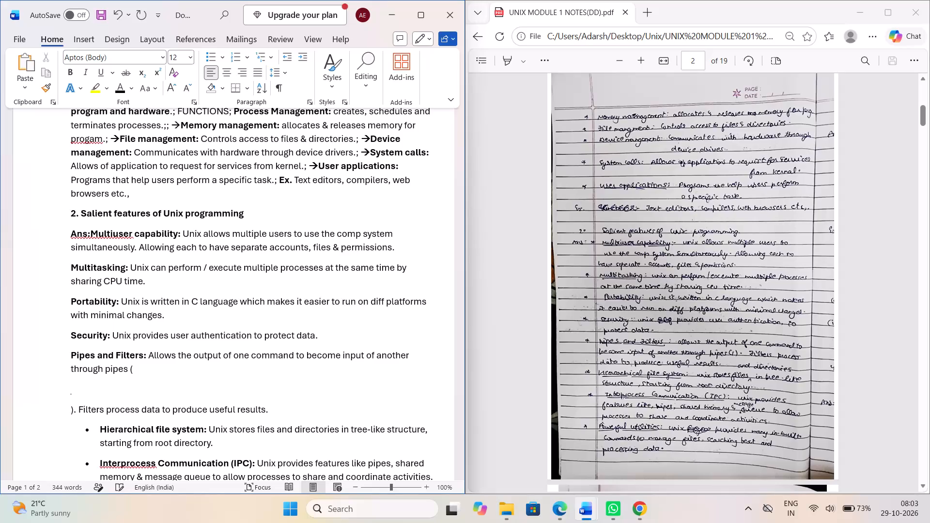
key("Down")
key("BackSpace")
key("BackSpace")
key("BackSpace")
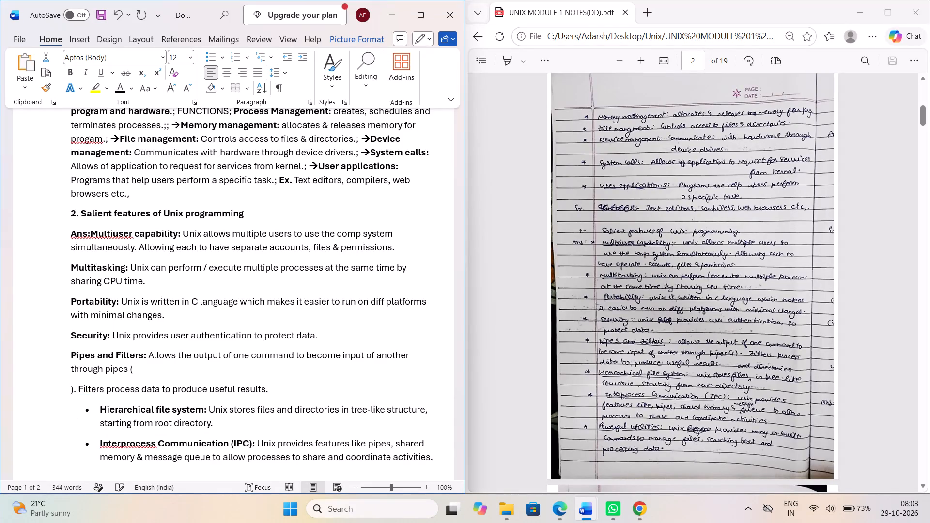
Close the gap in the Pipes and Filters entry and insert the pipe symbol so it reads "through pipes (|)".
key("BackSpace")
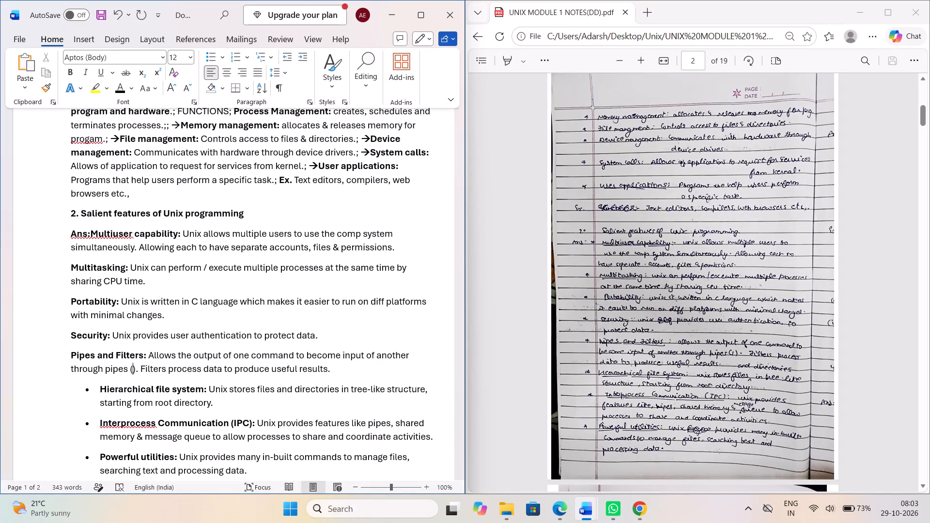
key("backslash")
key("BackSpace")
key("shift+bar")
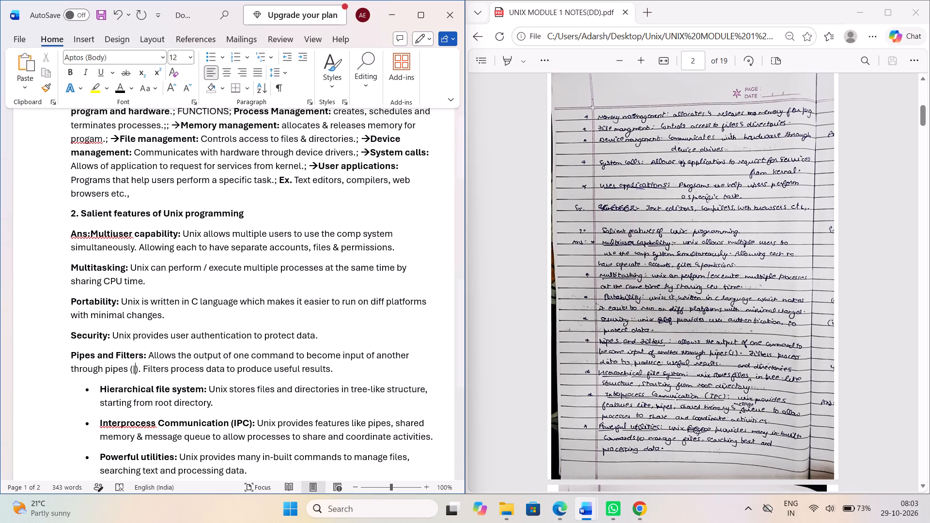
Remove the bullets and indents from the Hierarchical file system, Interprocess Communication (IPC), and Powerful utilities paragraphs.
left_click(101, 392)
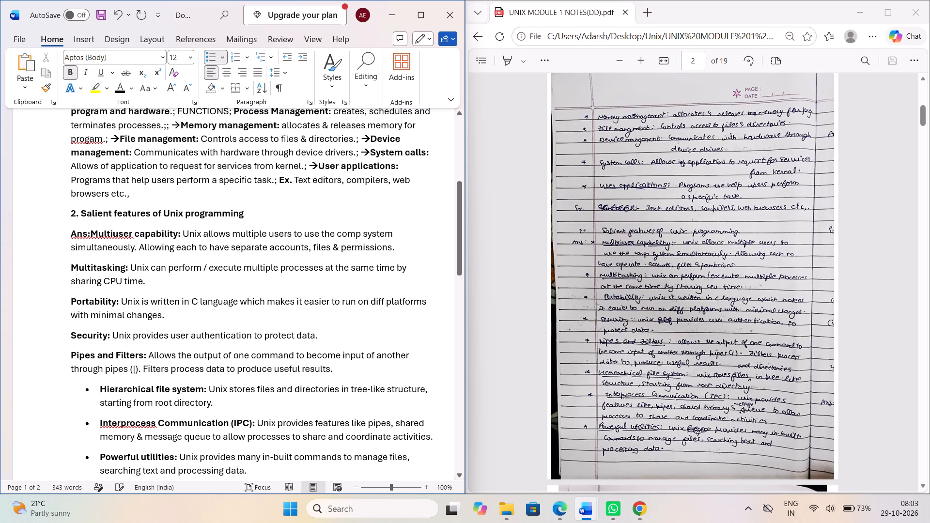
key("BackSpace")
key("BackSpace")
key("Down")
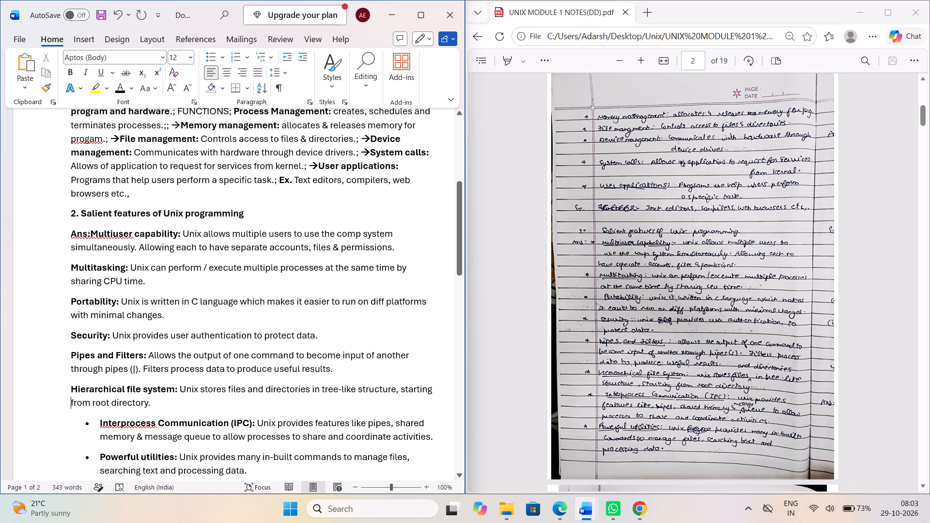
key("Down")
key("BackSpace")
key("BackSpace")
key("Down")
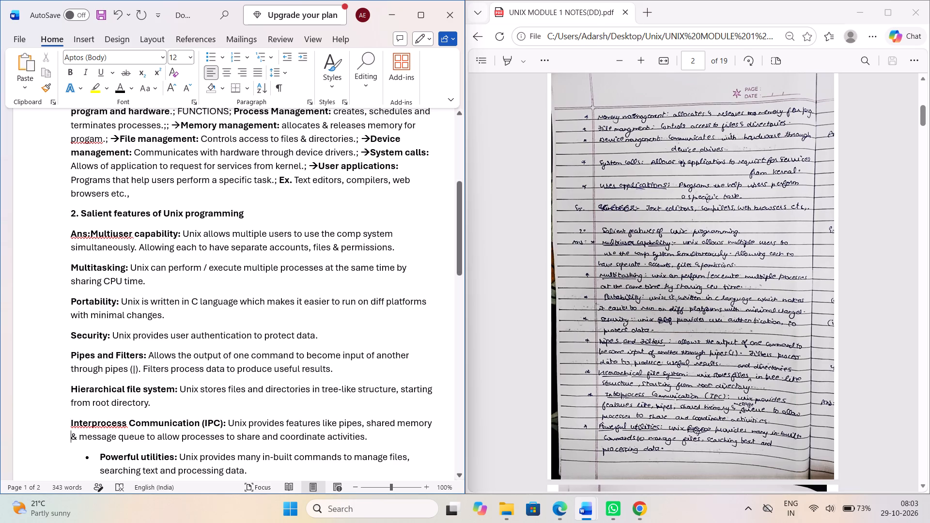
key("Down")
key("BackSpace")
key("BackSpace")
Delete the blank lines after the Powerful utilities paragraph, keeping the full stop after "processing data".
key("Up")
key("Down")
key("Up")
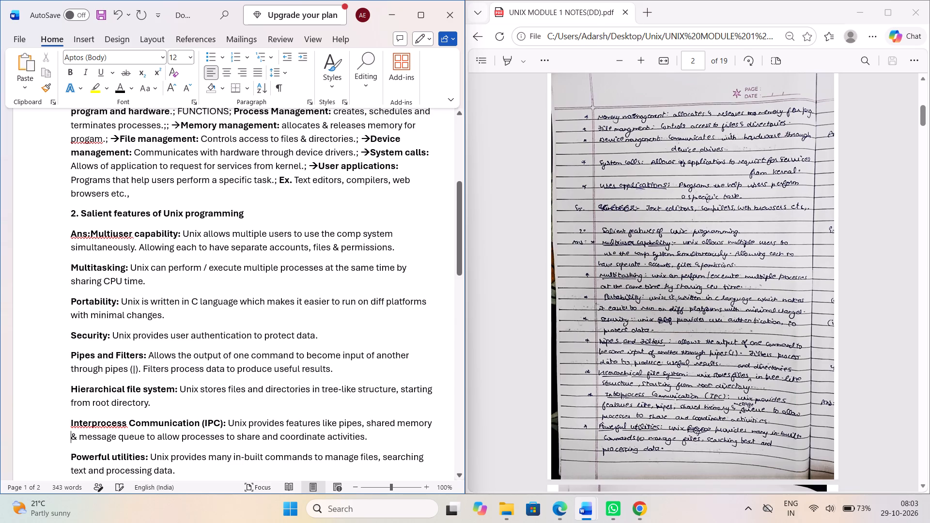
key("Down")
key("Down")
key("Down")
key("Down")
key("Down")
key("Down")
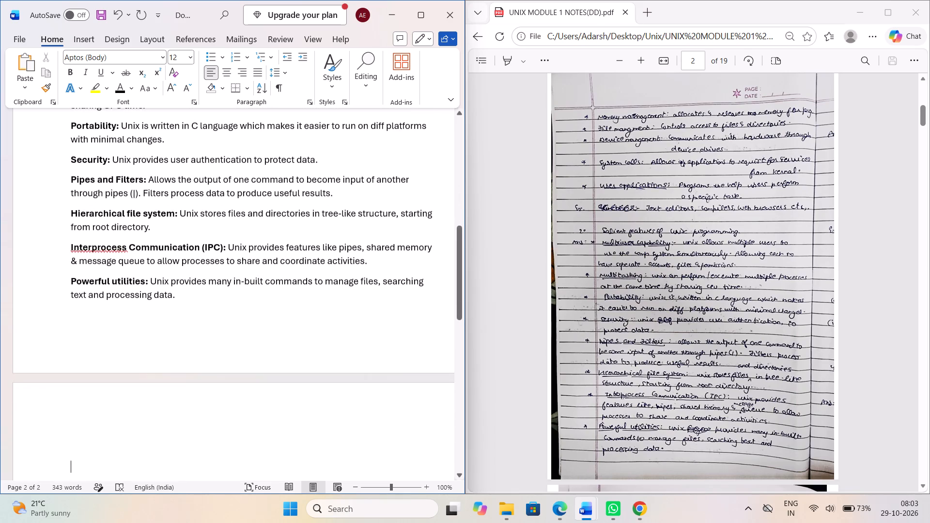
key("BackSpace")
key("BackSpace")
key("BackSpace")
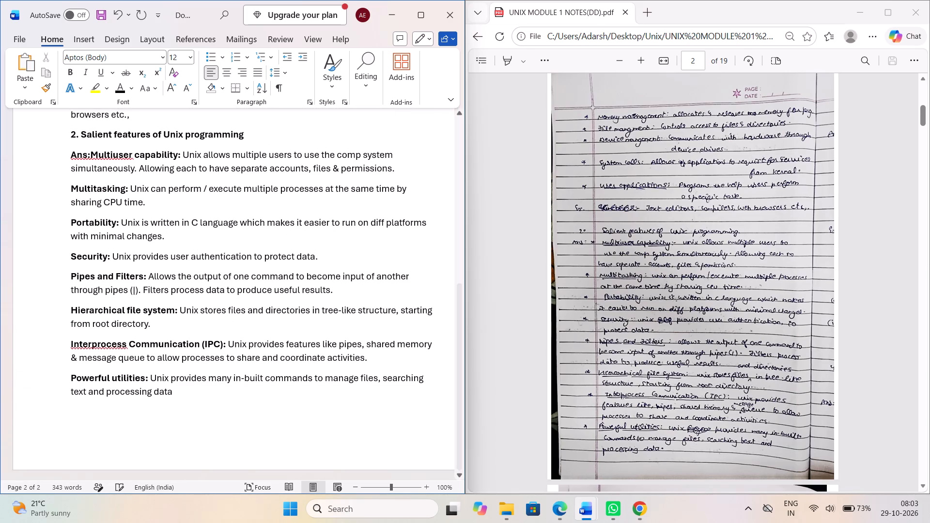
key("period")
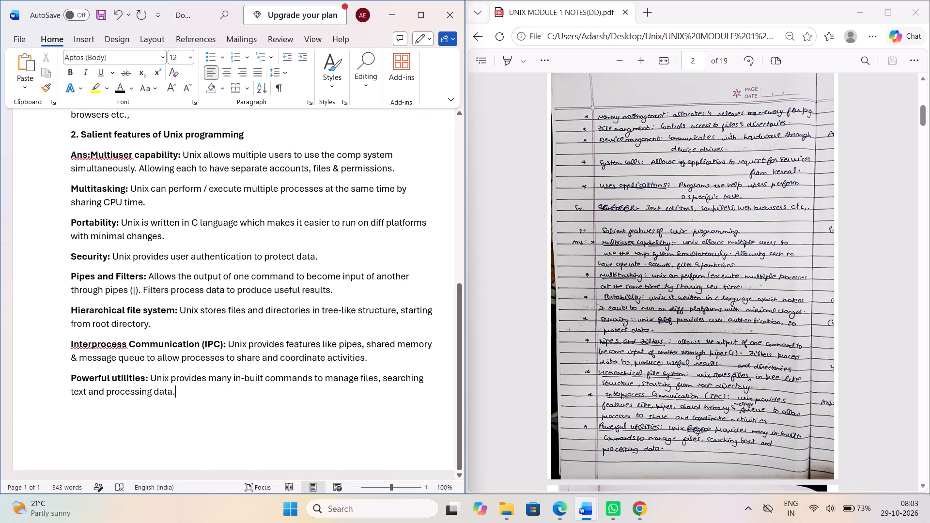
Join the Powerful utilities and Interprocess Communication (IPC) paragraphs onto the Hierarchical file system paragraph, separating the entries with "; ".
left_click(70, 380)
key("BackSpace")
key("semicolon")
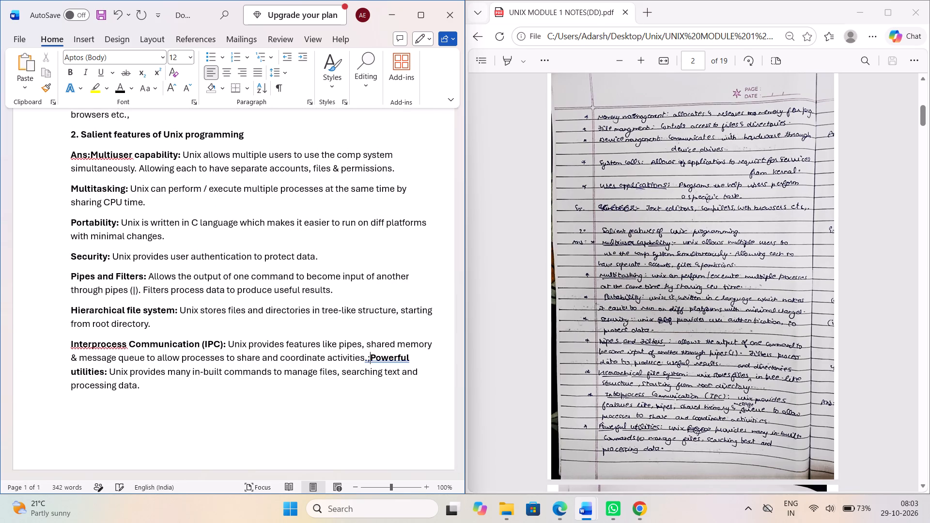
key("space")
key("Up")
key("Up")
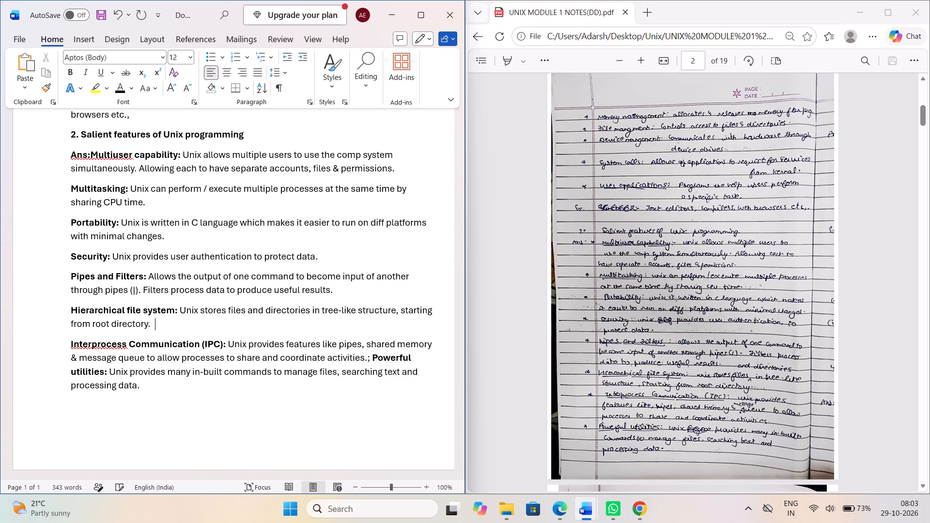
key("Delete")
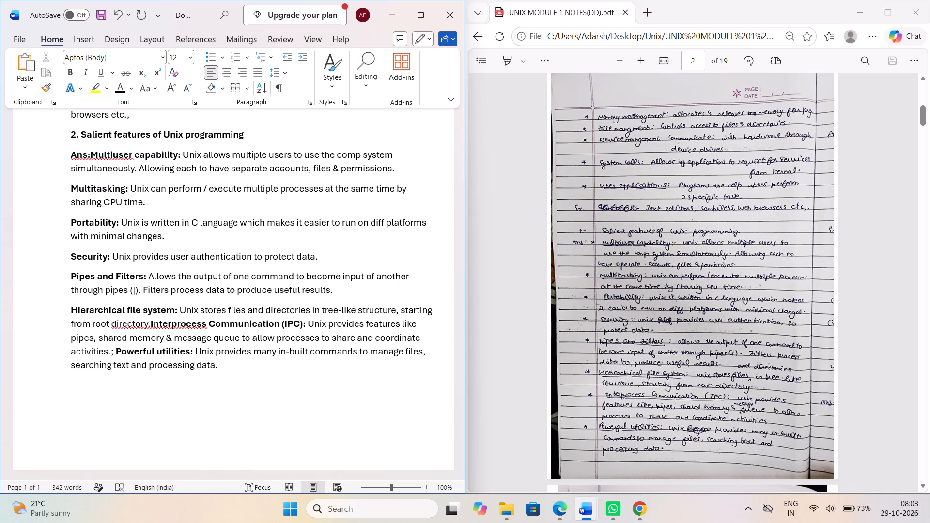
type(";")
key("space")
Join the Hierarchical file system and Pipes and Filters paragraphs onto the Security paragraph, separating the entries with "; ".
key("Up")
key("Up")
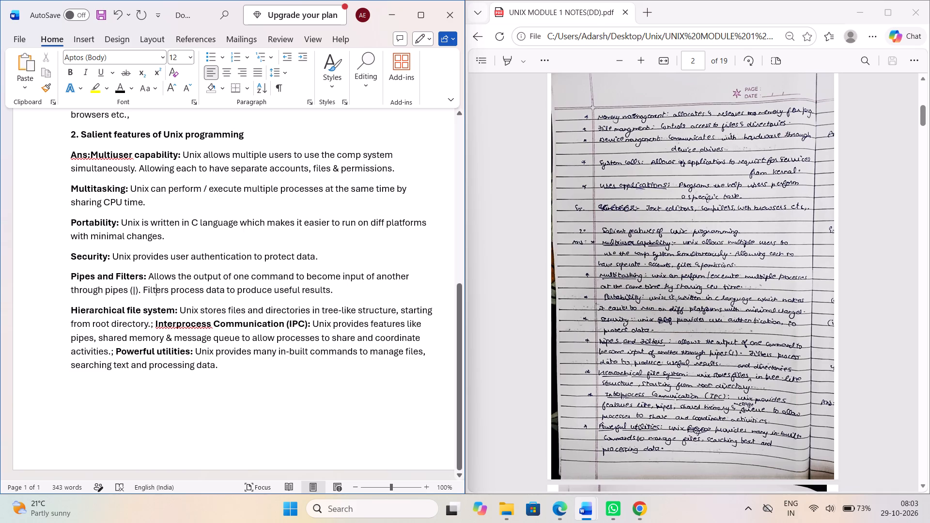
scroll(315, 276, "down", 1)
left_click(336, 287)
key("Delete")
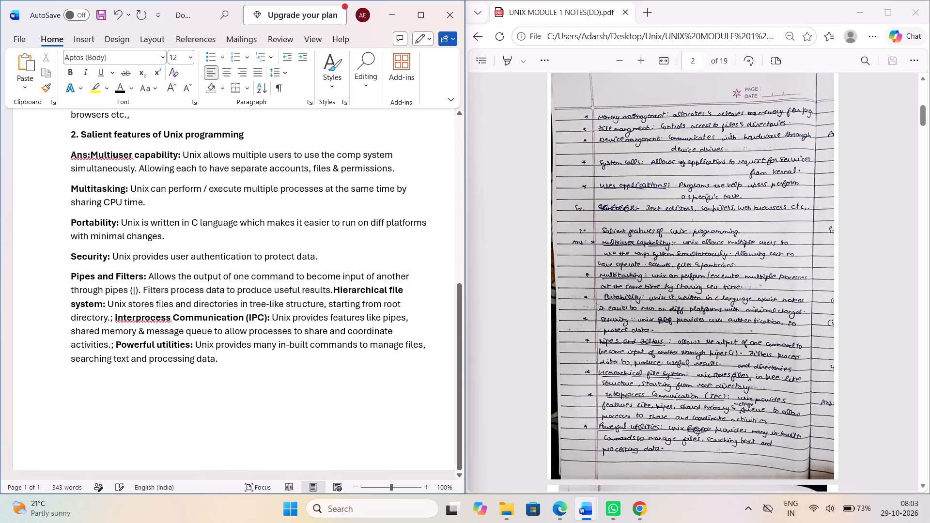
type(";")
key("space")
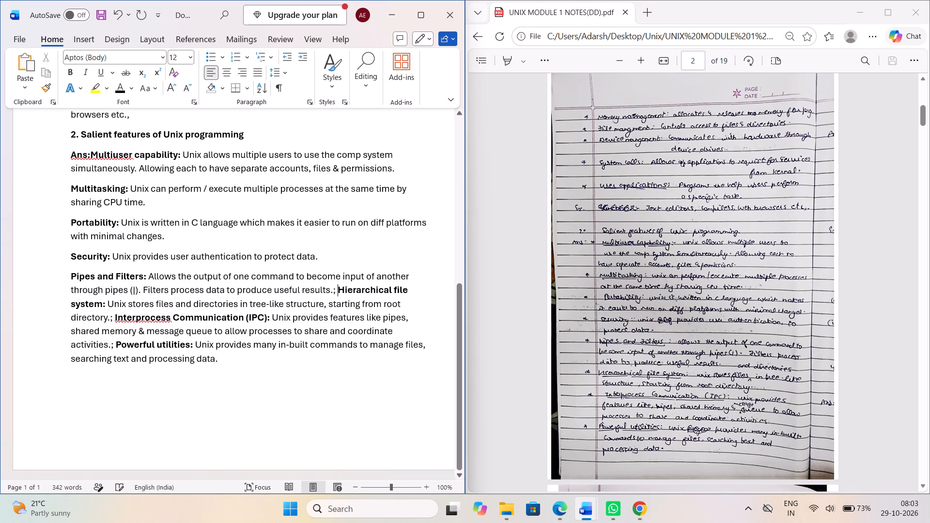
left_click(345, 260)
key("Delete")
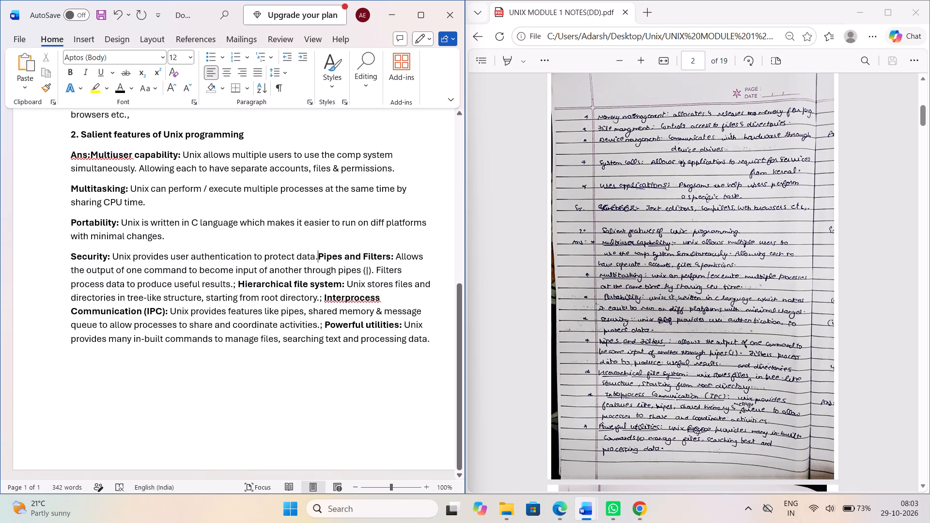
type(";")
key("space")
Join the Security and Portability paragraphs onto the Multitasking paragraph, separating the entries with "; ".
left_click(309, 234)
key("Delete")
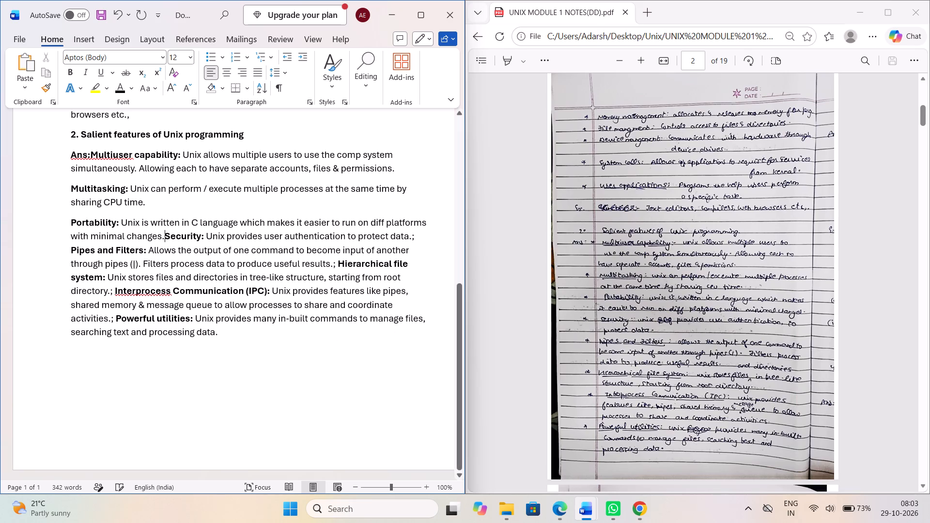
key("semicolon")
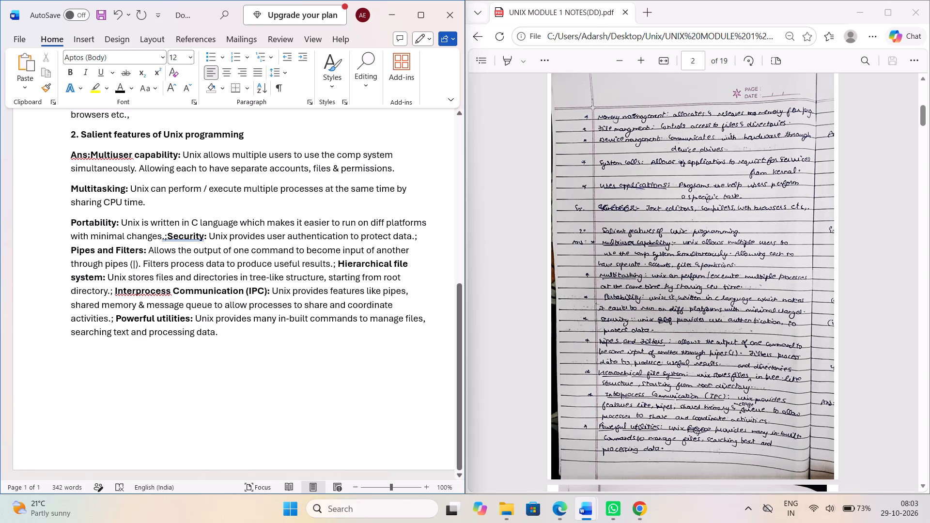
left_click(229, 207)
key("semicolon")
key("Delete")
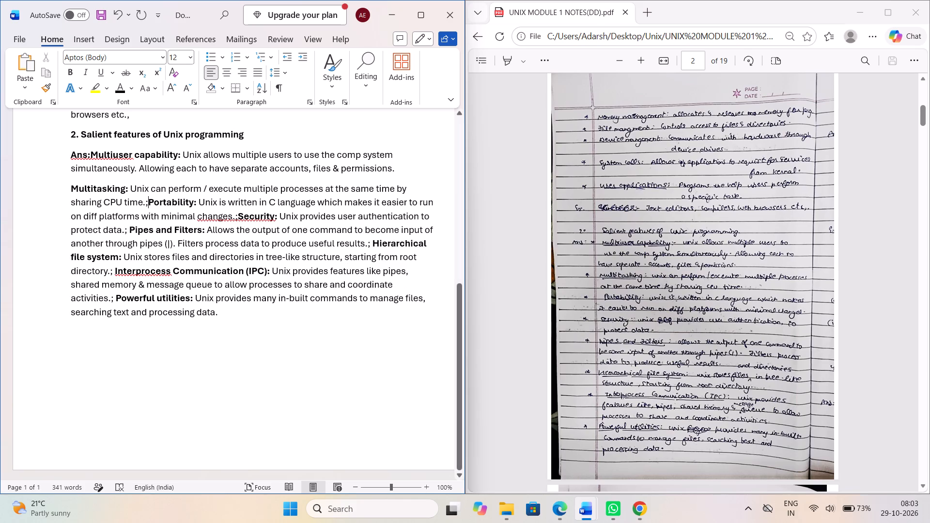
key("comma")
left_click(254, 215)
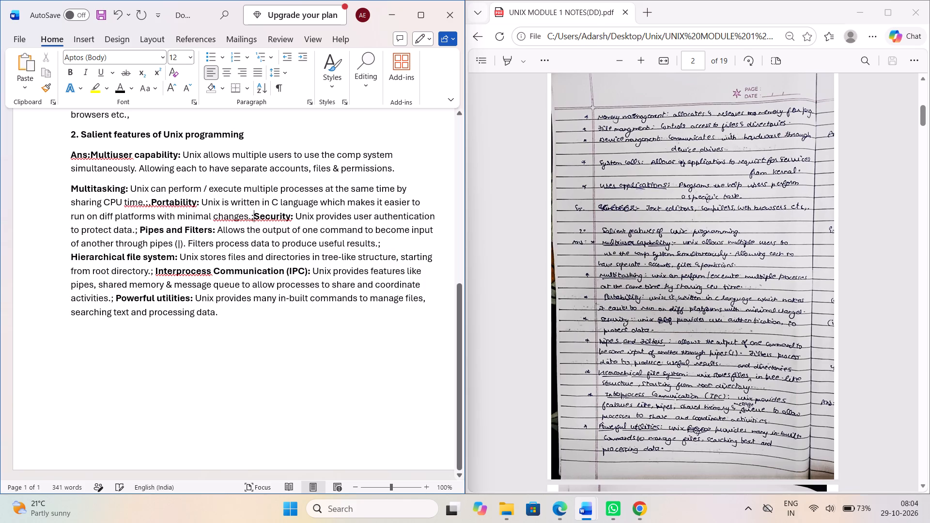
key("comma")
key("BackSpace")
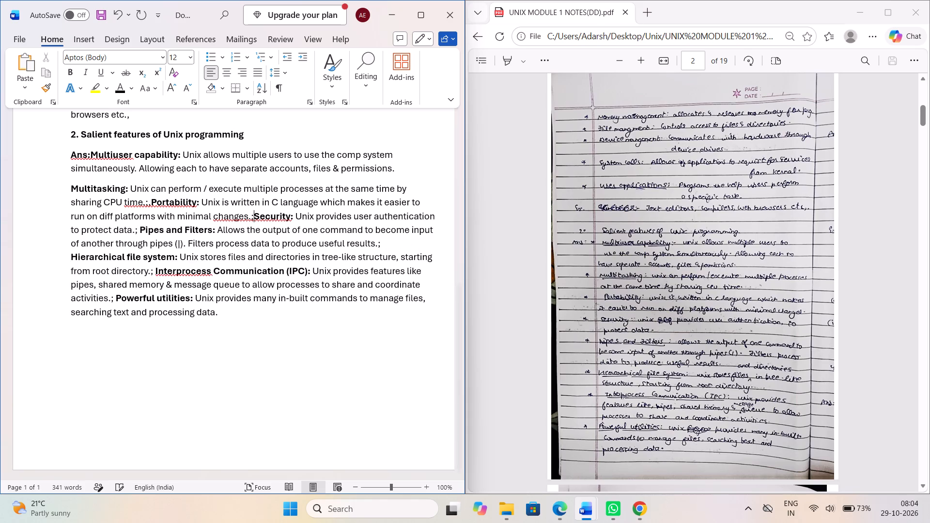
key("space")
left_click(150, 199)
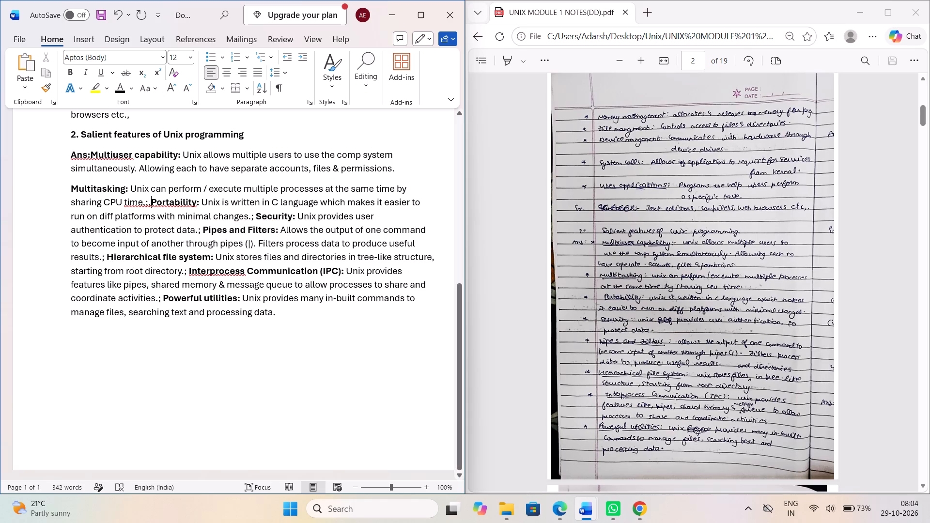
key("BackSpace")
key("space")
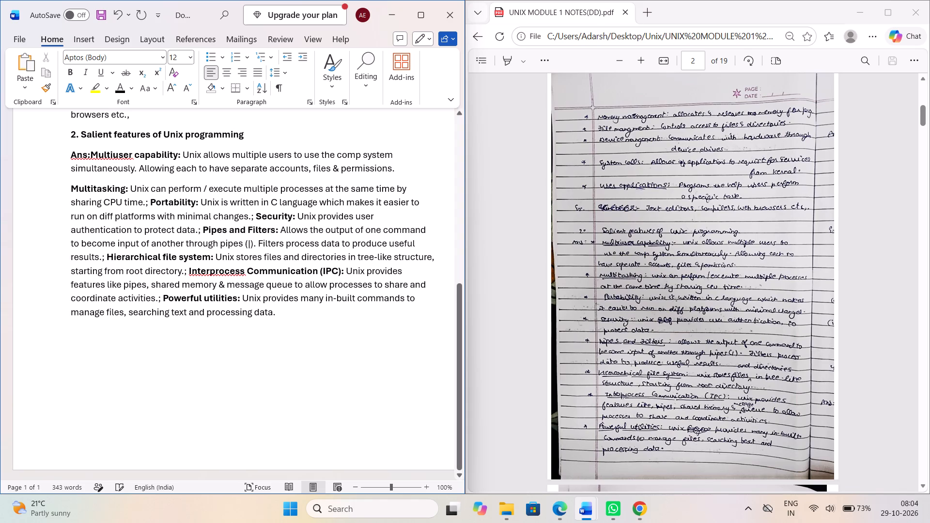
left_click(300, 314)
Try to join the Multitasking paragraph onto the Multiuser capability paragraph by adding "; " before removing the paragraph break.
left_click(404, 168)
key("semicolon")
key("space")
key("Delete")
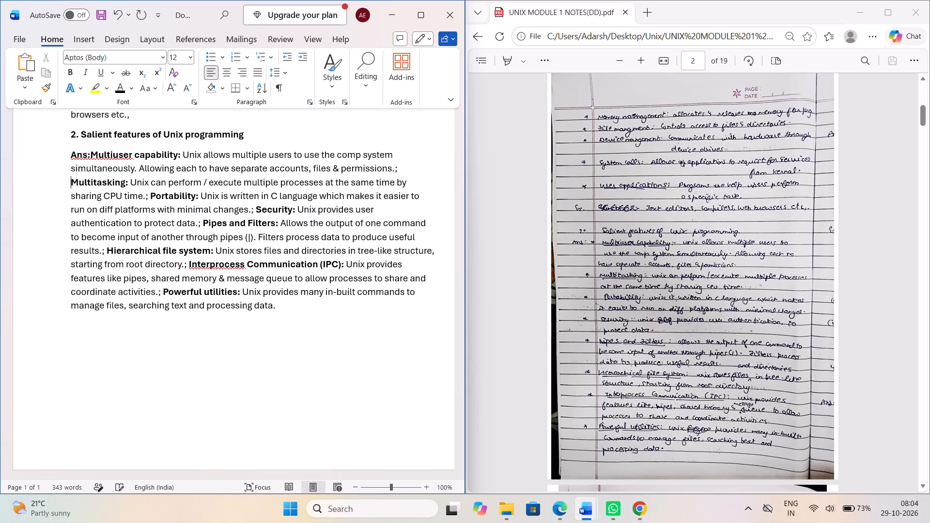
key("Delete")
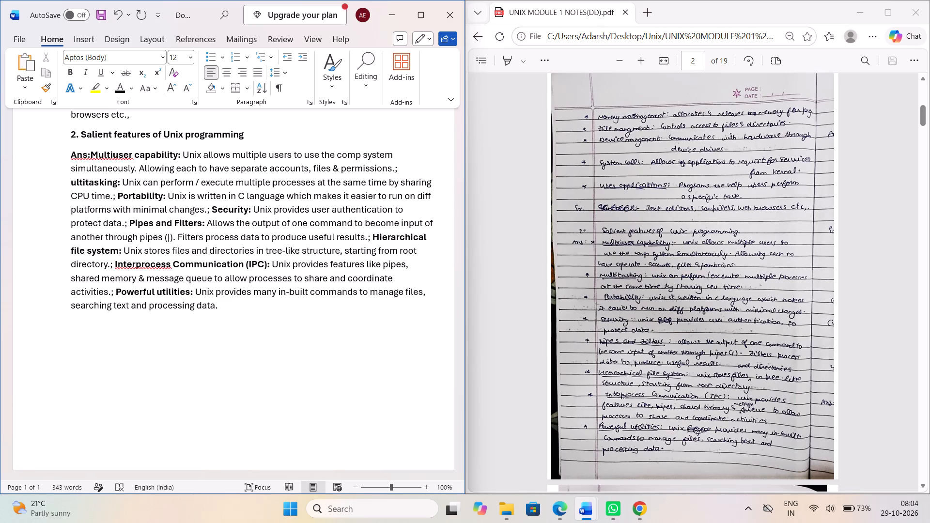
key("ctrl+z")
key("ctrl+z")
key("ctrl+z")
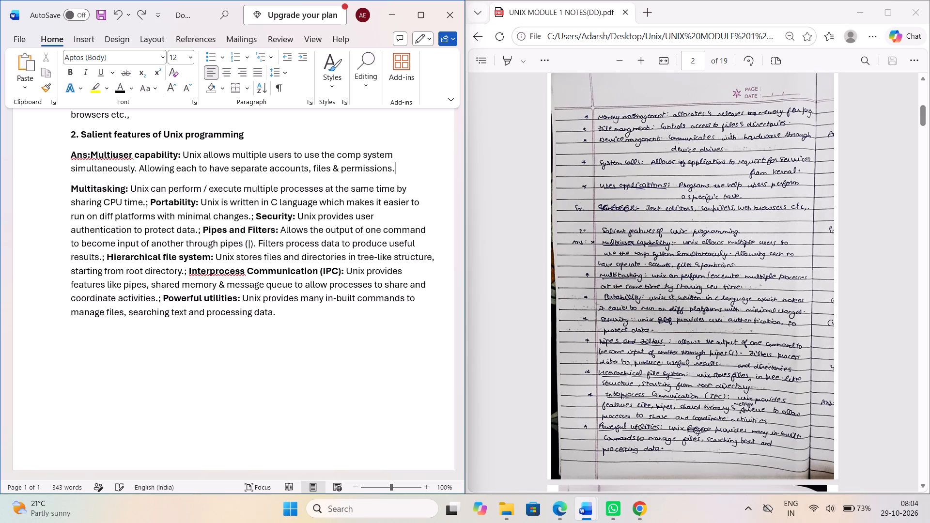
Join the Multitasking paragraph onto the end of the Multiuser capability paragraph, separating the entries with "; ".
key("Down")
key("Up")
key("Delete")
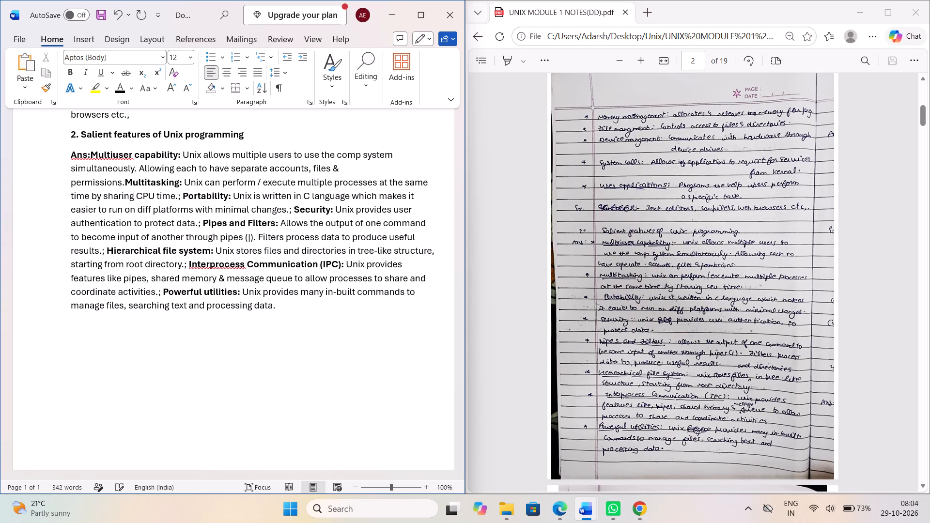
type(";")
key("space")
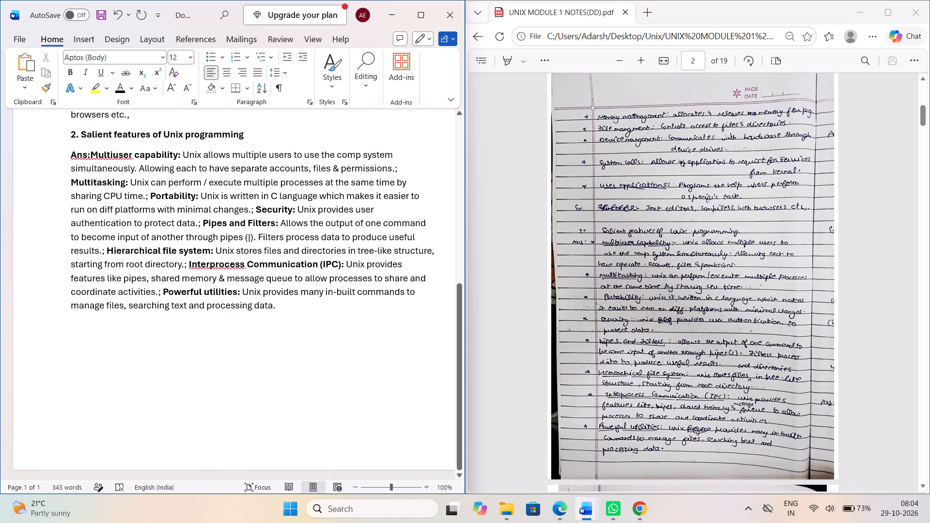
Capture a screen snip of page 3 of the UNIX Module 1 notes PDF, covering question 3 and the start of question 4.
left_click(91, 155)
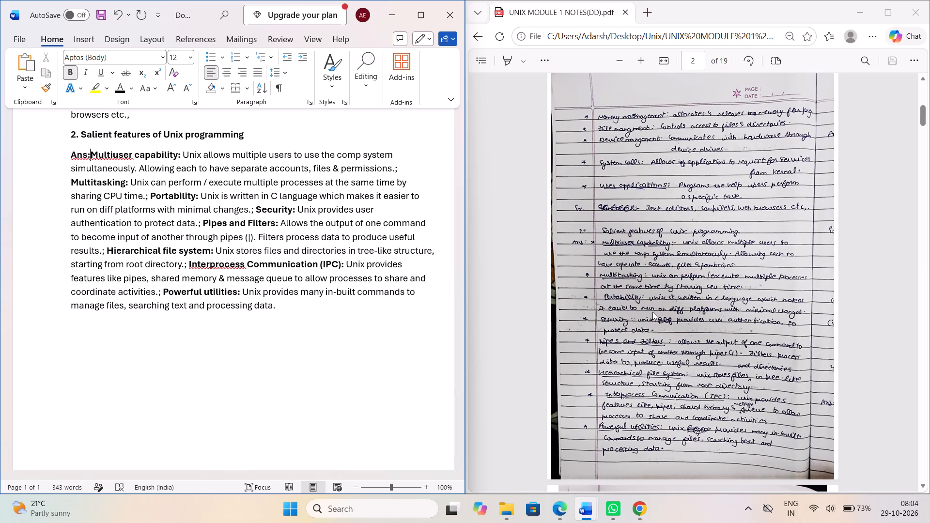
scroll(652, 312, "down", 6)
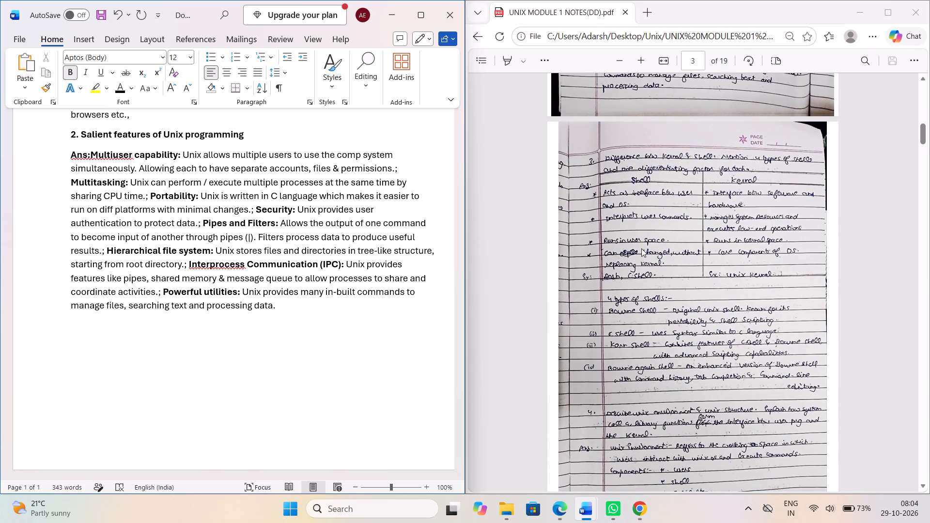
scroll(646, 247, "down", 1)
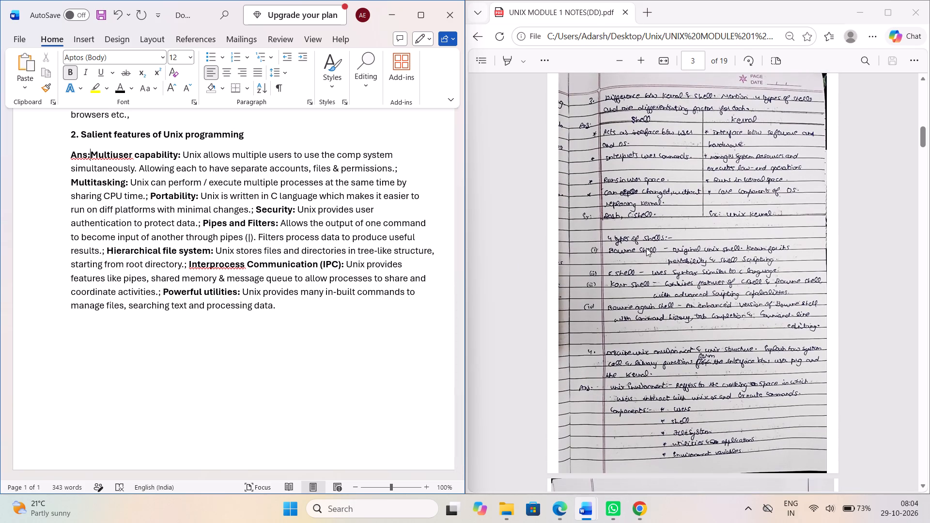
key("Print")
scroll(646, 248, "up", 1)
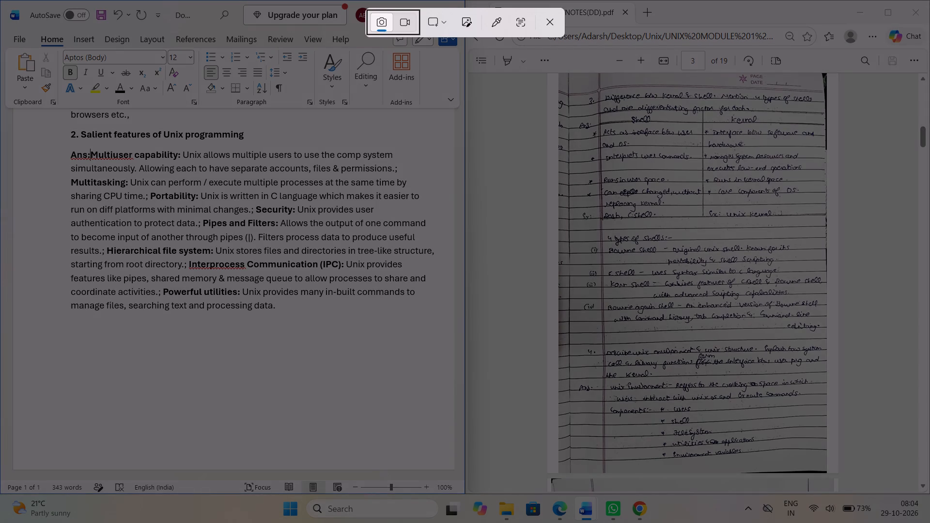
left_click_drag(569, 87, 853, 421)
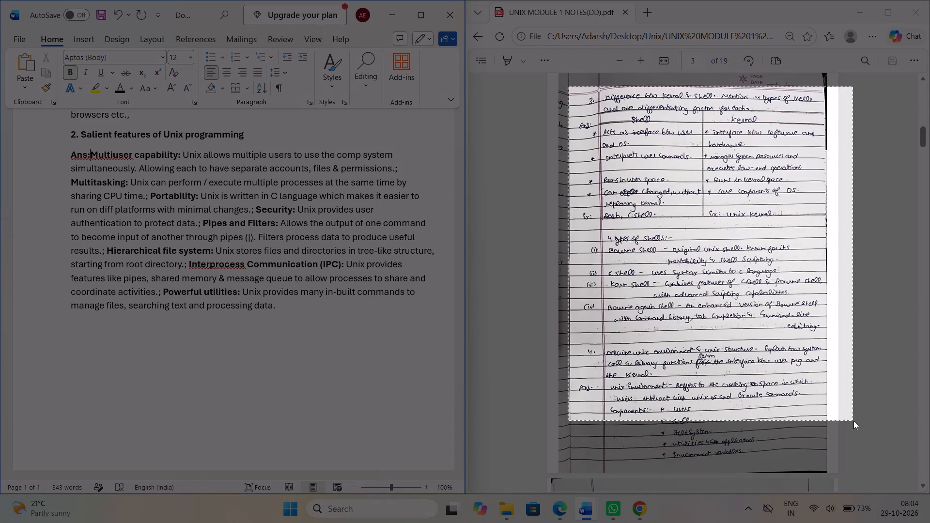
left_click_drag(853, 421, 833, 484)
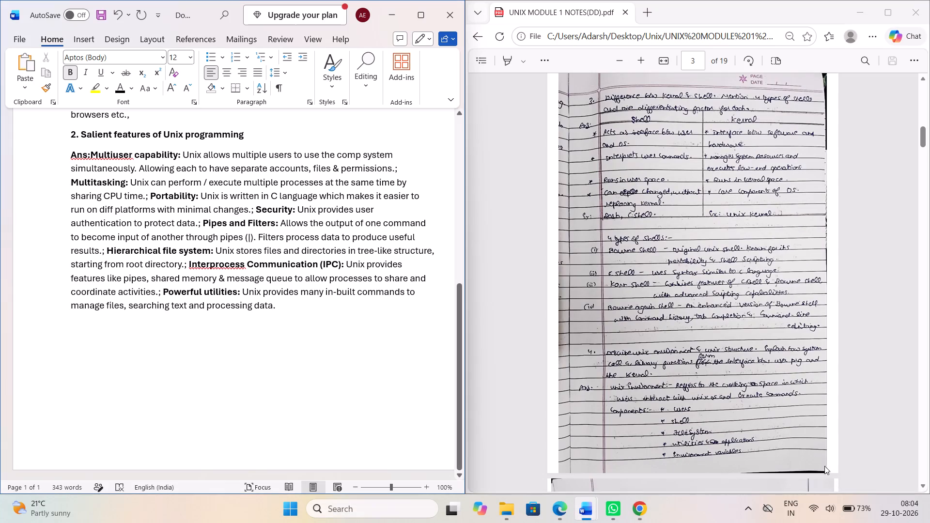
left_click(636, 508)
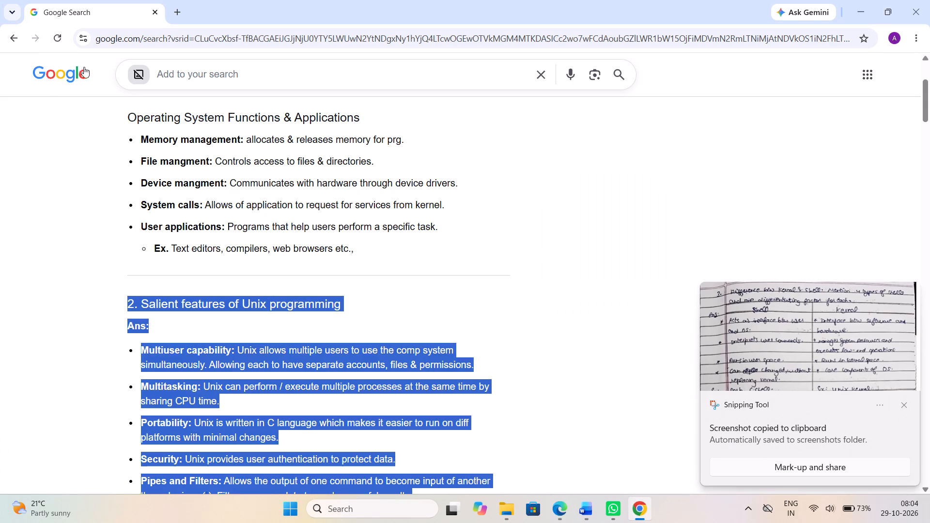
left_click(13, 40)
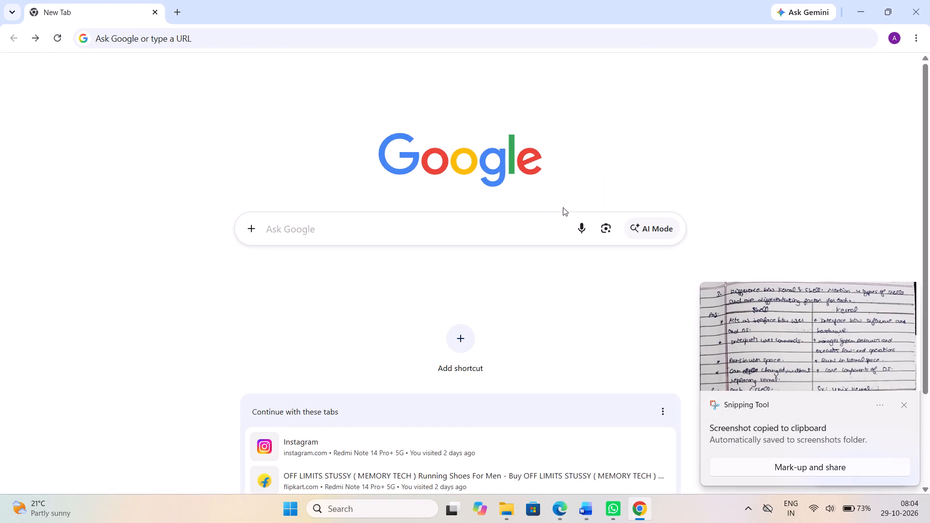
left_click(601, 224)
left_click(522, 315)
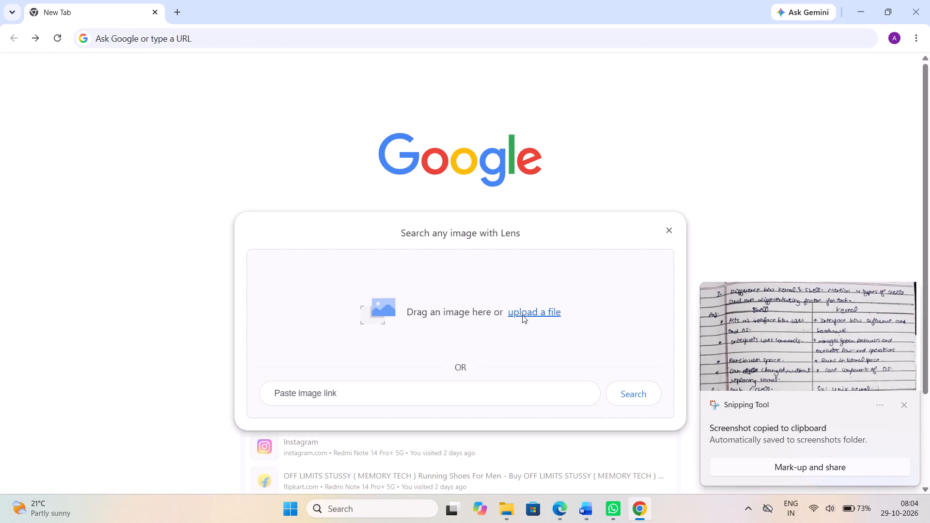
scroll(354, 190, "down", 8)
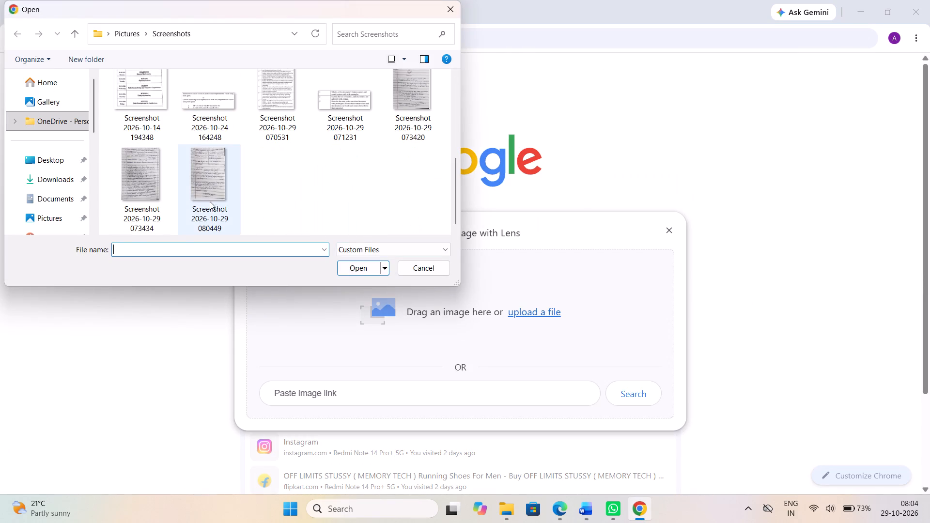
left_click(205, 197)
left_click(351, 266)
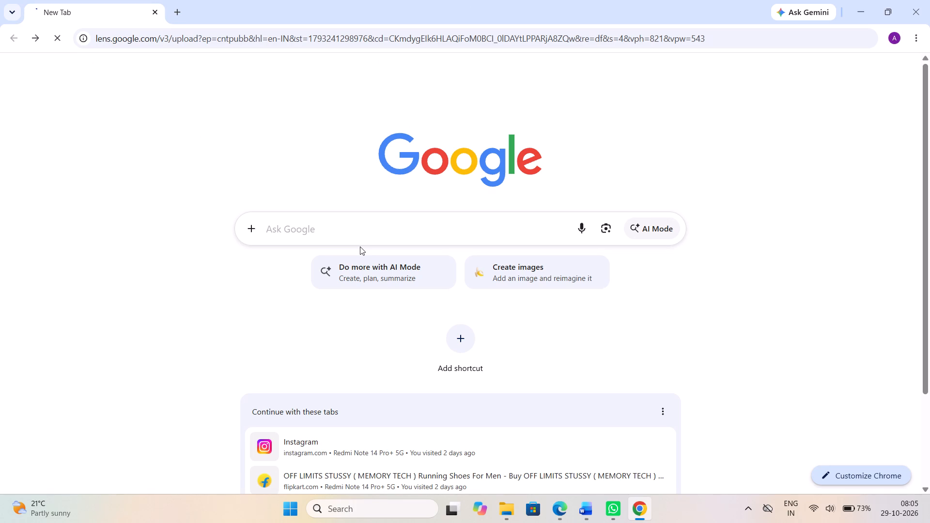
Open a second browser tab with the Google Lens image upload prompt ready.
left_click(180, 3)
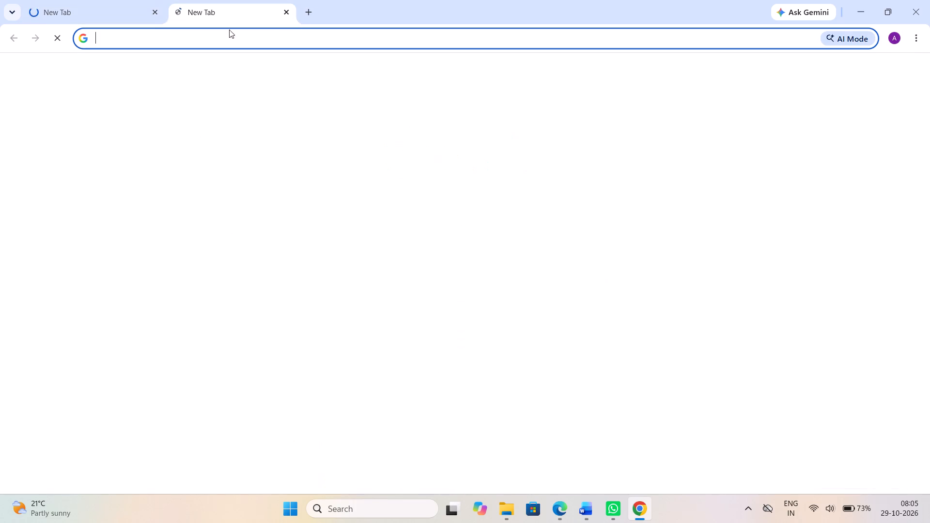
left_click(600, 229)
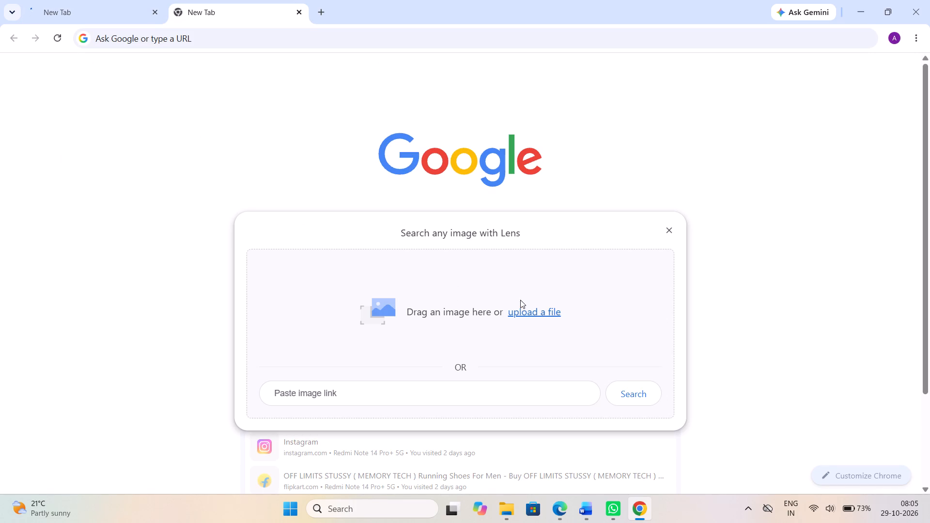
Switch to the notes PDF in Edge and bring page 4, starting with Unix structure, fully into view.
left_click(558, 516)
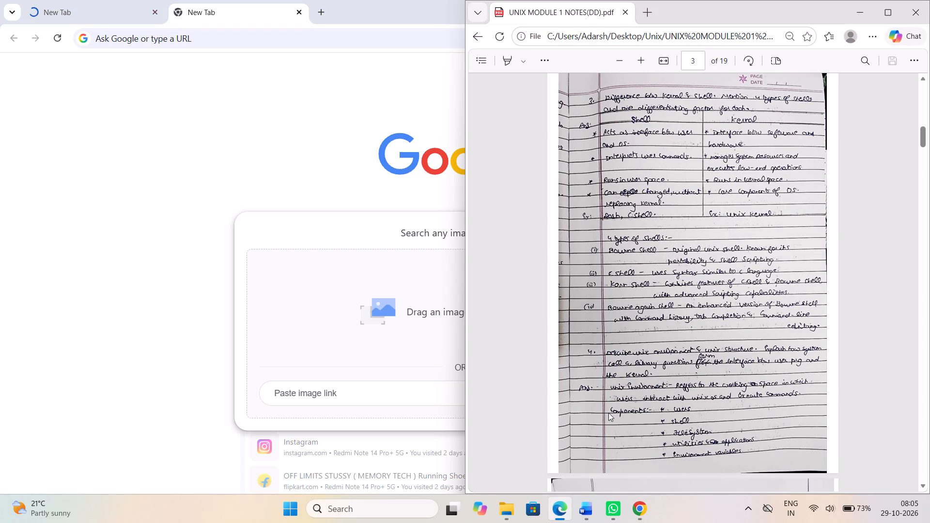
scroll(612, 349, "down", 7)
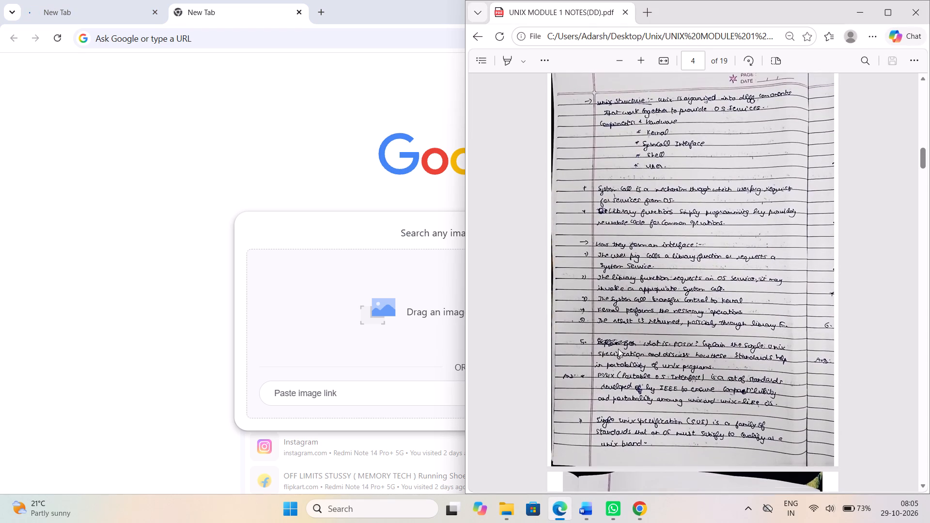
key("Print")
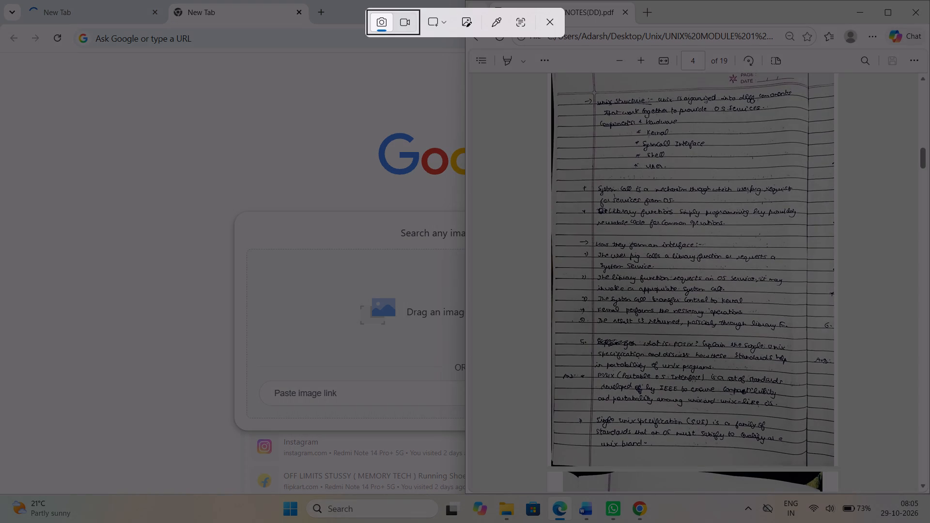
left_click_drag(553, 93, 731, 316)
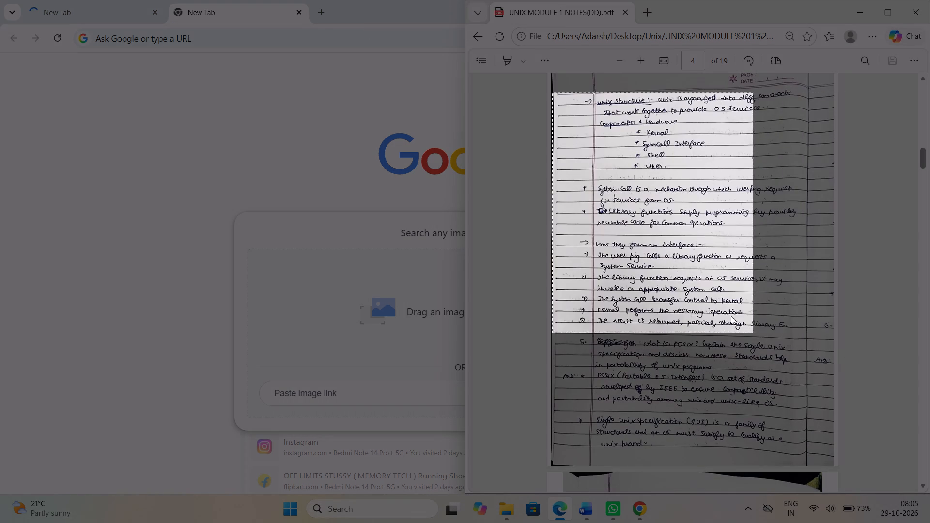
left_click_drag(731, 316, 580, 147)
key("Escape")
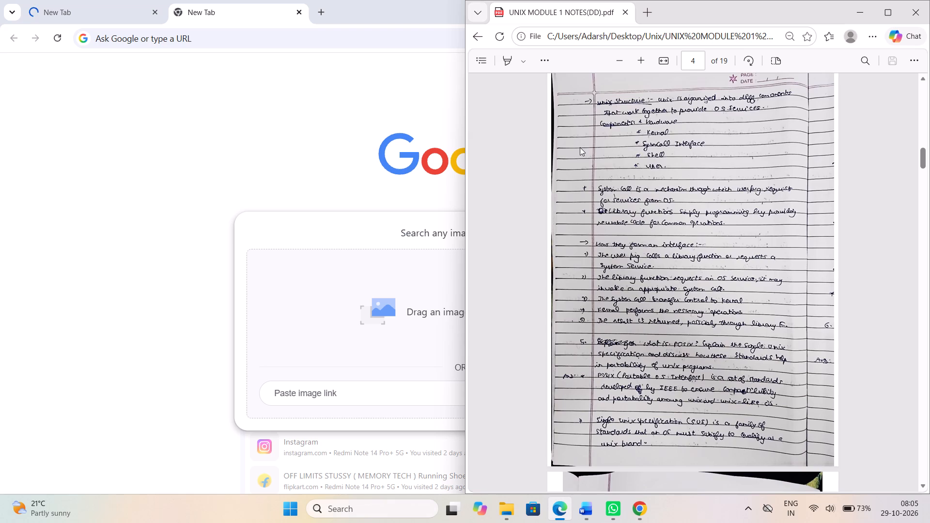
Capture a screen snip of page 4 of the notes, from Unix structure through the Single Unix Specification entry.
key("Print")
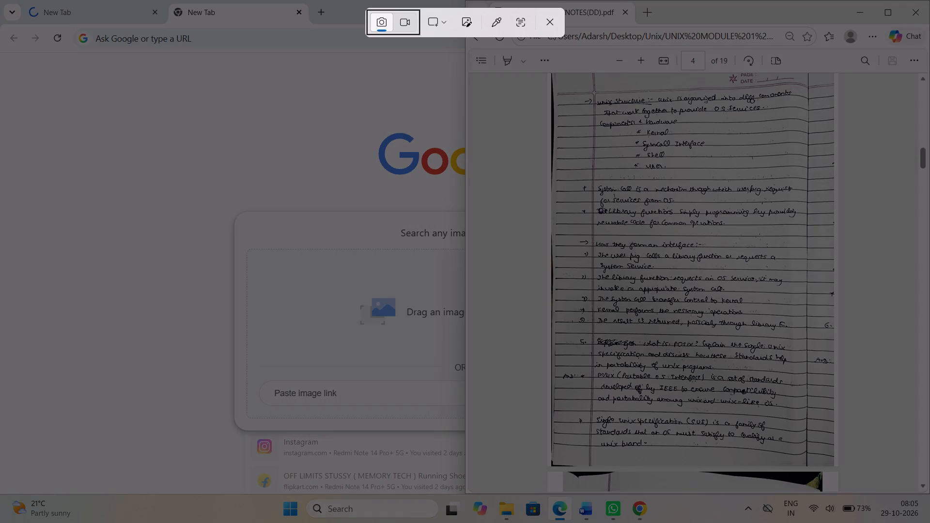
left_click_drag(553, 86, 561, 99)
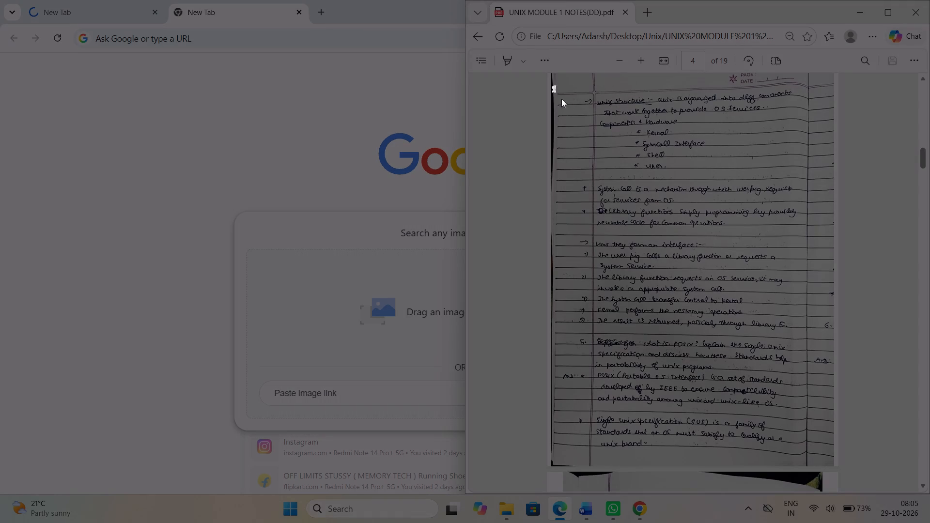
left_click_drag(561, 99, 811, 467)
Capture a screen snip of page 5 of the notes, from the features of SUS through the command arguments entry in question 6.
scroll(604, 284, "down", 4)
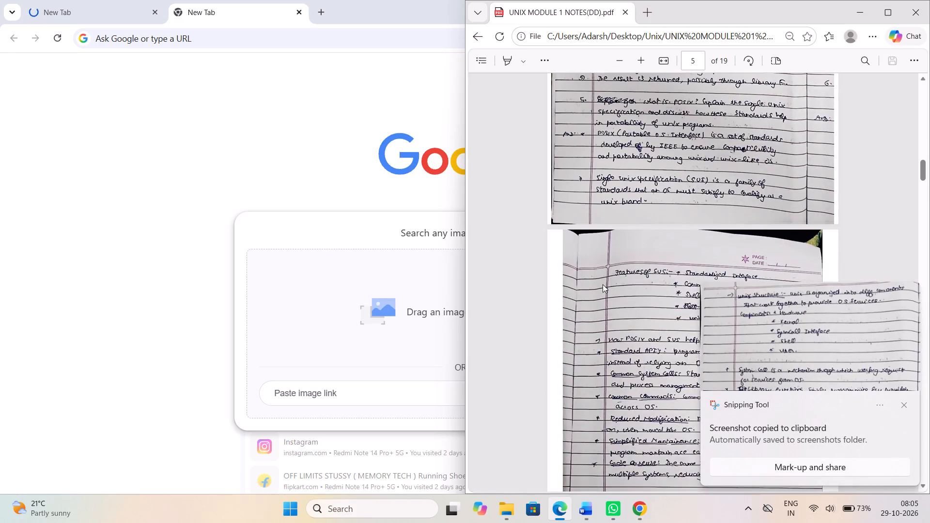
scroll(603, 284, "down", 3)
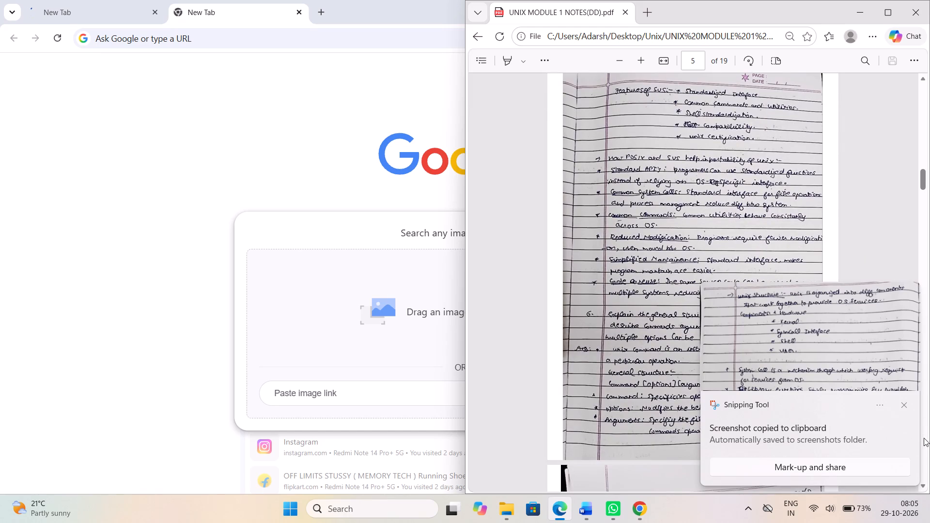
left_click(901, 404)
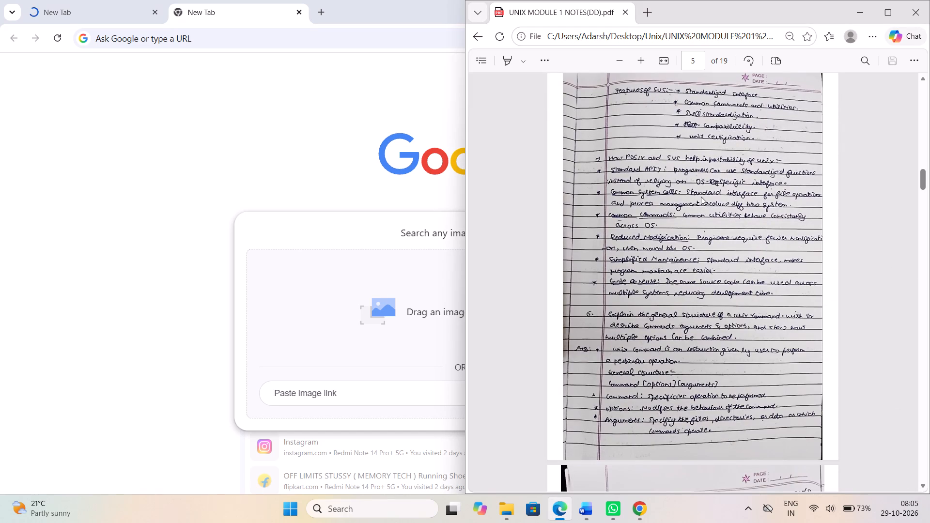
key("Print")
left_click_drag(556, 81, 692, 191)
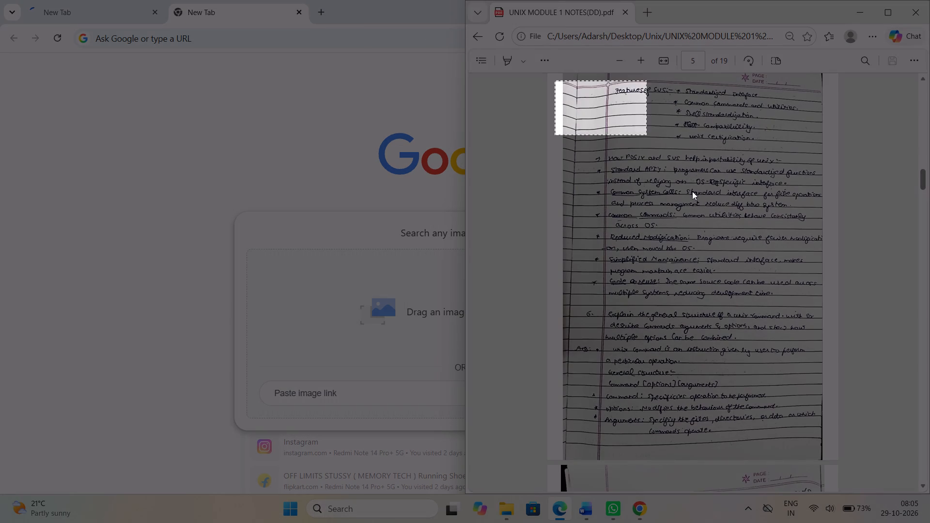
left_click_drag(692, 191, 823, 455)
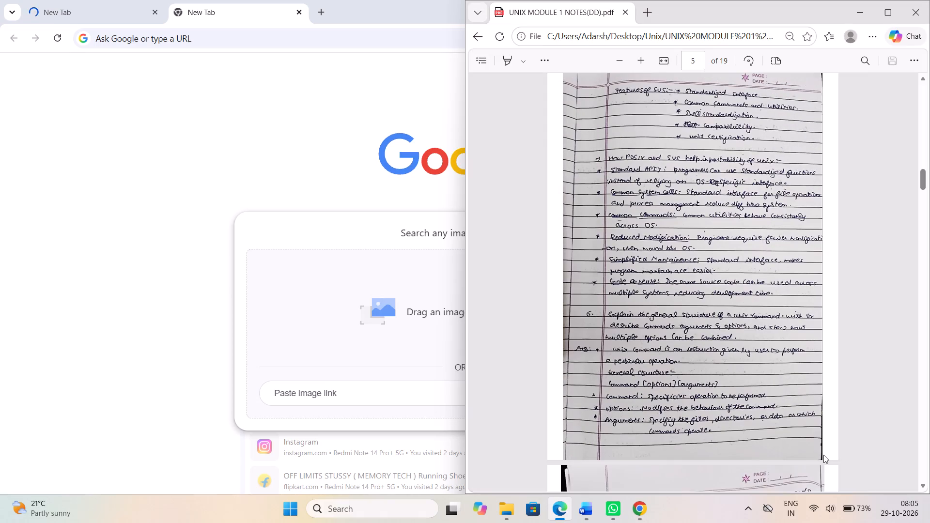
Capture a screen snip of page 6 of the notes, from the command argument entry through the printf example in question 7.
scroll(710, 377, "down", 4)
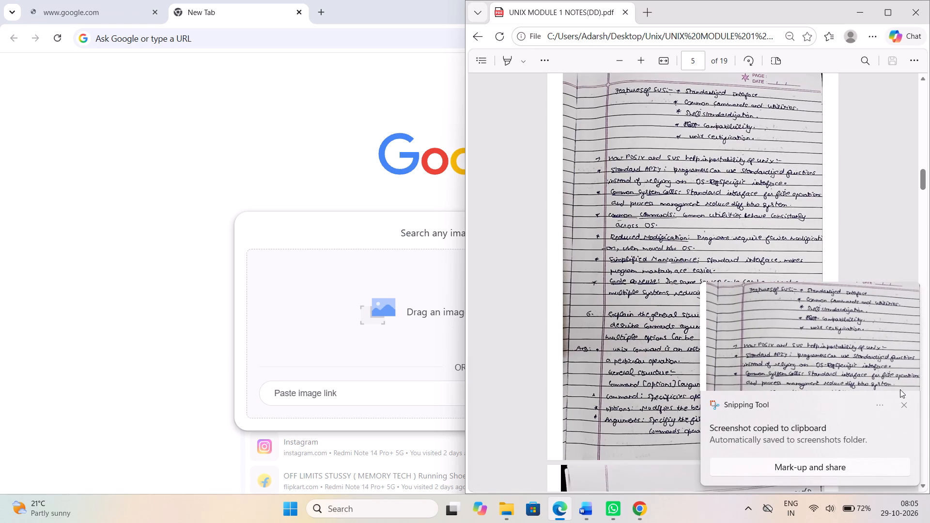
left_click(904, 408)
scroll(753, 365, "down", 5)
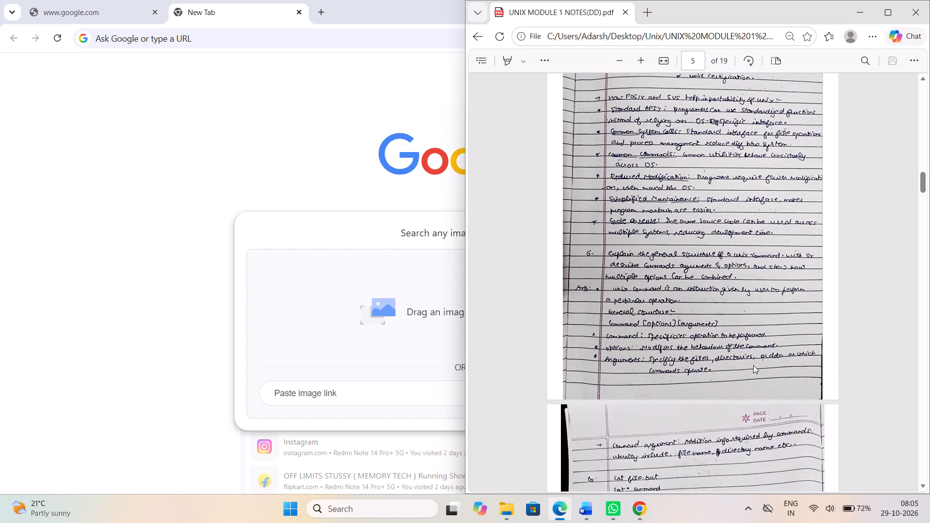
scroll(753, 365, "down", 6)
scroll(753, 365, "up", 1)
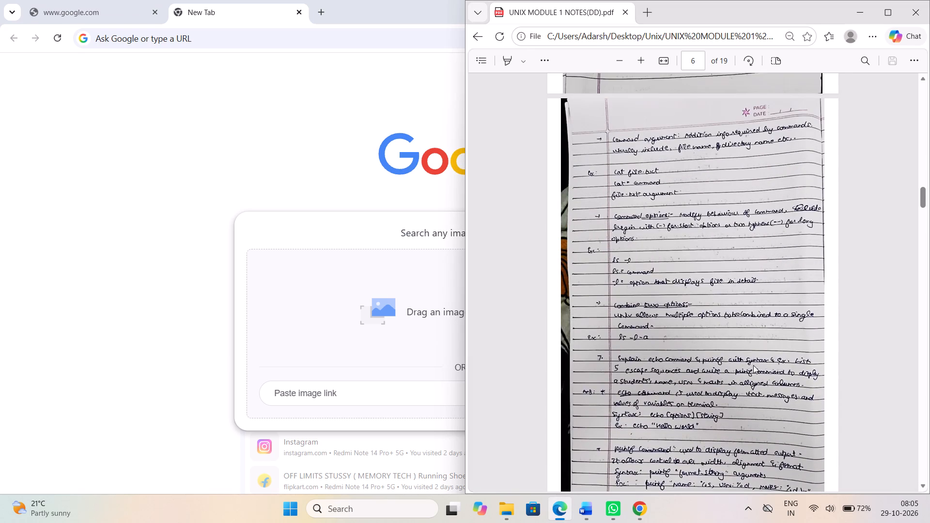
scroll(753, 365, "down", 1)
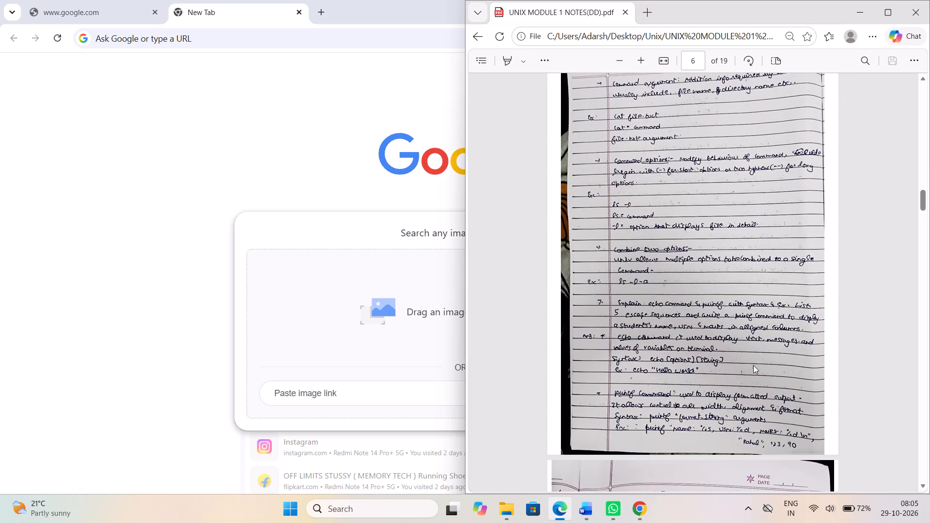
left_click(925, 198)
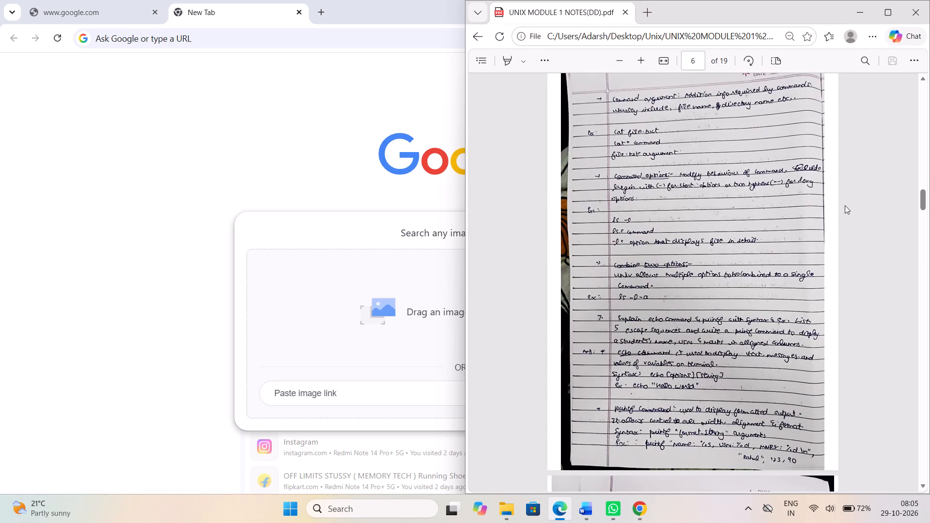
key("Print")
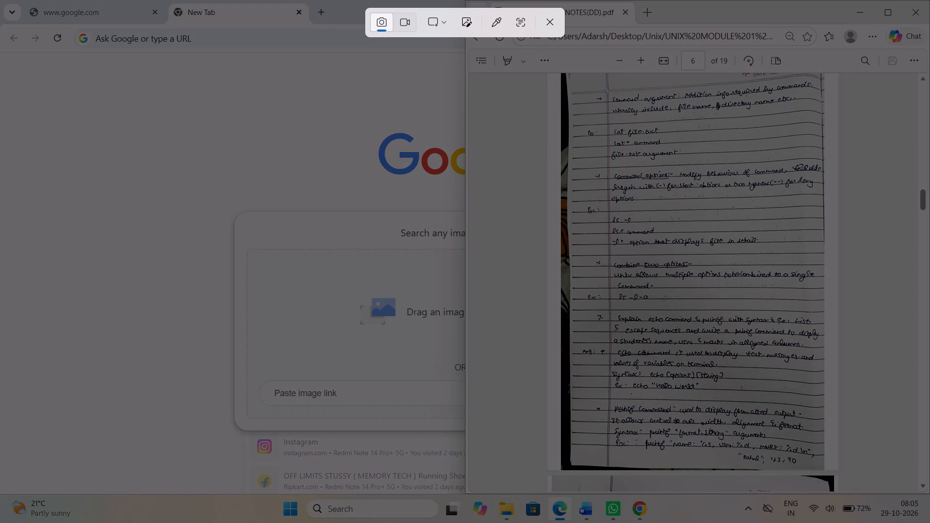
left_click_drag(573, 82, 823, 421)
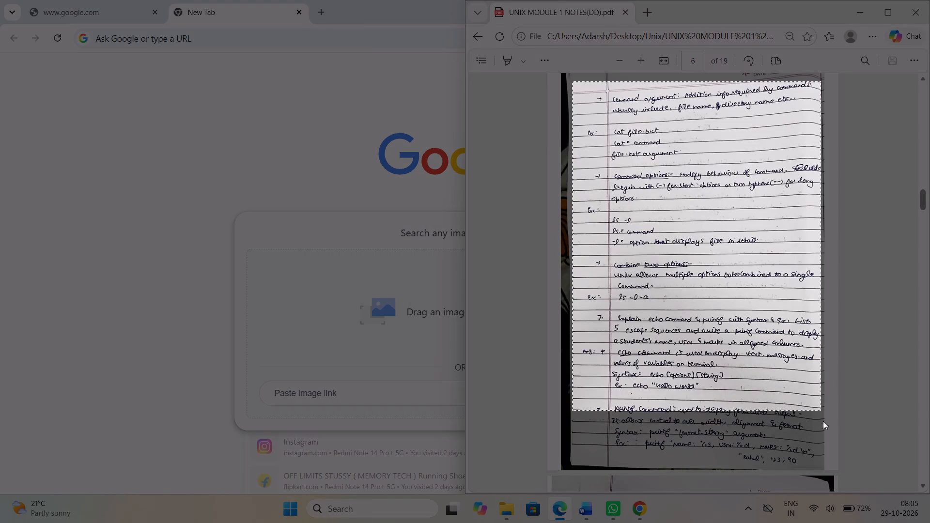
left_click_drag(823, 421, 823, 468)
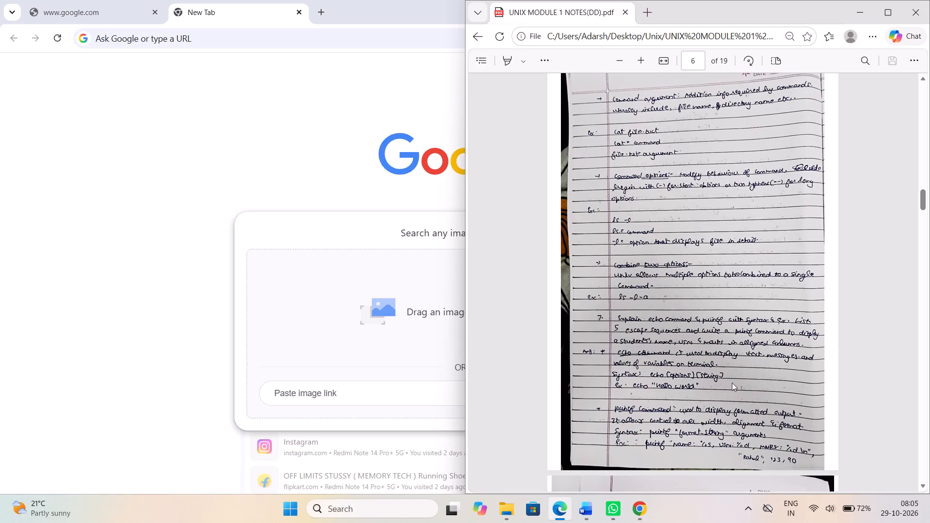
Capture a screen snip of page 7 of the notes, from the five escape sequences through the who command in question 8.
scroll(694, 378, "down", 9)
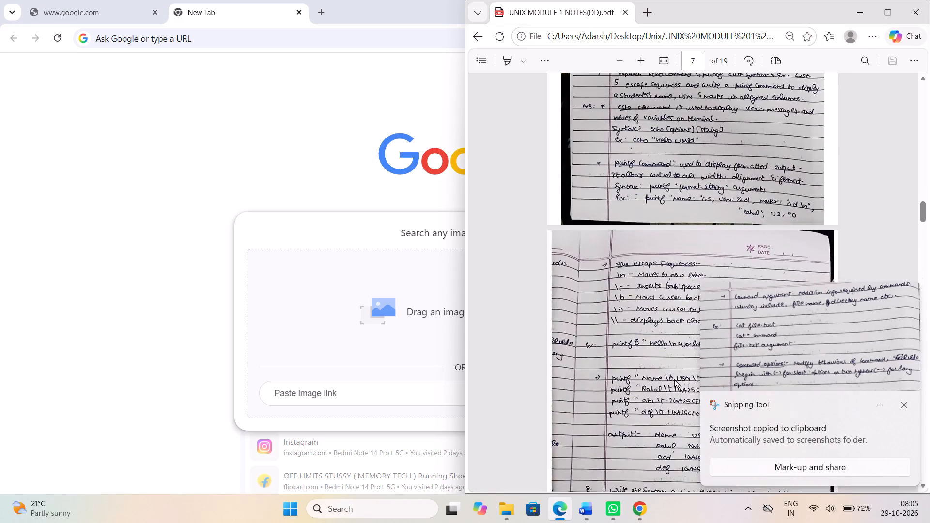
scroll(674, 379, "down", 1)
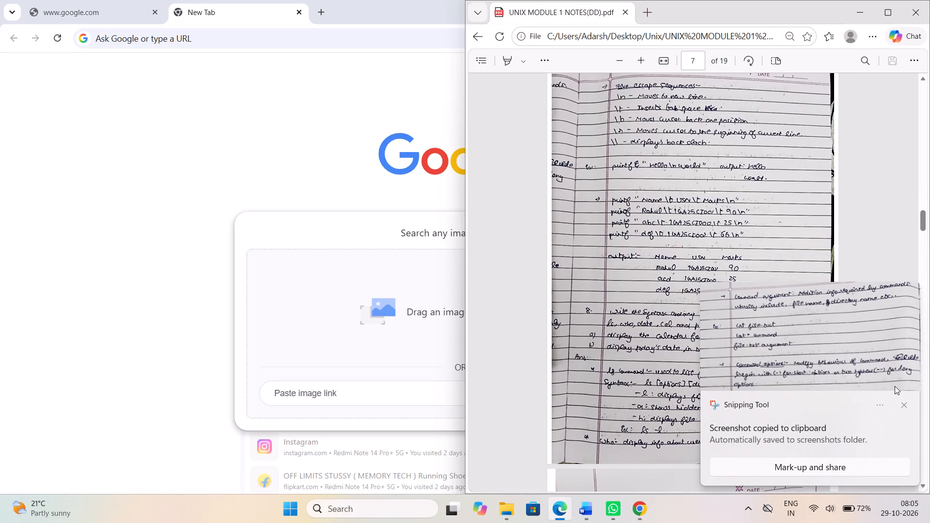
left_click(901, 402)
key("Print")
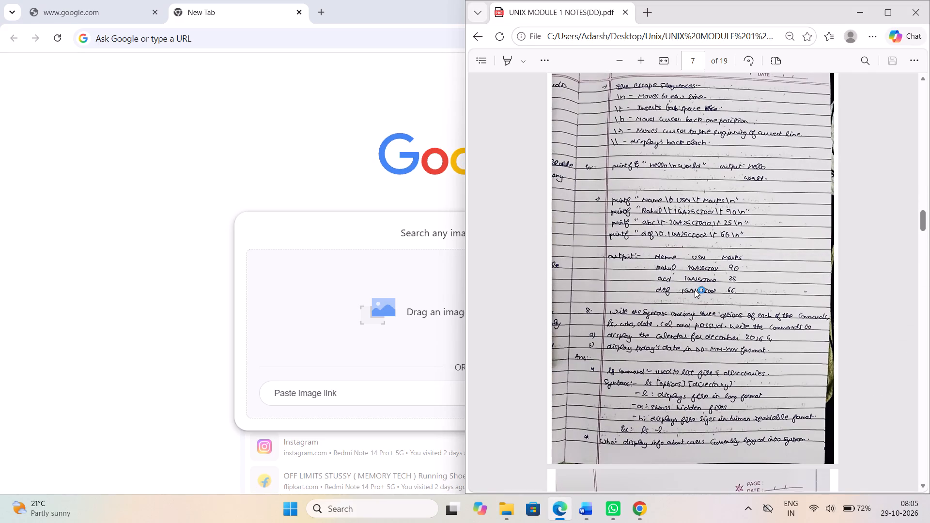
left_click_drag(582, 76, 713, 226)
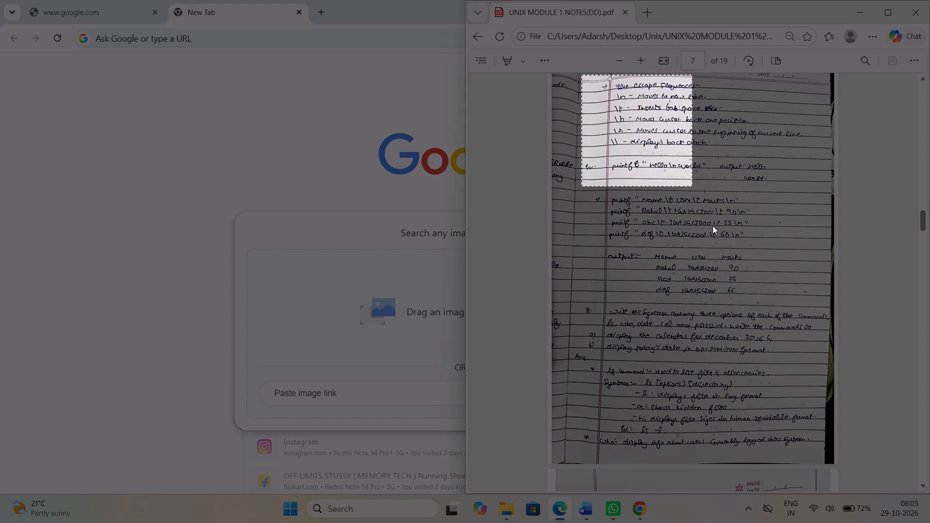
left_click_drag(713, 226, 833, 470)
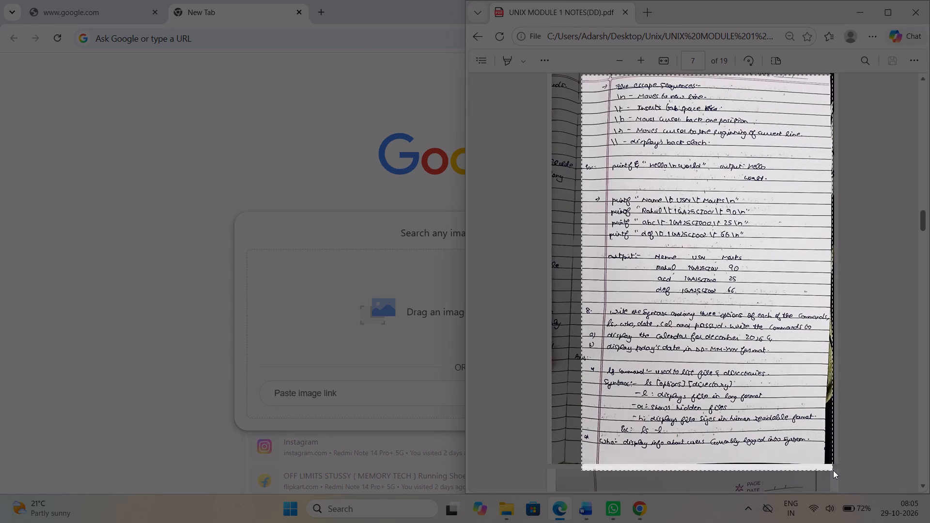
left_click_drag(833, 470, 834, 471)
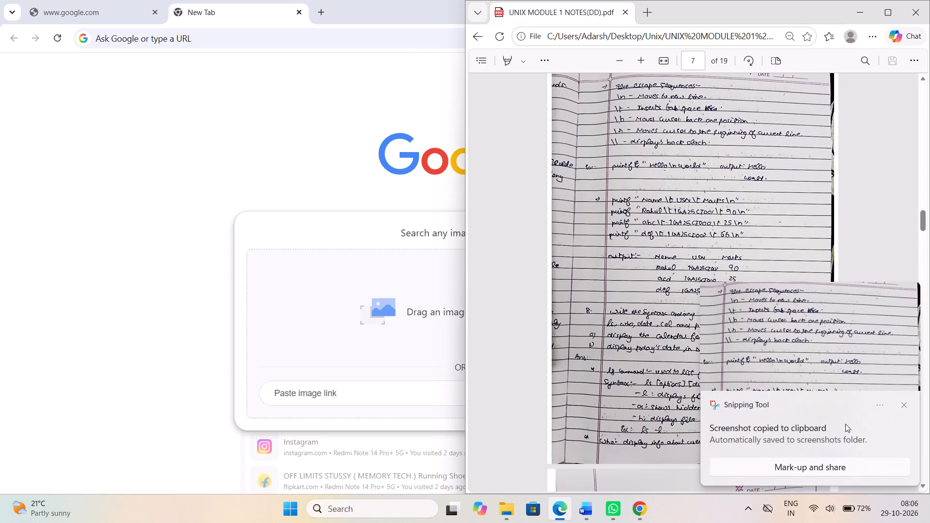
left_click(909, 404)
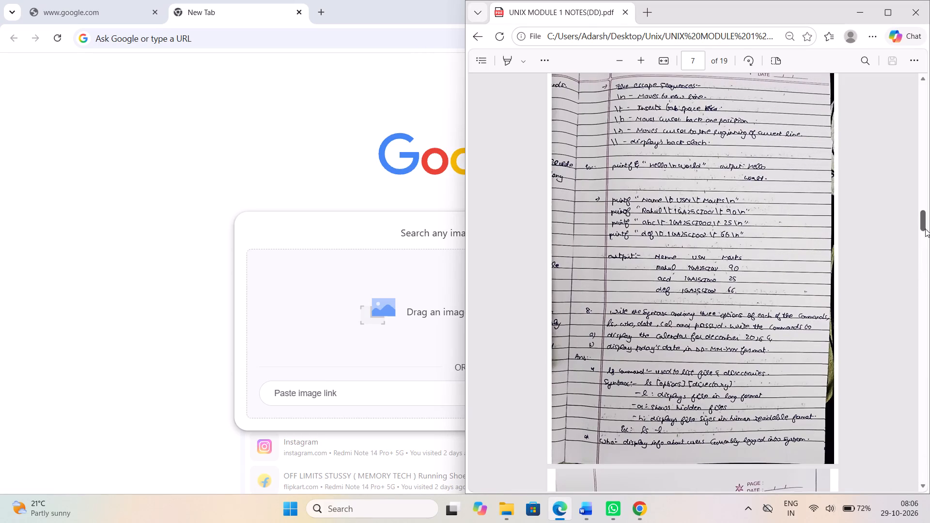
Capture a screen snip of page 8 of the notes, from the who syntax through the question 9 text.
scroll(861, 272, "down", 7)
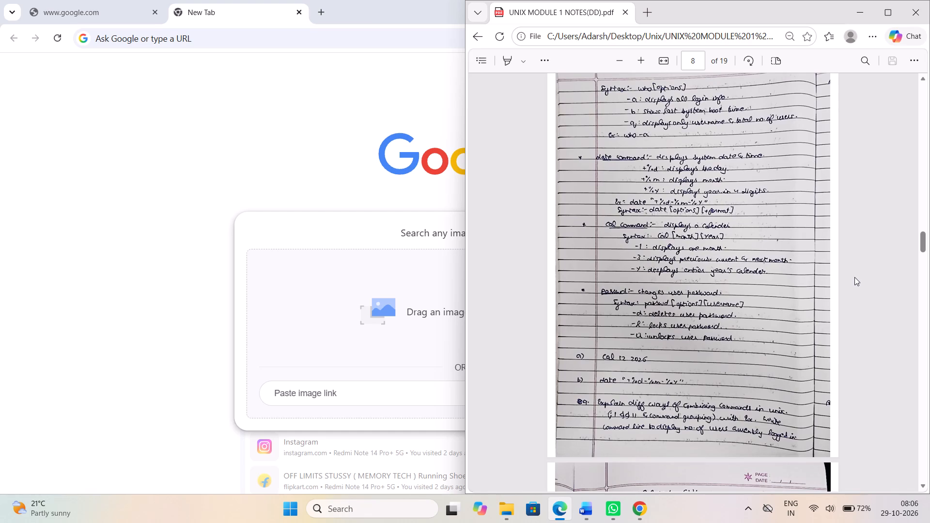
key("Print")
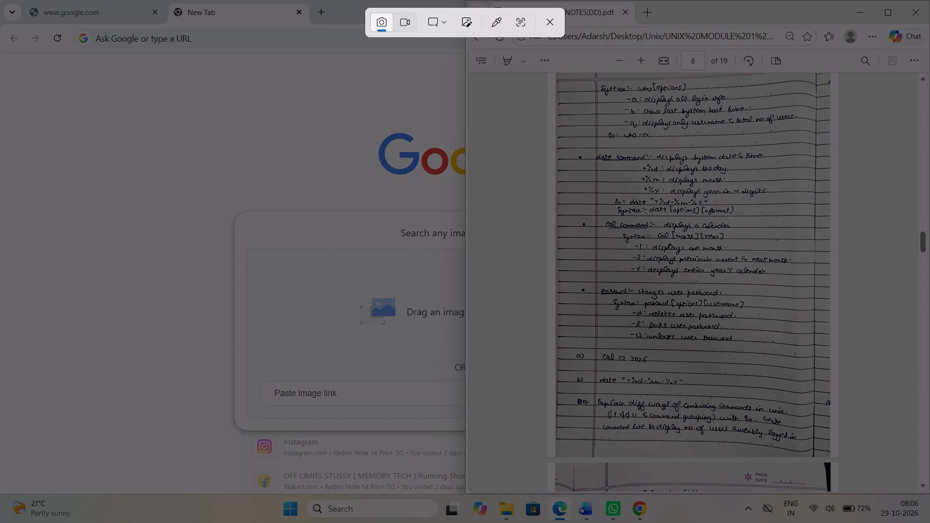
left_click_drag(557, 77, 820, 450)
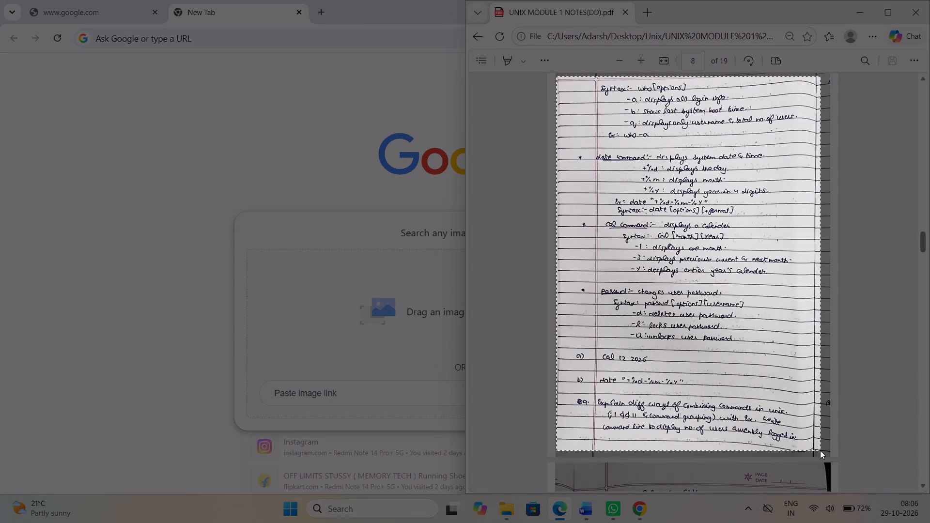
left_click_drag(820, 450, 820, 459)
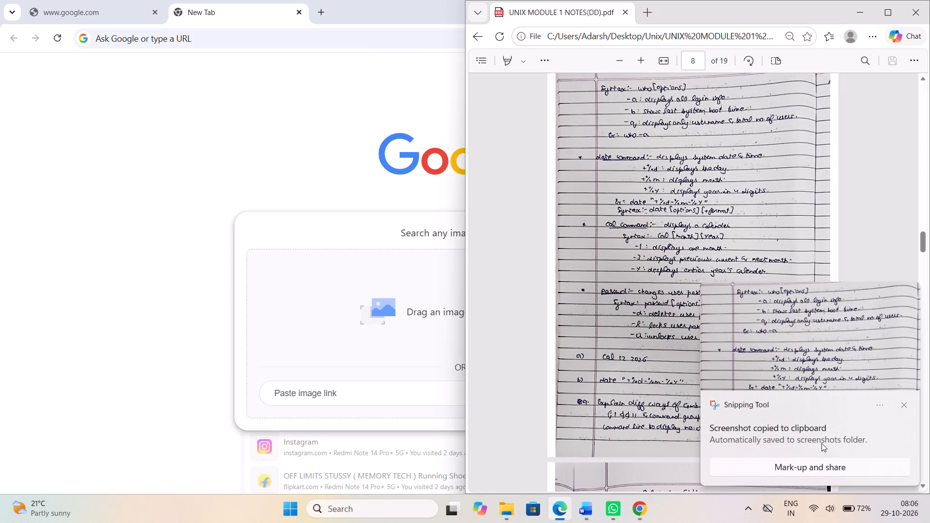
left_click(905, 404)
Show the notes PDF in two-page view in a maximized window, with pages 9 and 10 side by side.
scroll(694, 363, "down", 5)
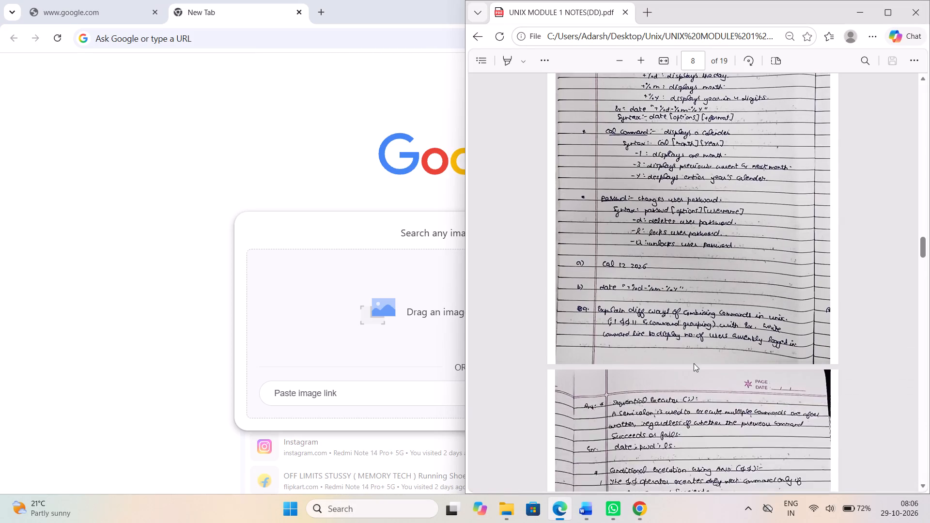
scroll(694, 363, "down", 4)
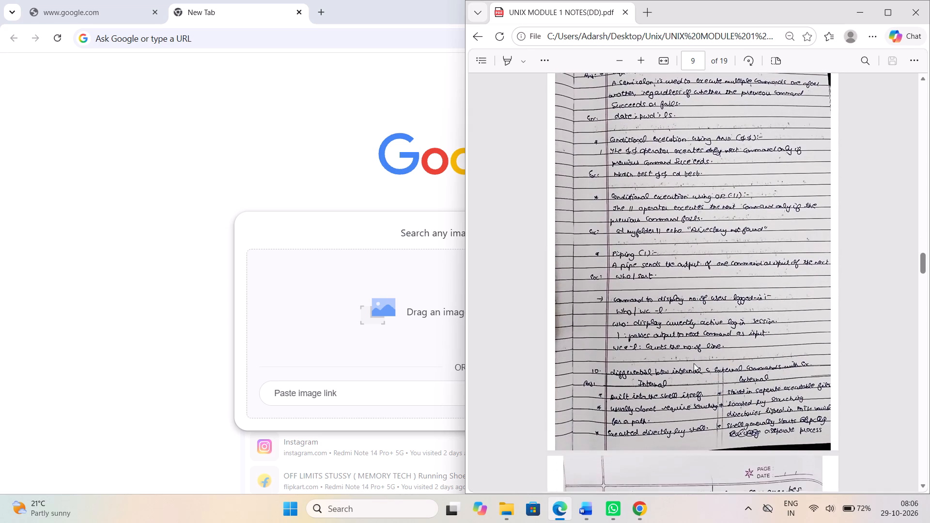
scroll(694, 363, "up", 1)
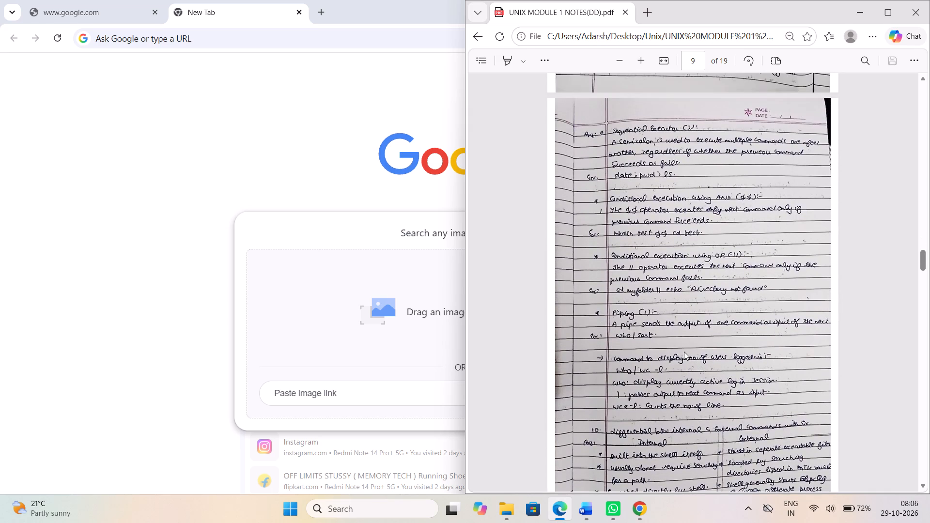
left_click(771, 61)
left_click(692, 111)
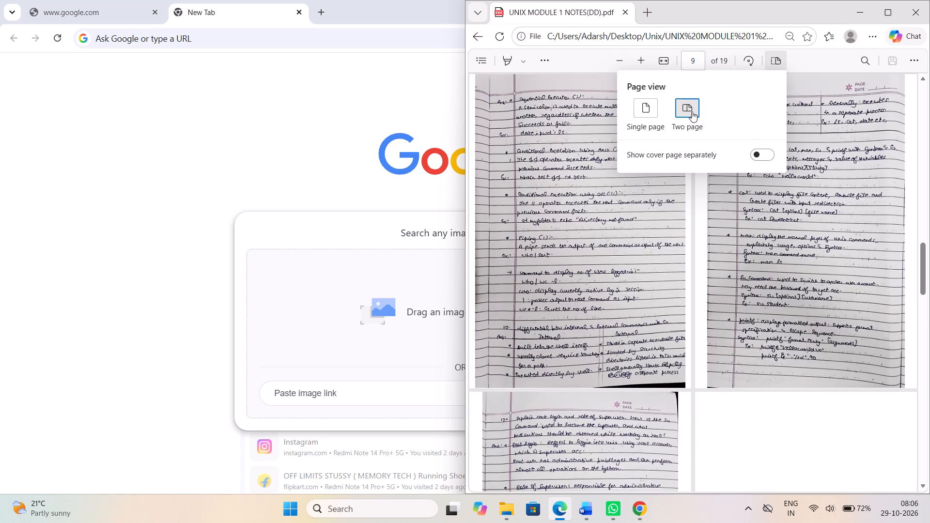
left_click(791, 193)
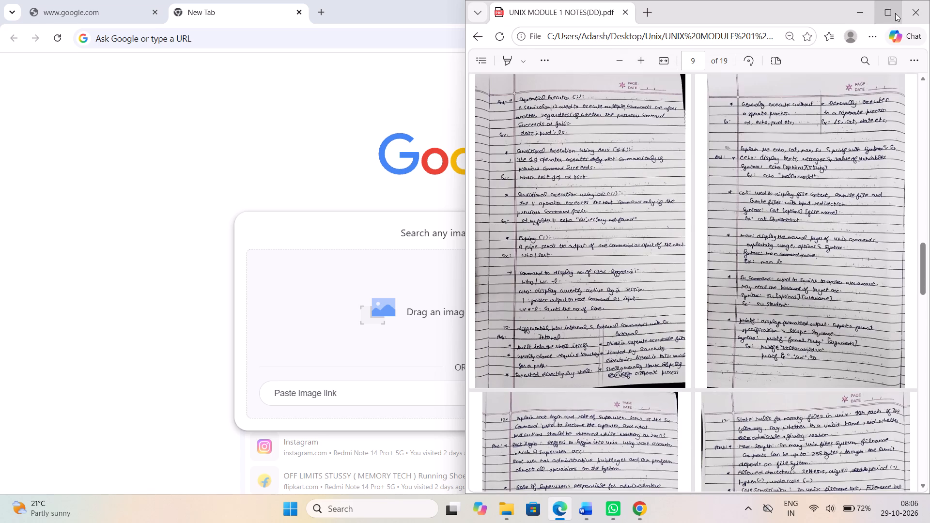
left_click(895, 13)
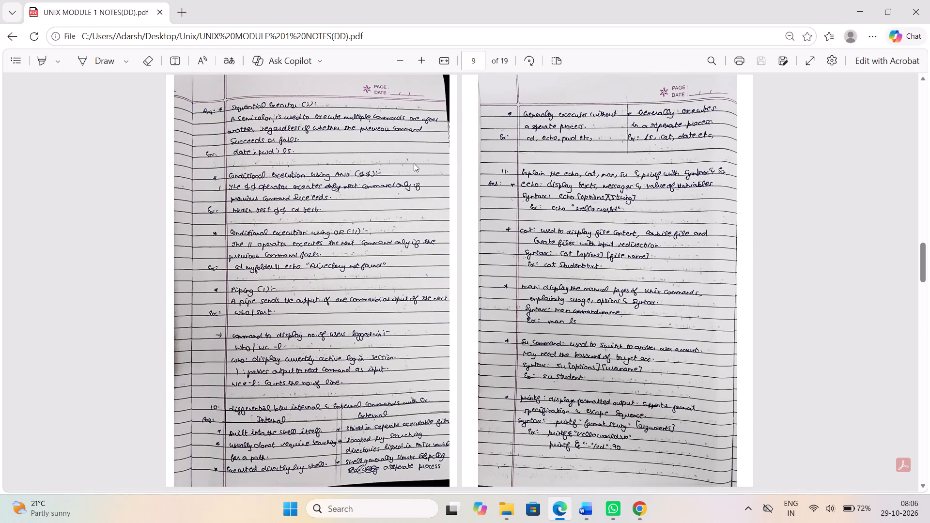
Capture a screen snip of page 9 of the notes, from sequential execution through the internal and external commands comparison in question 10.
key("Print")
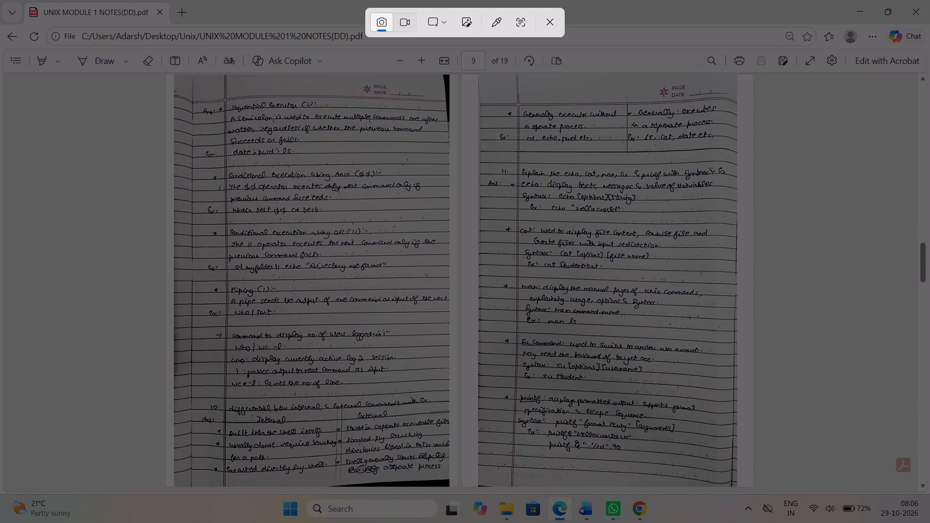
left_click_drag(176, 76, 448, 482)
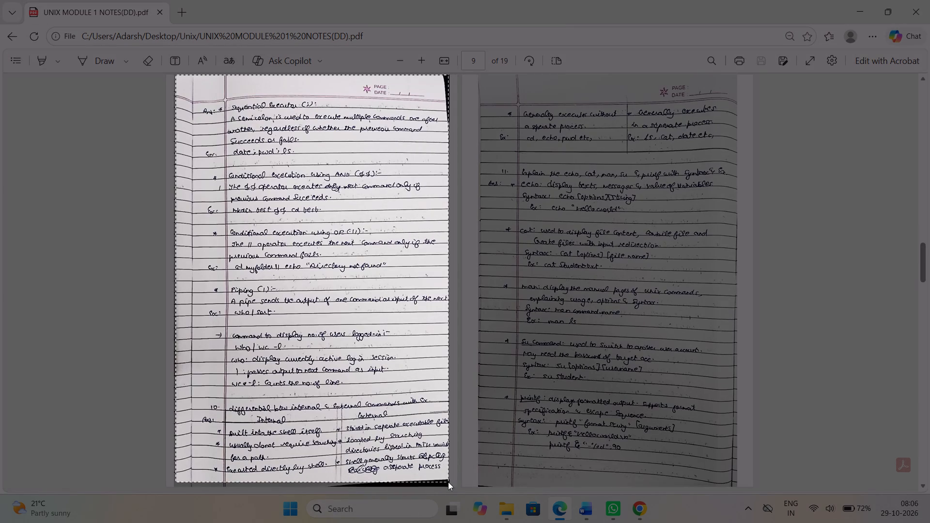
left_click_drag(448, 482, 455, 488)
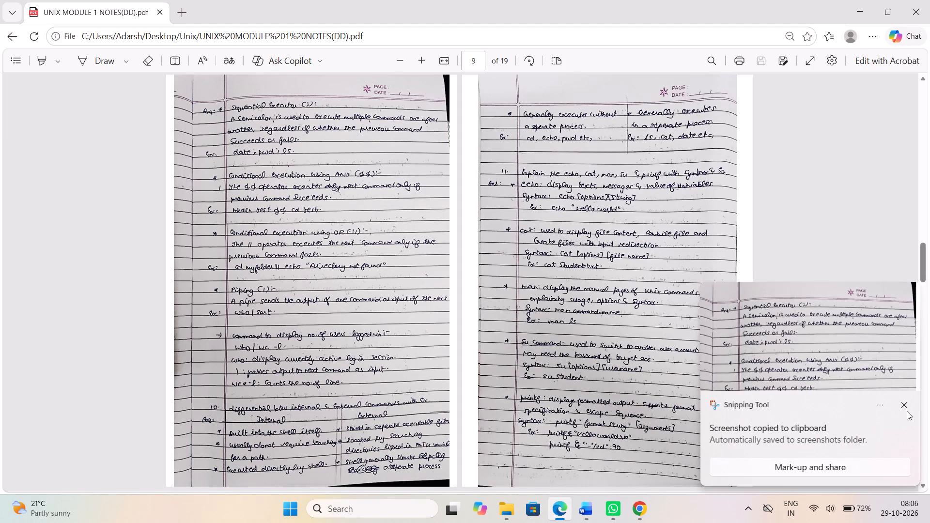
left_click(904, 411)
Capture a screen snip of page 10 of the notes, from the end of the comparison through the printf entry in question 11.
key("Print")
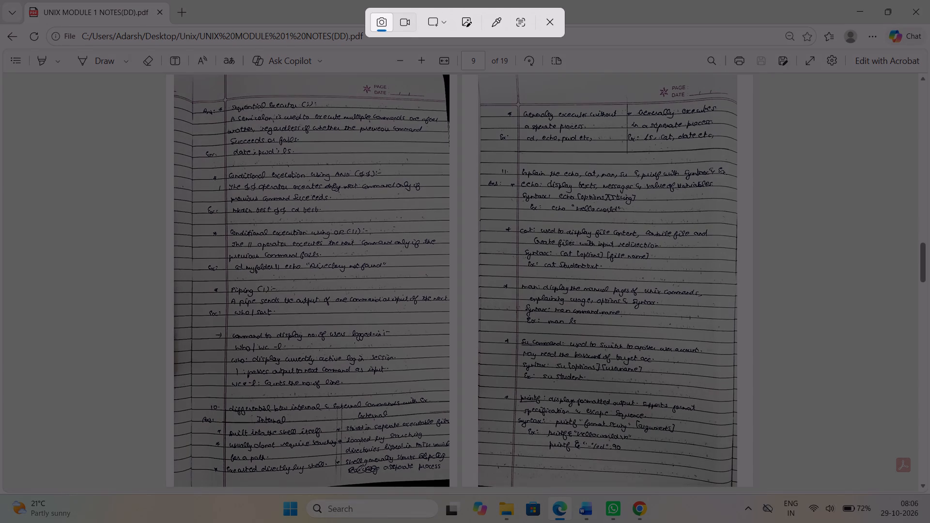
left_click_drag(475, 74, 723, 491)
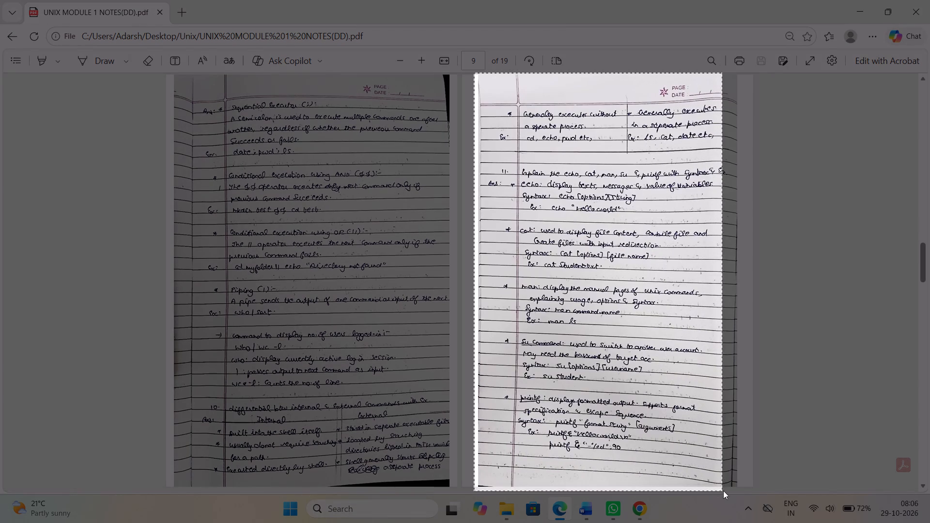
left_click_drag(723, 491, 735, 489)
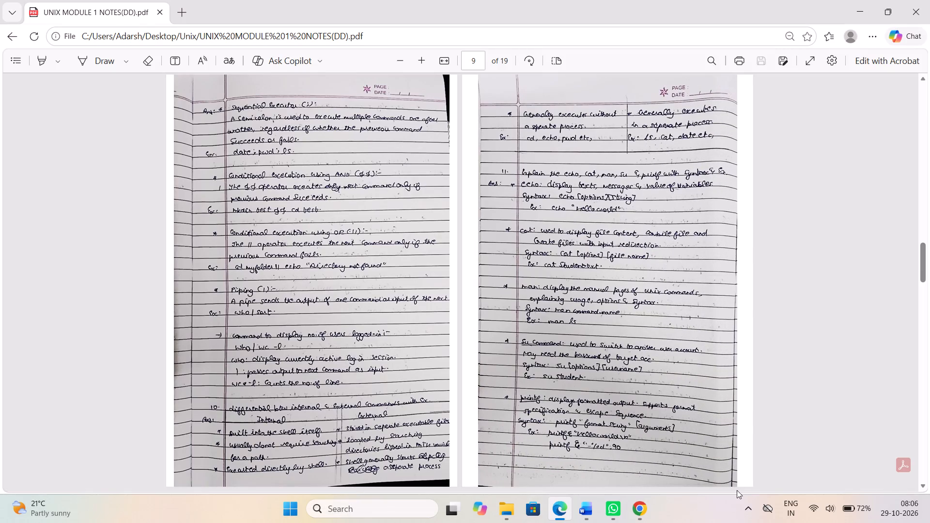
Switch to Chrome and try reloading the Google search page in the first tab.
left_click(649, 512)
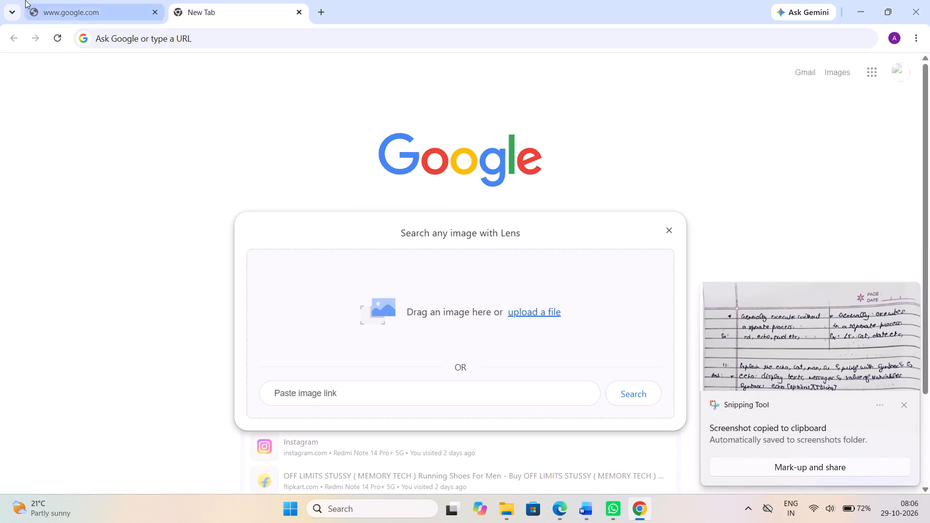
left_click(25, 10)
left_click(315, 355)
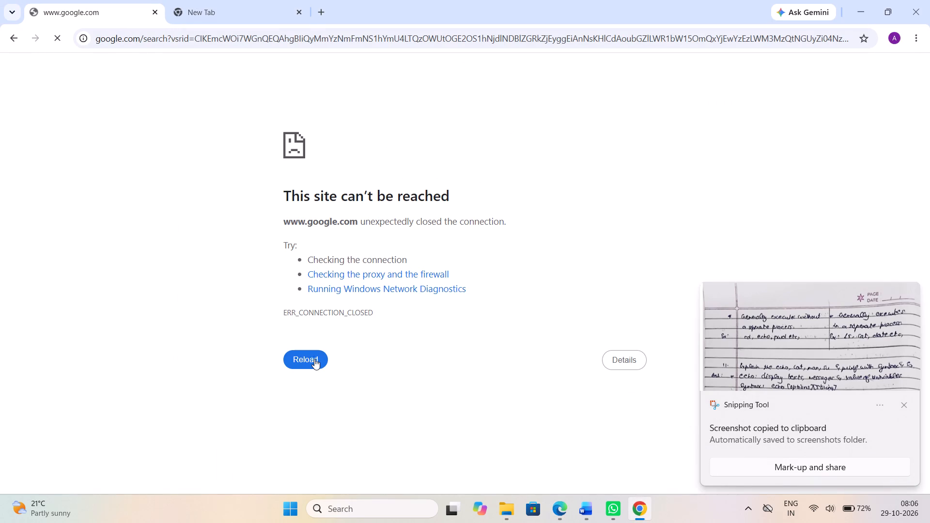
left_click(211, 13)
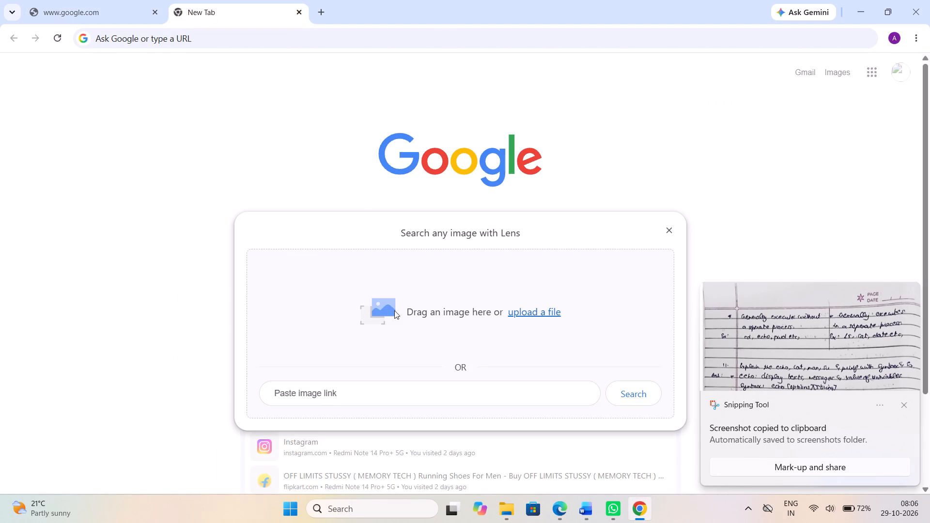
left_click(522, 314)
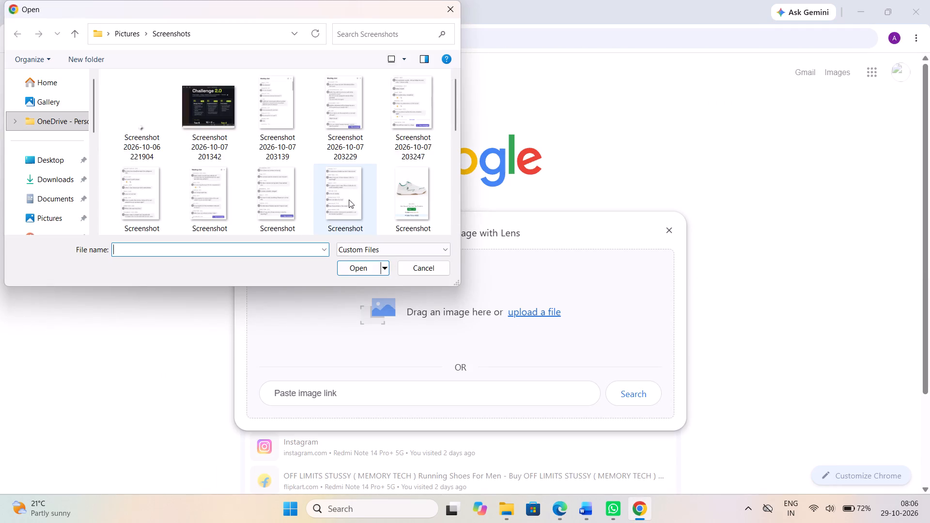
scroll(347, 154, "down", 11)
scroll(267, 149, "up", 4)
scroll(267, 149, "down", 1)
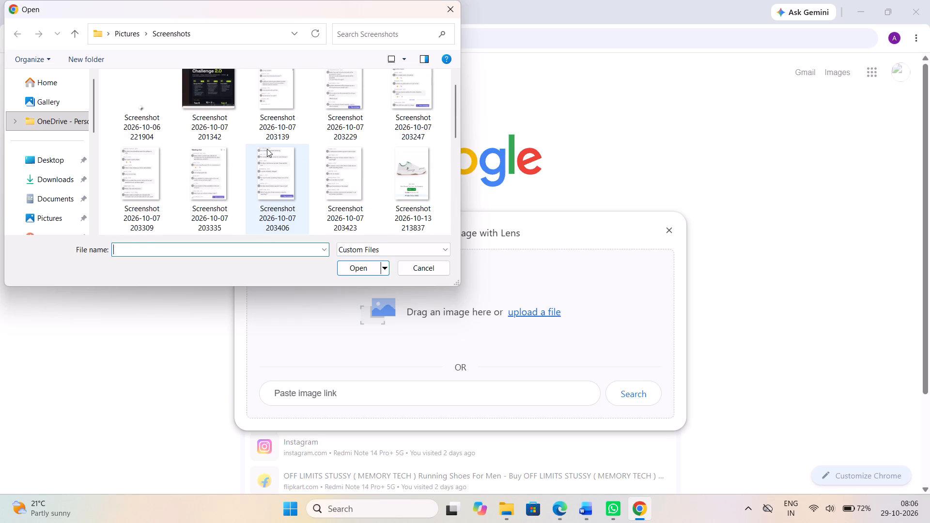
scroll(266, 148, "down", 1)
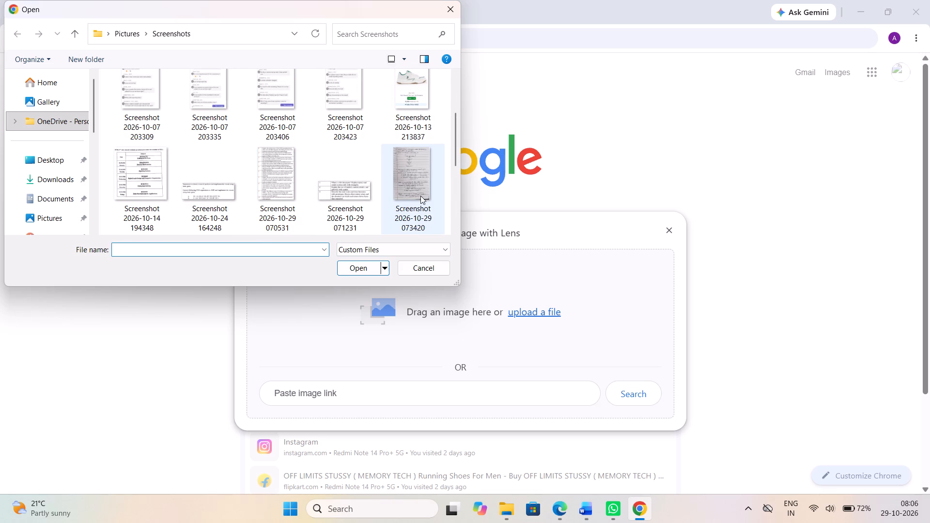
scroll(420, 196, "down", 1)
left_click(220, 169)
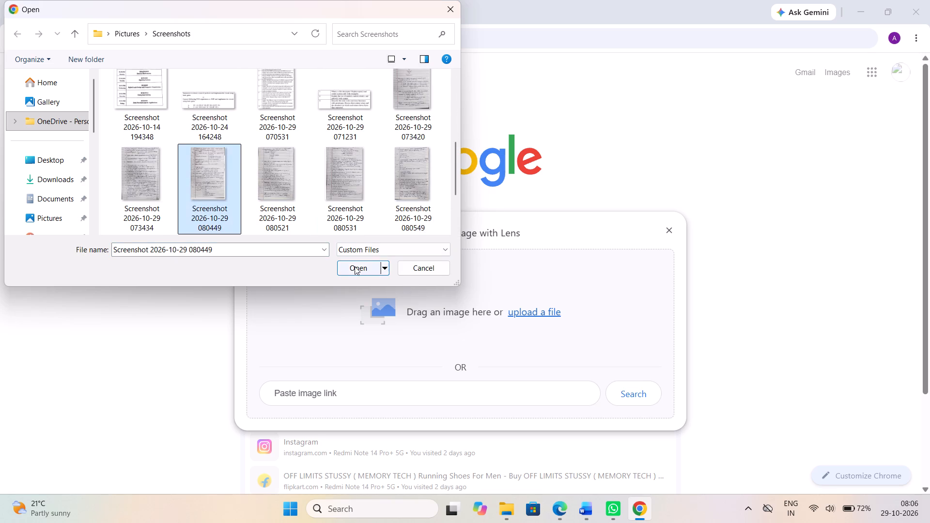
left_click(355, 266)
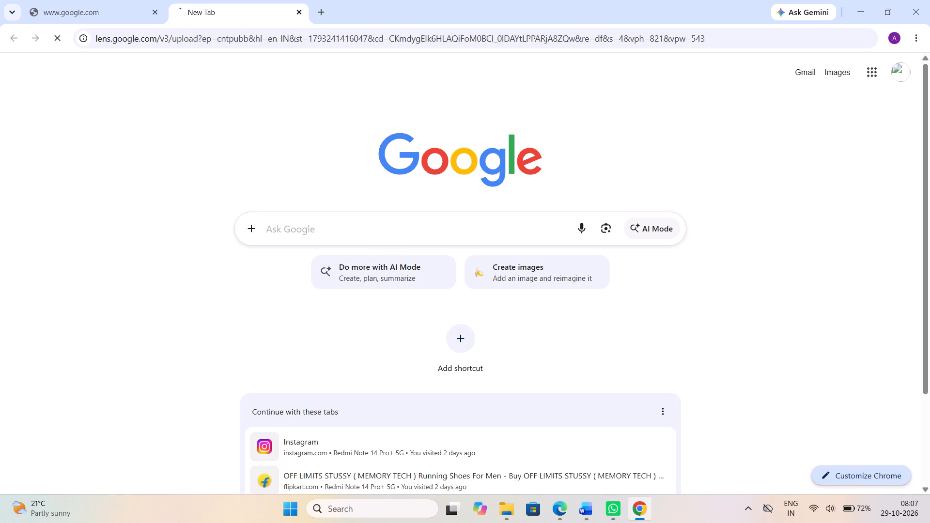
Search Google in a new tab for "can i convert written text to normal txt so i can study".
left_click(320, 14)
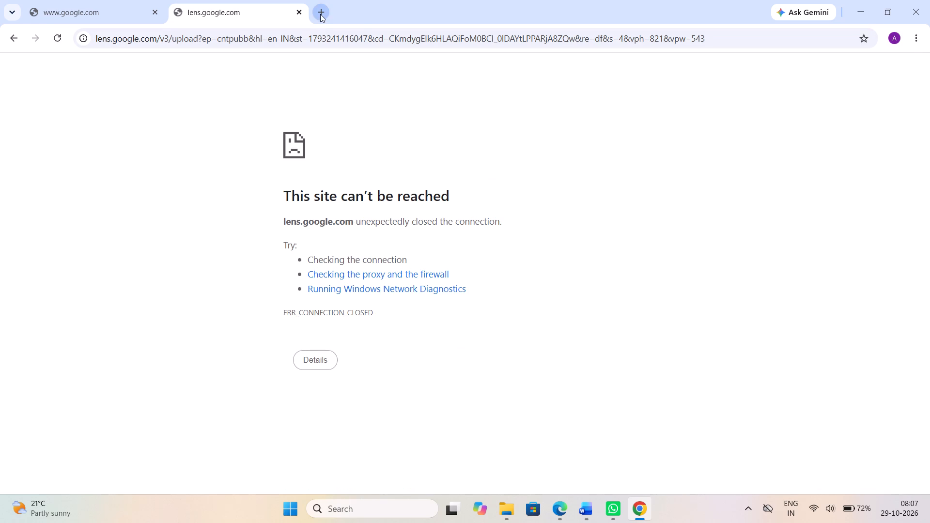
left_click(324, 240)
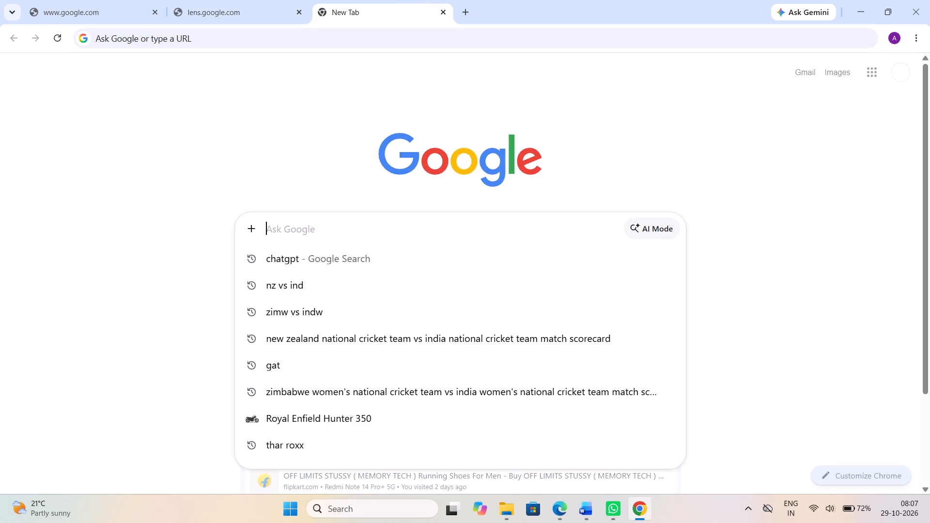
type("can i covert")
key("space")
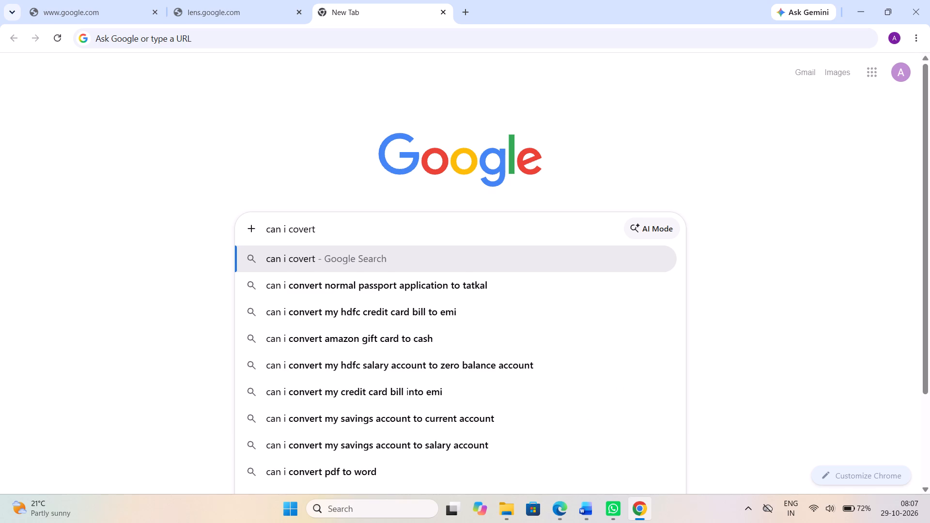
key("w")
key("i")
key("BackSpace")
type("ritten text on")
key("space")
type("ckm")
key("BackSpace")
key("BackSpace")
key("space")
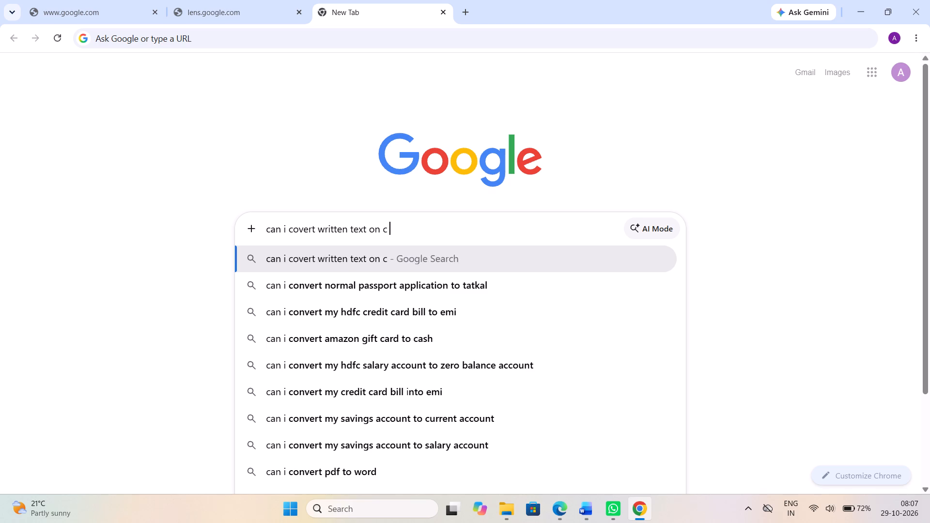
key("BackSpace")
key("BackSpace")
key("BackSpace")
key("BackSpace")
key("BackSpace")
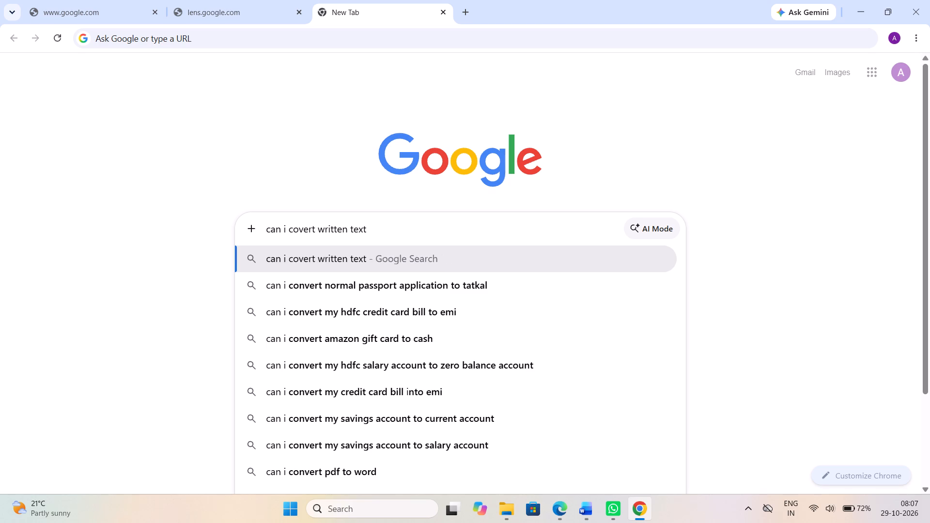
type("to")
key("space")
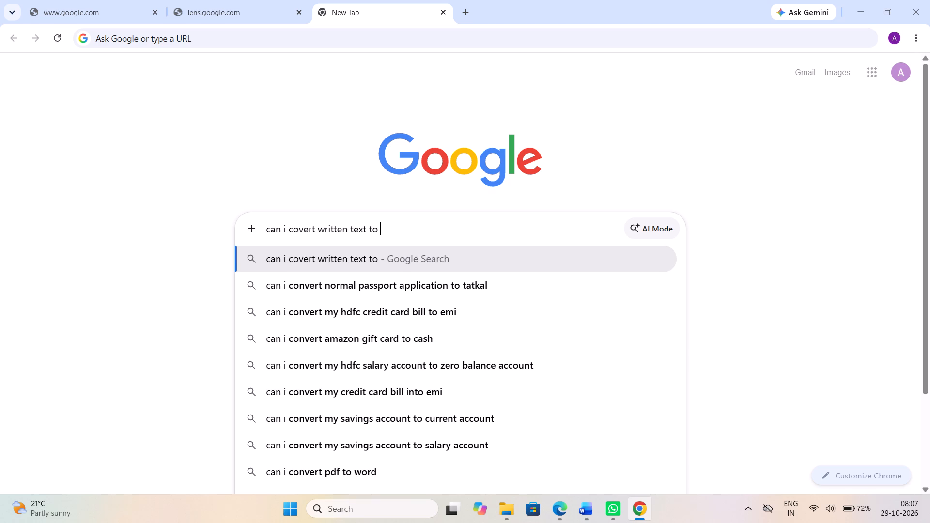
type("nomral")
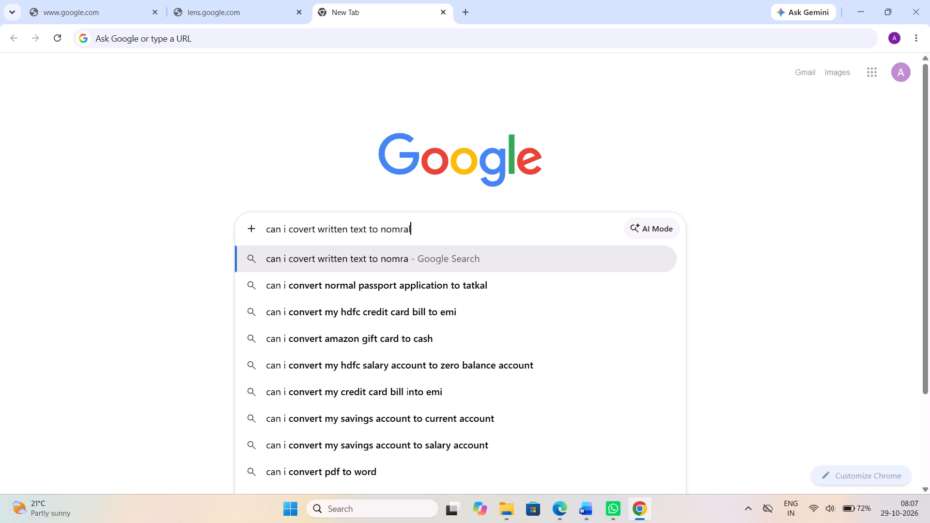
key("space")
key("BackSpace")
key("BackSpace")
key("BackSpace")
key("BackSpace")
key("BackSpace")
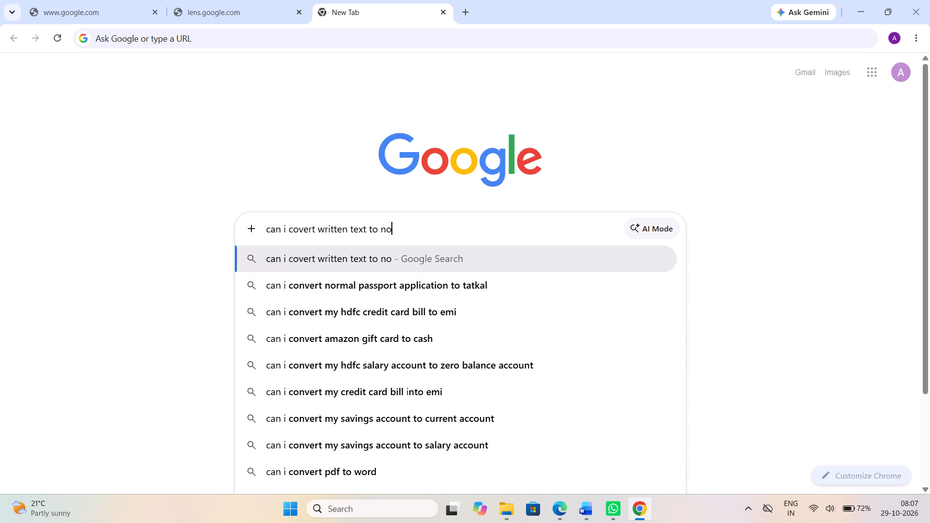
type("ramal")
key("BackSpace")
key("BackSpace")
key("BackSpace")
key("BackSpace")
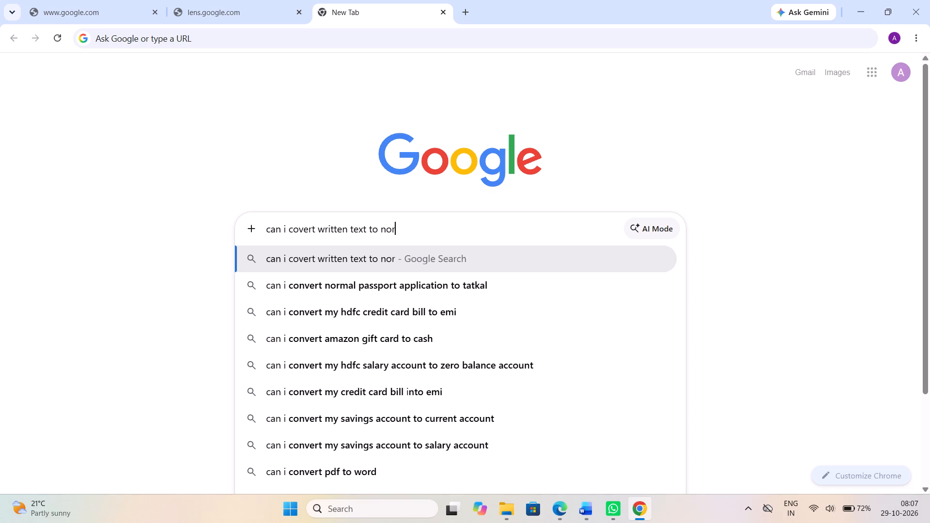
type("mal")
key("space")
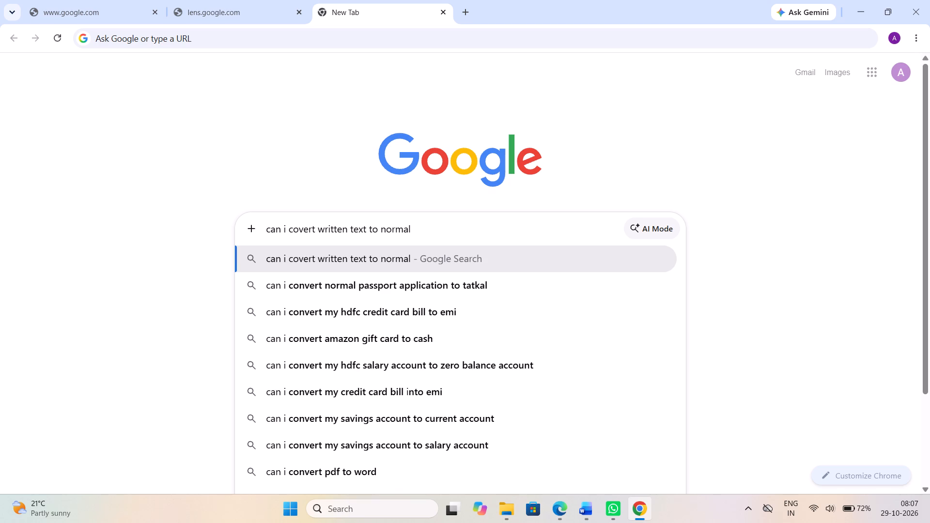
left_click(301, 232)
key("Left")
key("n")
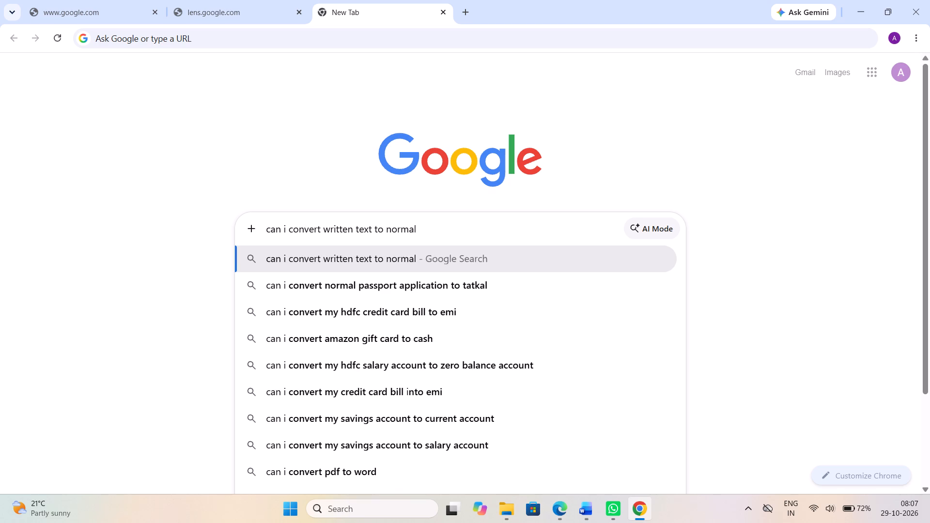
key("Right")
key("Right")
key("Right")
key("Right")
key("Right")
key("Right")
key("Right")
key("Right")
key("Right")
key("Right")
key("Right")
key("Right")
key("Right")
key("Right")
key("Right")
key("Right")
key("Right")
key("Right")
key("Right")
key("Right")
type("txt")
key("space")
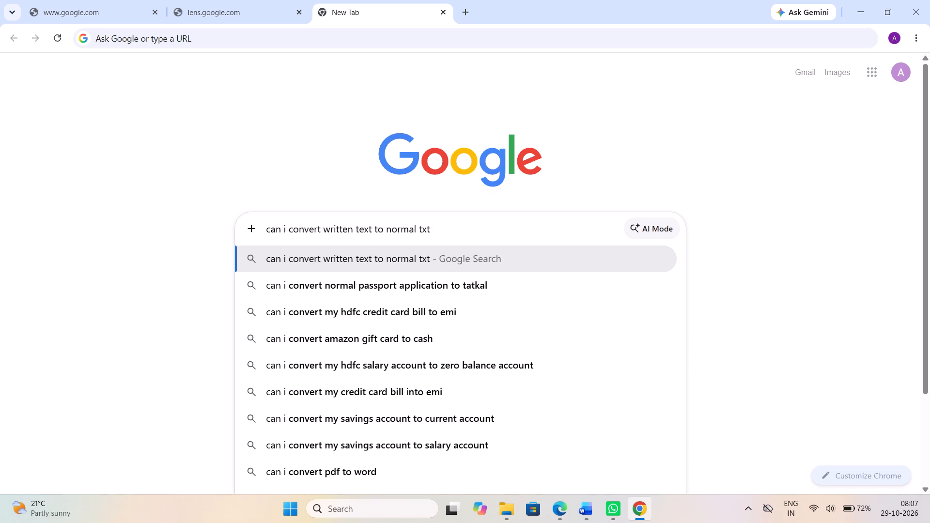
type("so i can")
key("space")
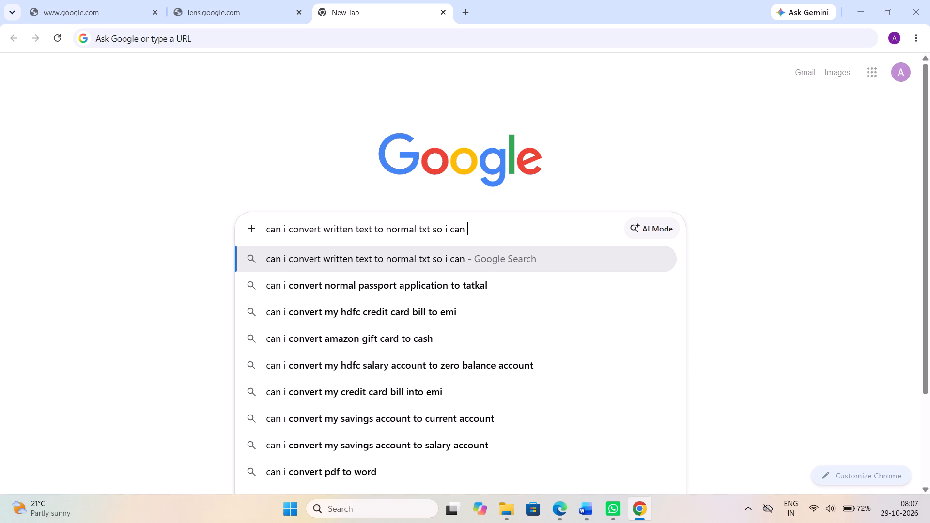
type("study")
key("space")
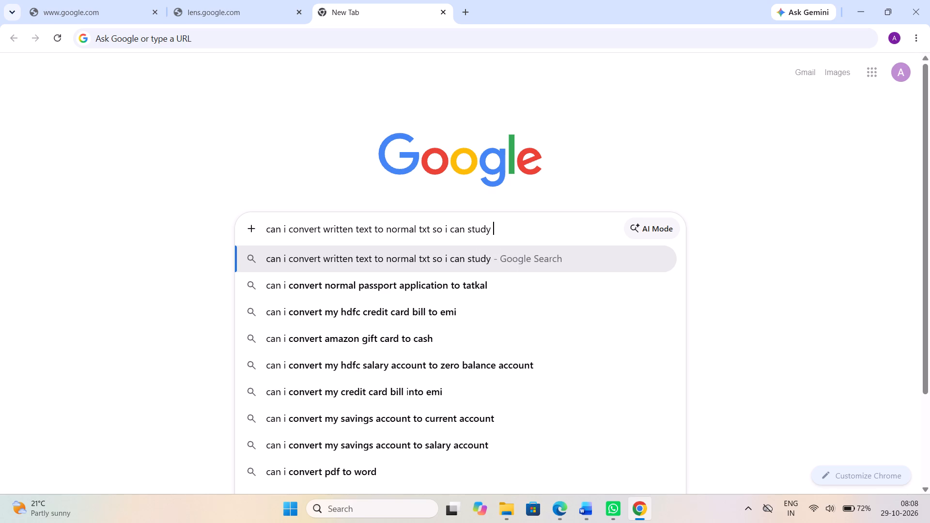
key("Return")
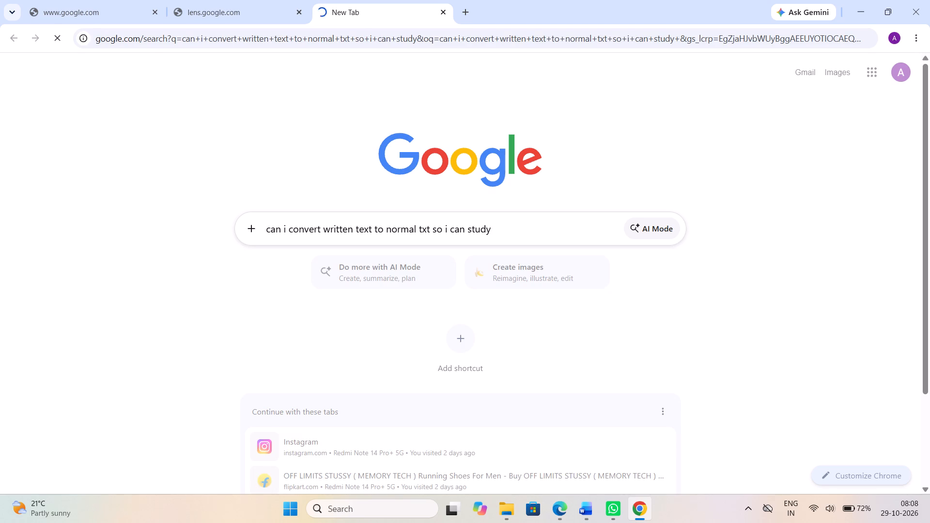
left_click(298, 10)
left_click(155, 14)
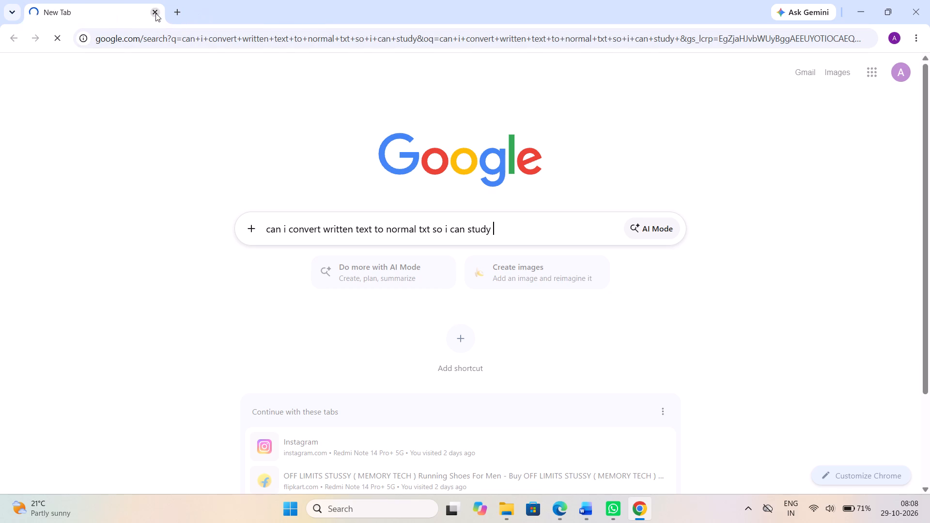
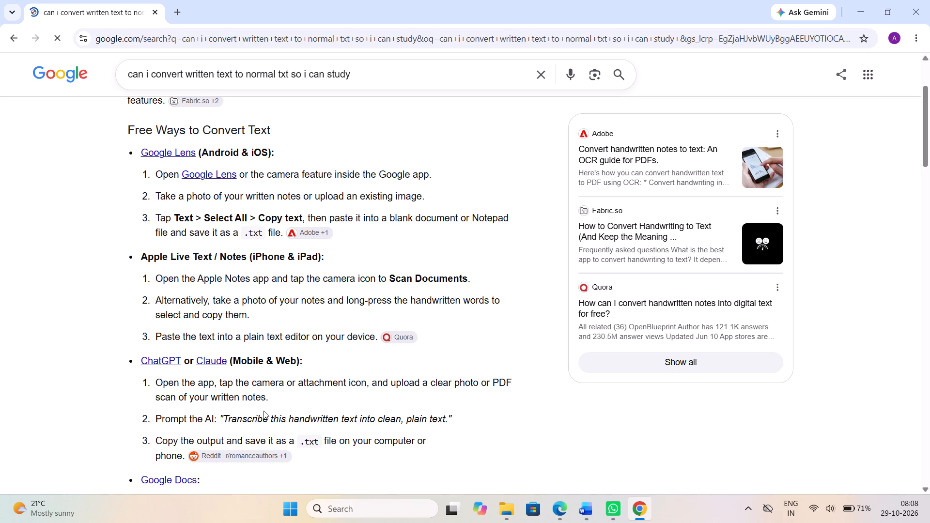
left_click_drag(224, 417, 322, 429)
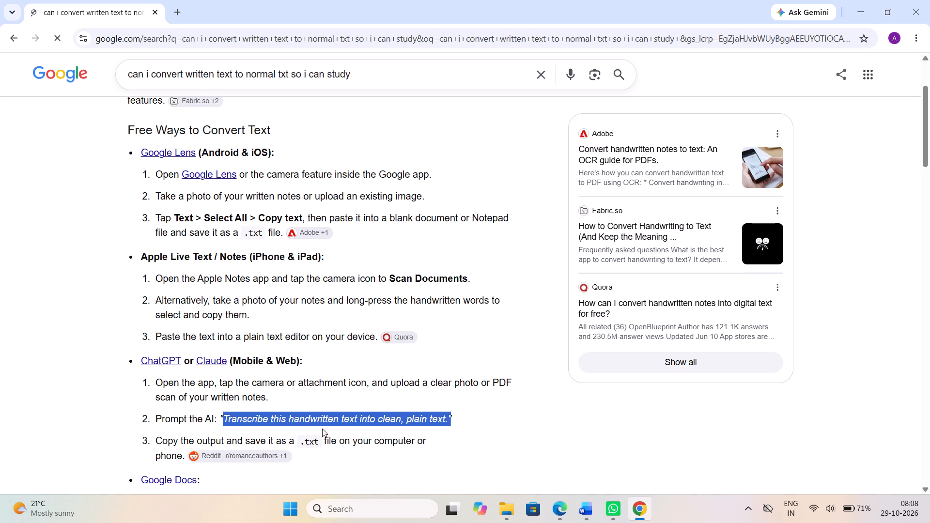
left_click_drag(322, 429, 445, 426)
left_click_drag(445, 426, 444, 419)
left_click_drag(444, 419, 449, 417)
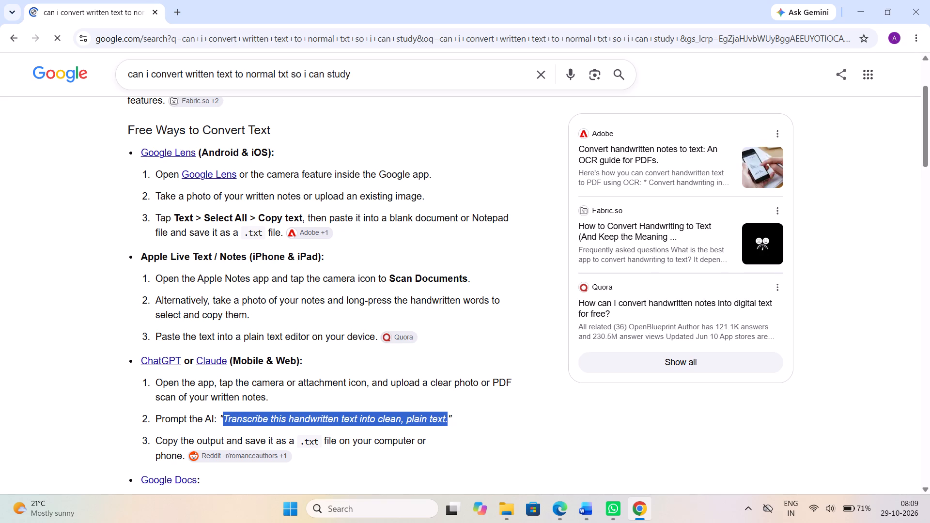
right_click(435, 418)
left_click(495, 274)
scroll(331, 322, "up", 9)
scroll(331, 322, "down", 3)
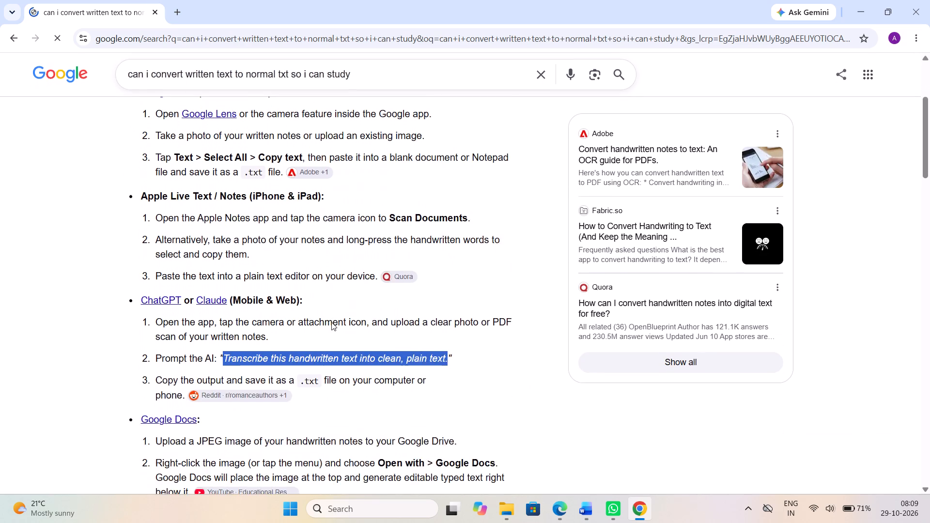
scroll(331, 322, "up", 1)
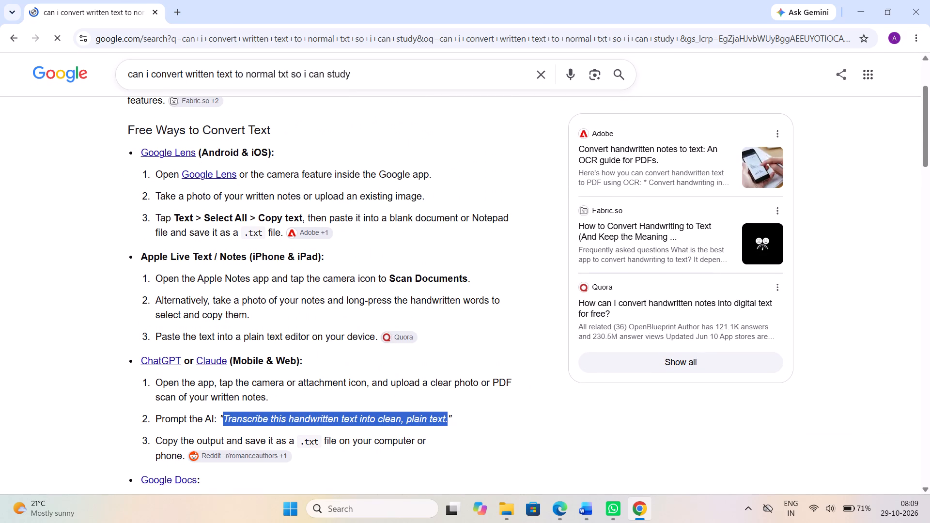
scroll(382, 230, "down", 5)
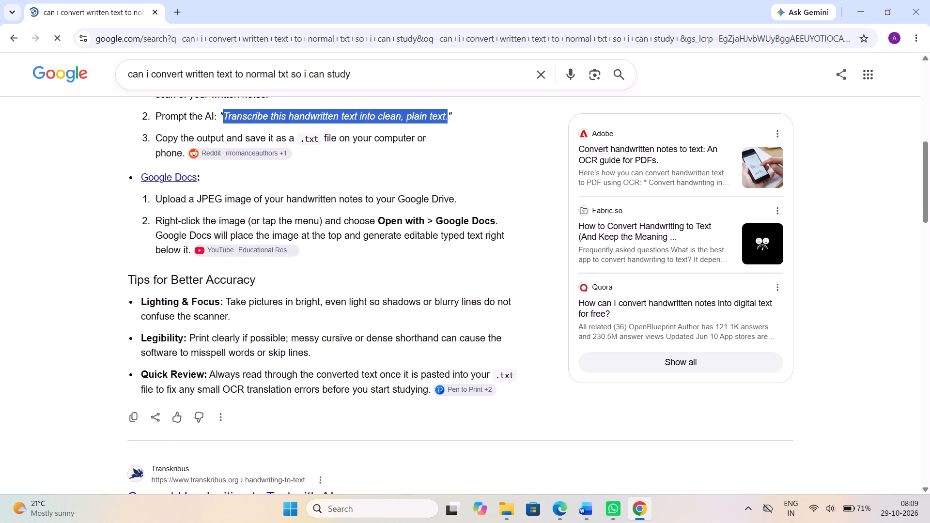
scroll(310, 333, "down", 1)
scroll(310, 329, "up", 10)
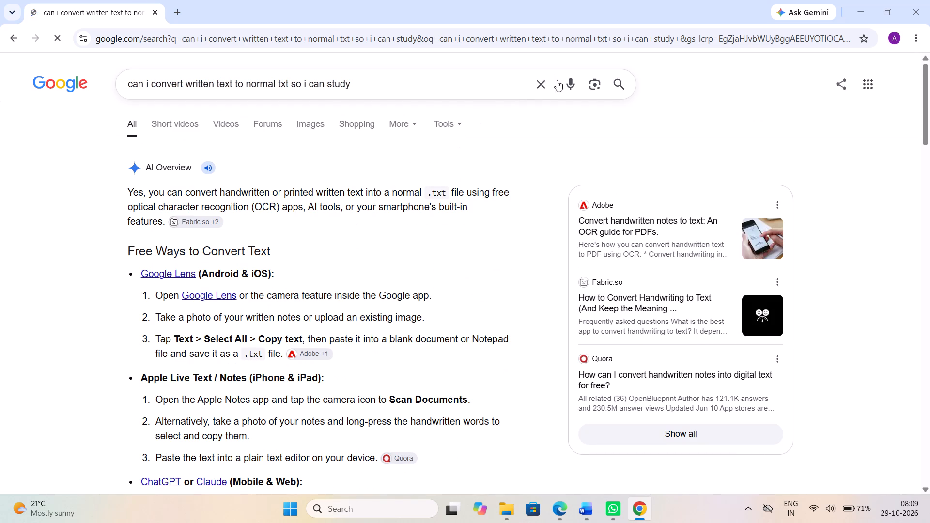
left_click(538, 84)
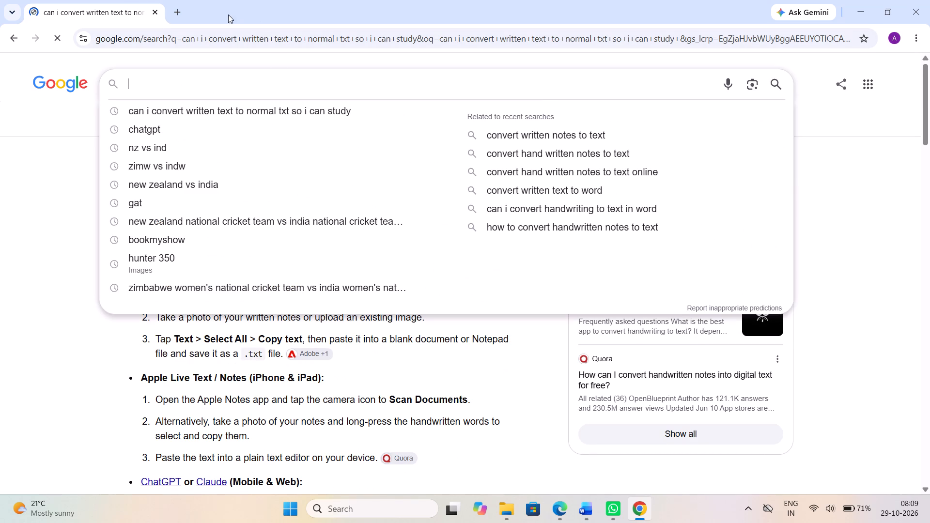
In a new tab, attach the UNIX M...S(DD).pdf file from the Desktop's Unix folder to the Google search prompt.
left_click(181, 8)
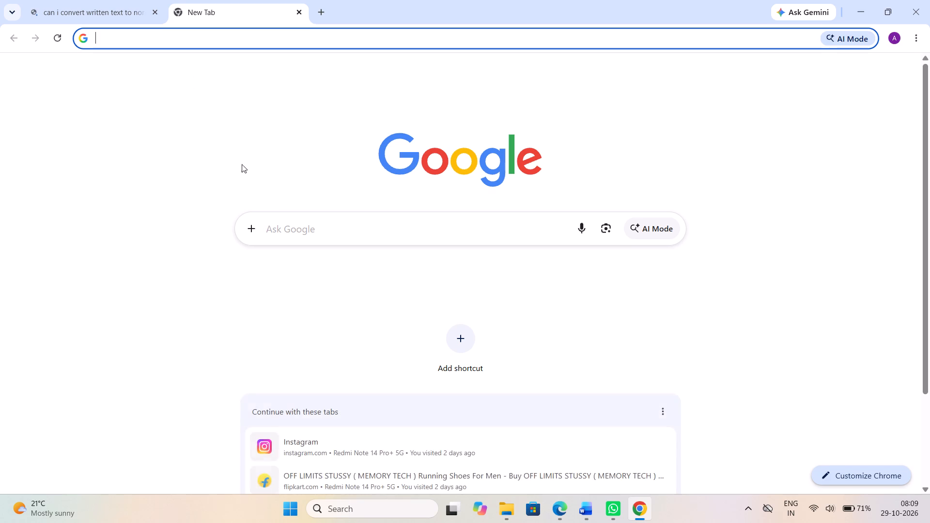
left_click(284, 235)
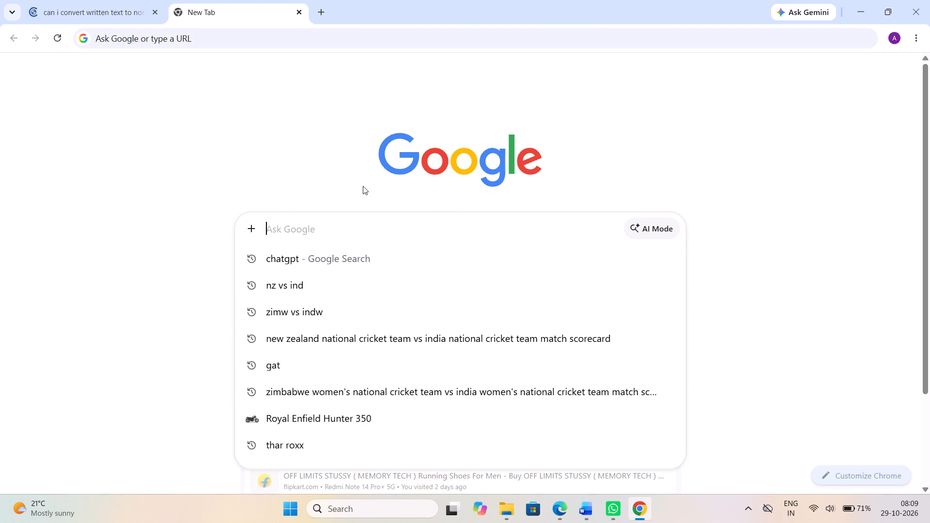
left_click(174, 180)
left_click(242, 224)
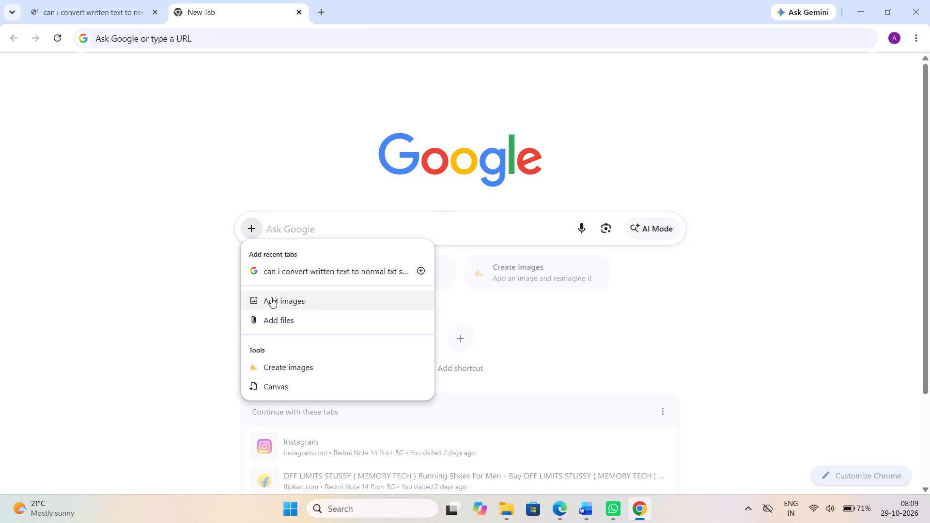
left_click(274, 320)
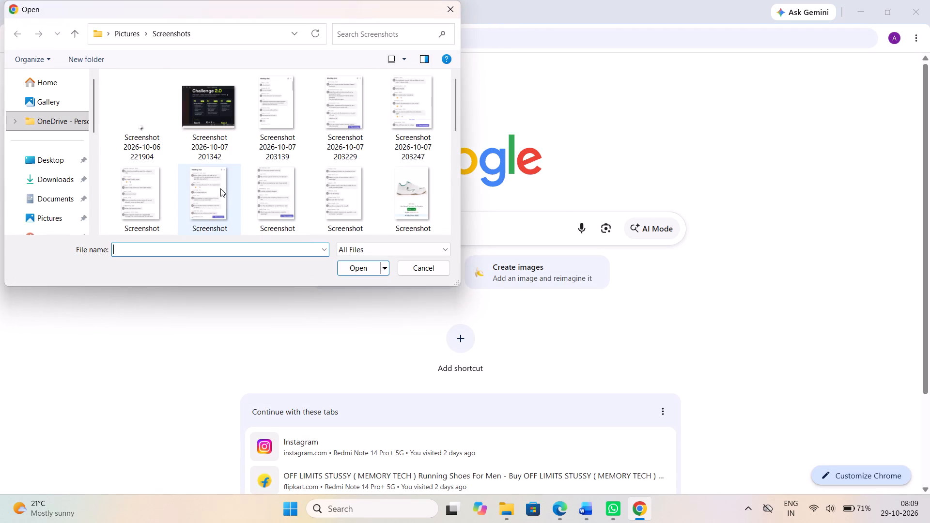
scroll(220, 188, "down", 6)
scroll(220, 188, "up", 8)
left_click(60, 160)
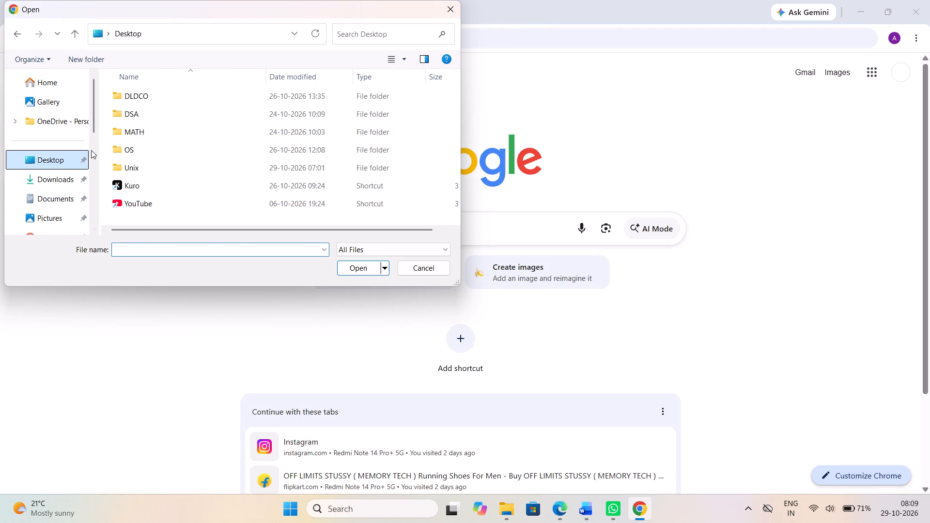
double_click(148, 168)
double_click(164, 116)
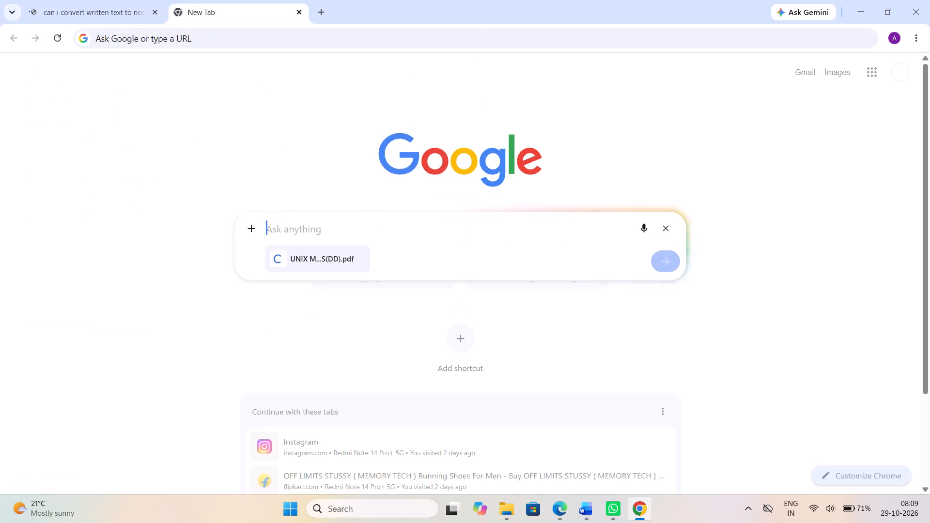
Paste the copied prompt "Transcribe this handwritten text into clean, plain text." as the request for the attached PDF.
key("ctrl+v")
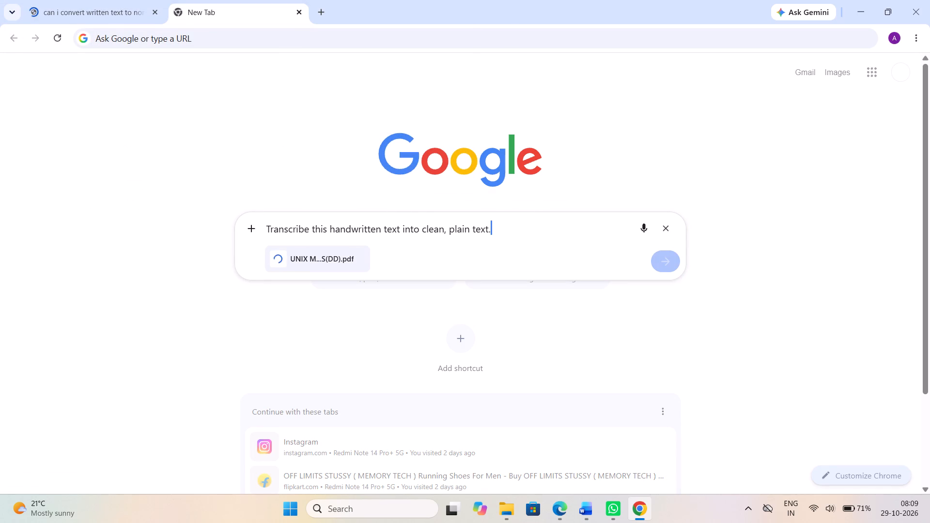
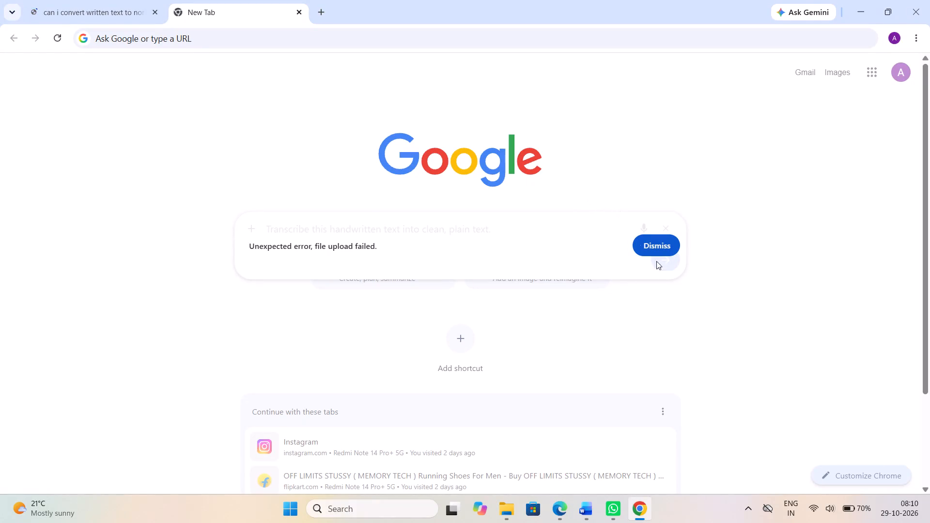
Dismiss the upload error and attach UNIX MODULE 1 NOTES(DD) from the Desktop's Unix folder to the transcription prompt again.
left_click(656, 245)
left_click(247, 221)
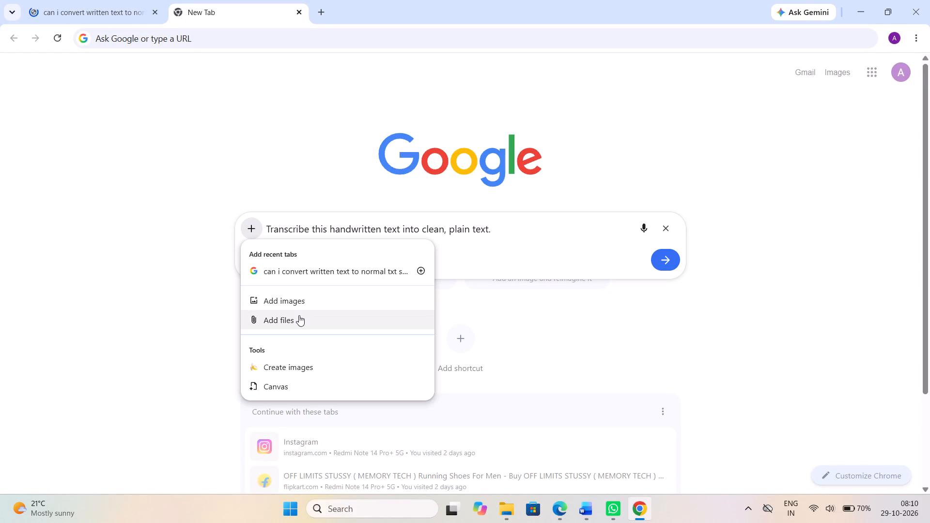
left_click(299, 316)
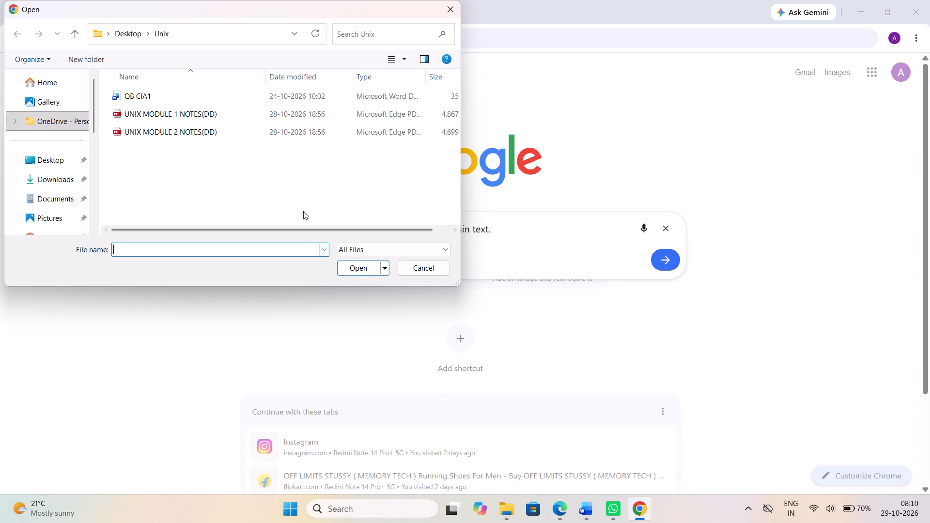
left_click(202, 108)
left_click(360, 266)
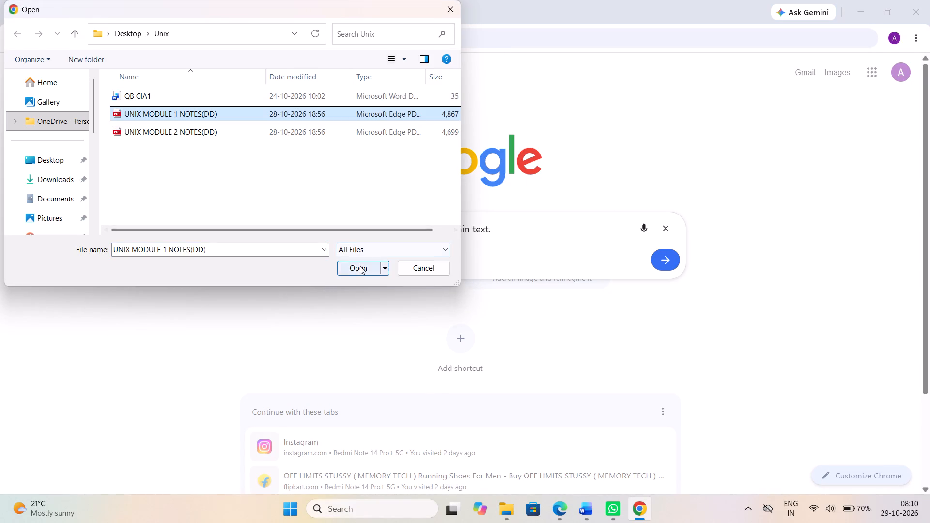
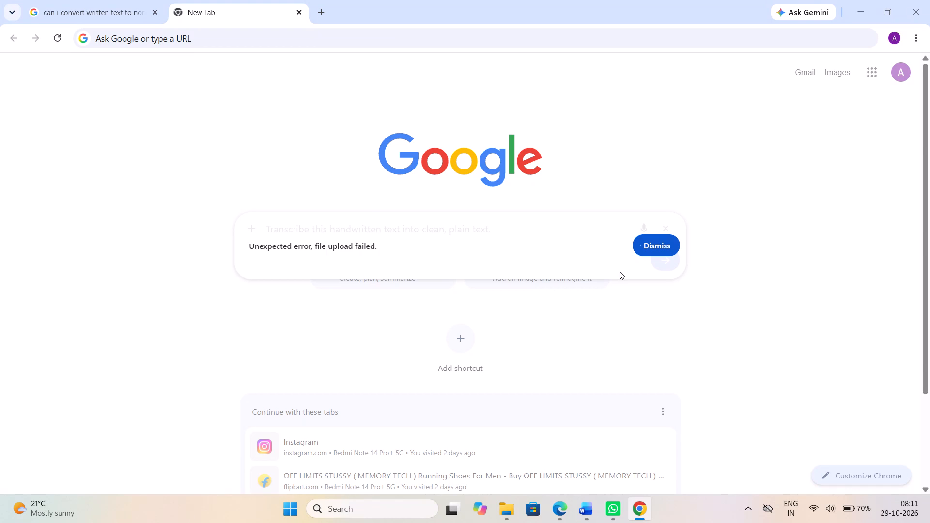
Dismiss the file upload error shown over the transcription prompt.
left_click(653, 238)
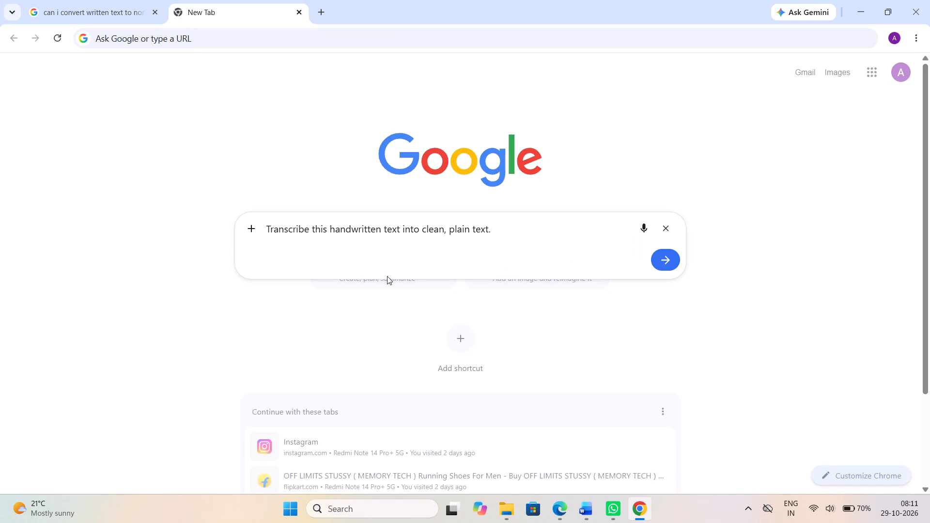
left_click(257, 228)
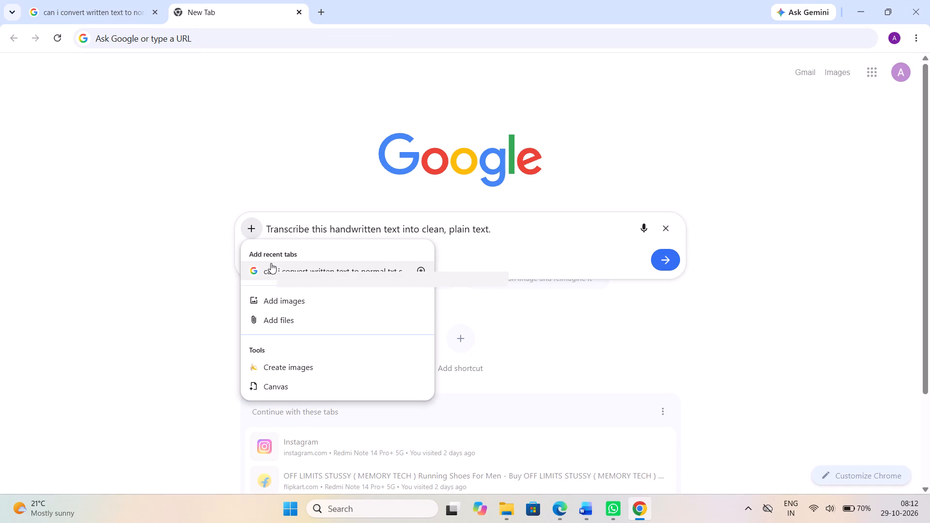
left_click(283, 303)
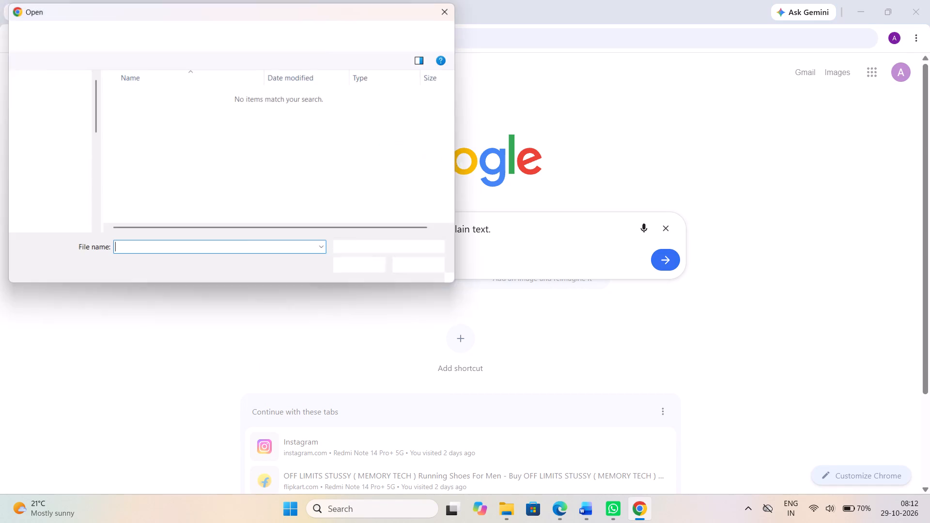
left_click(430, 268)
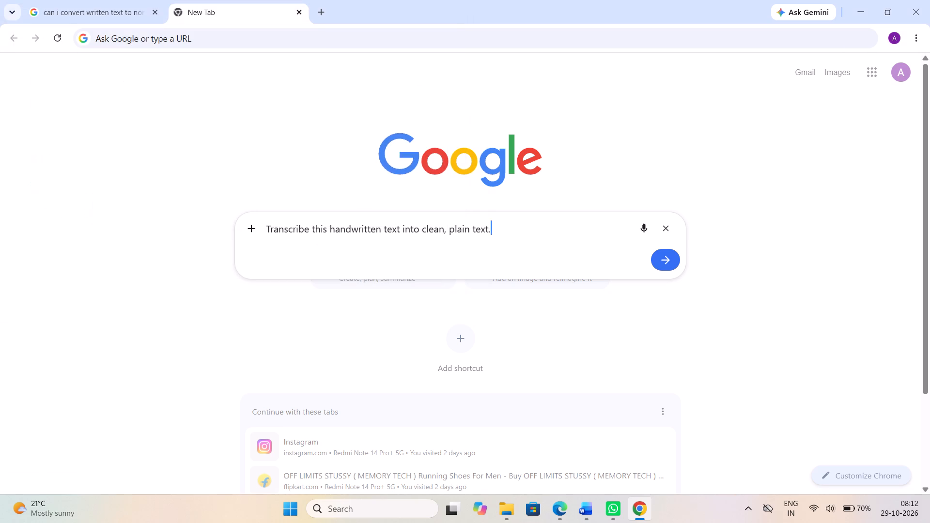
Attach the UNIX MODULE 1 NOTES(DD) PDF from the Desktop's Unix folder to the transcription prompt as a file.
left_click(248, 233)
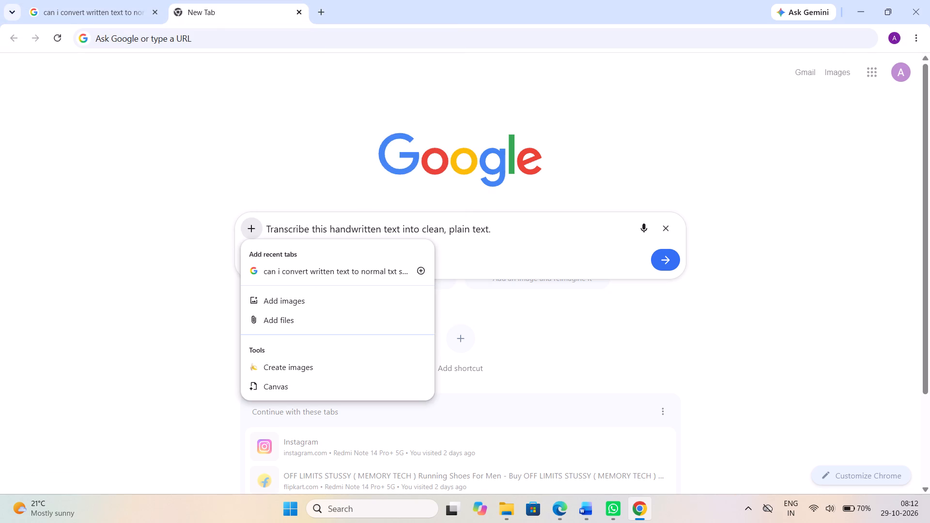
left_click(288, 327)
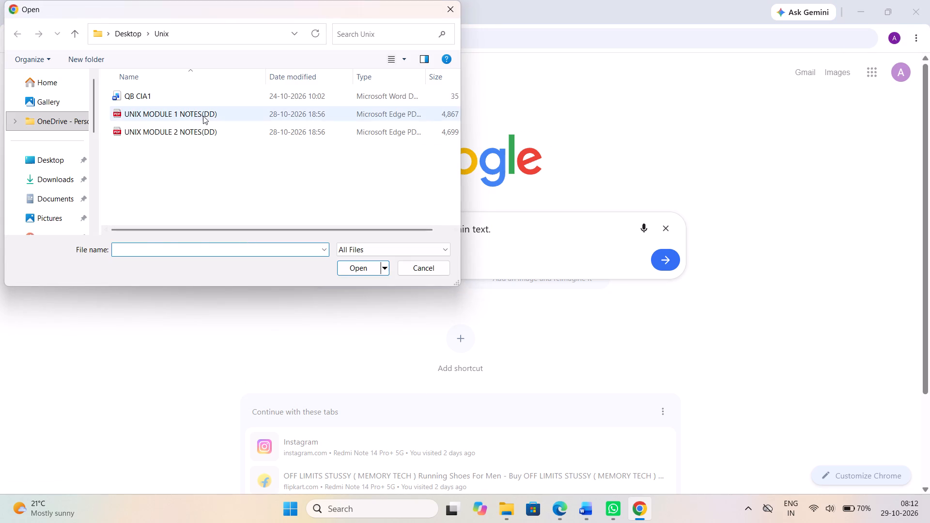
left_click(203, 116)
left_click(358, 262)
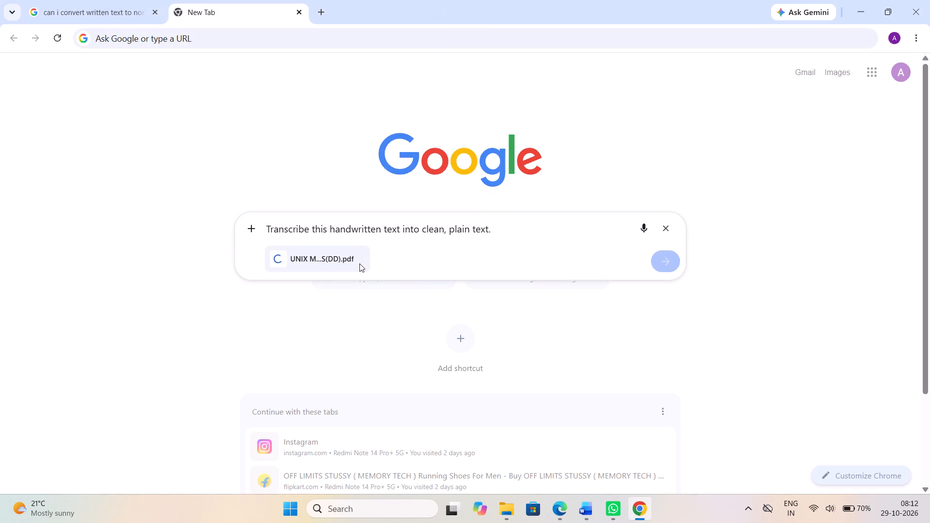